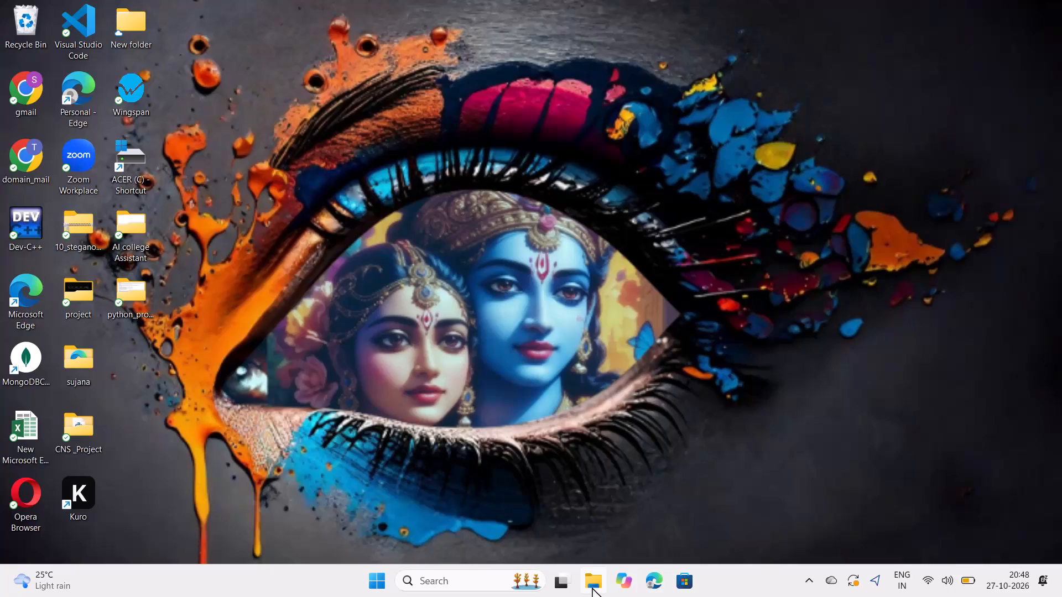
Open the file 1171_removed.pdf from the Downloads folder in File Explorer.
double_click(598, 583)
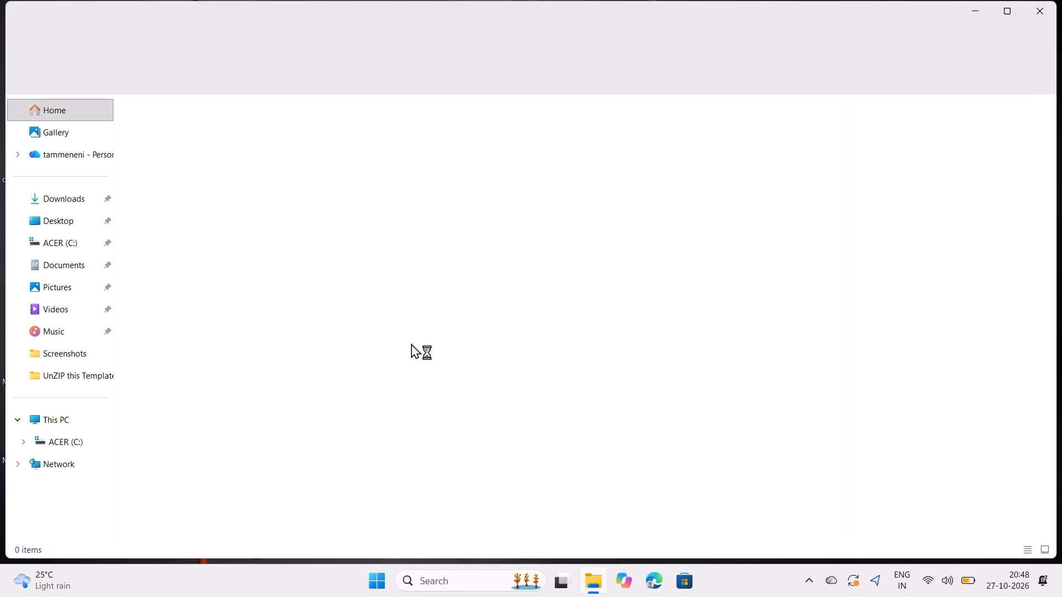
click(65, 193)
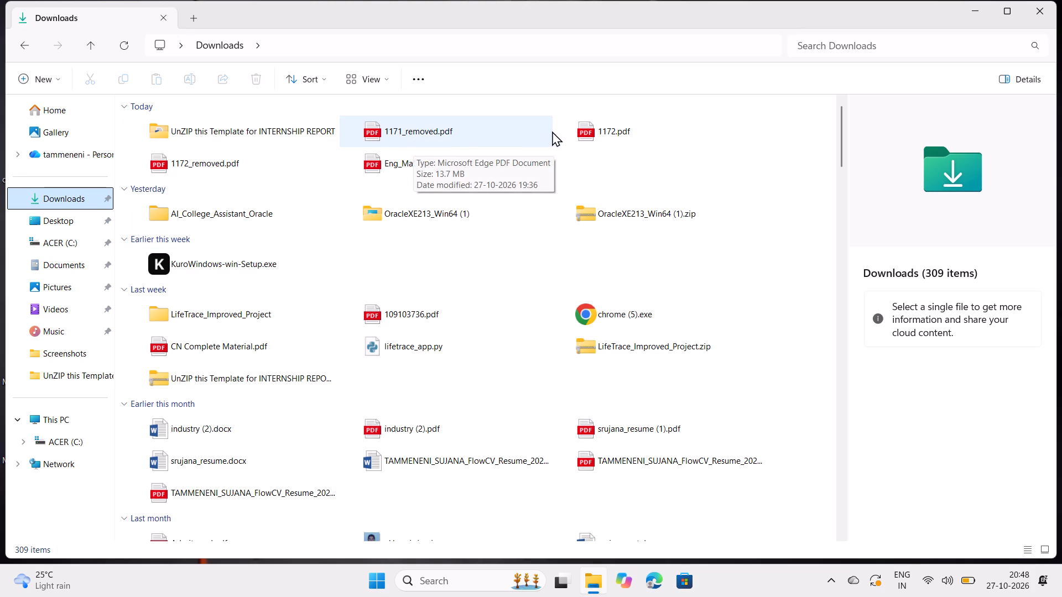
double_click(476, 125)
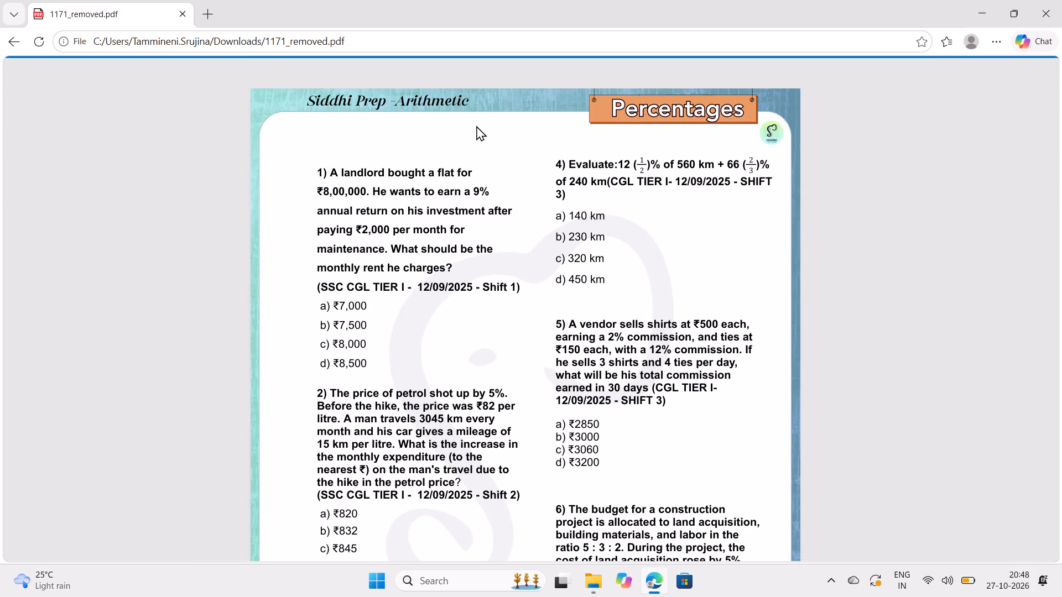
scroll(476, 125, down, 7)
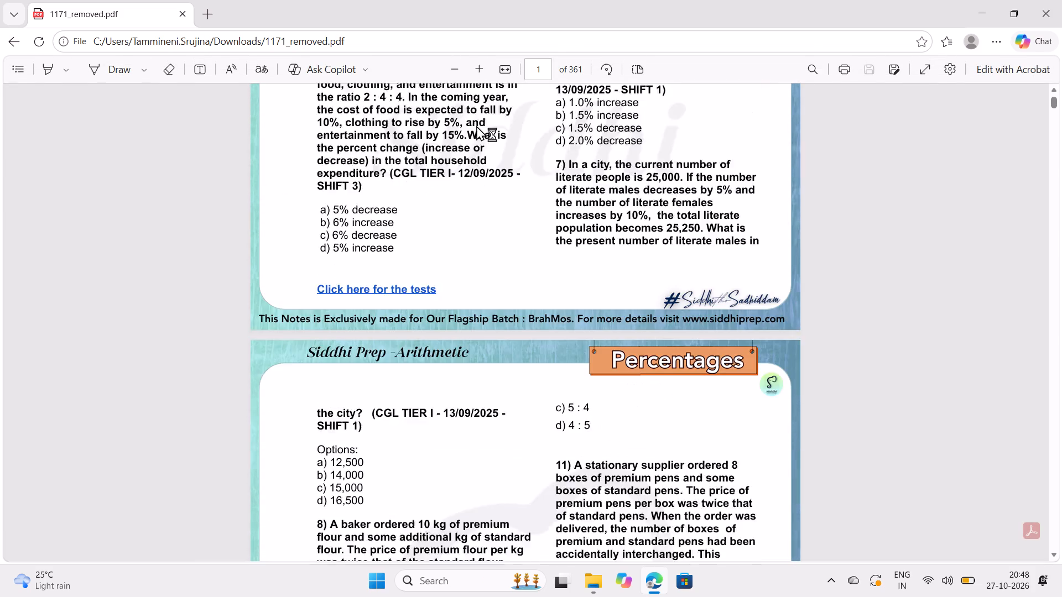
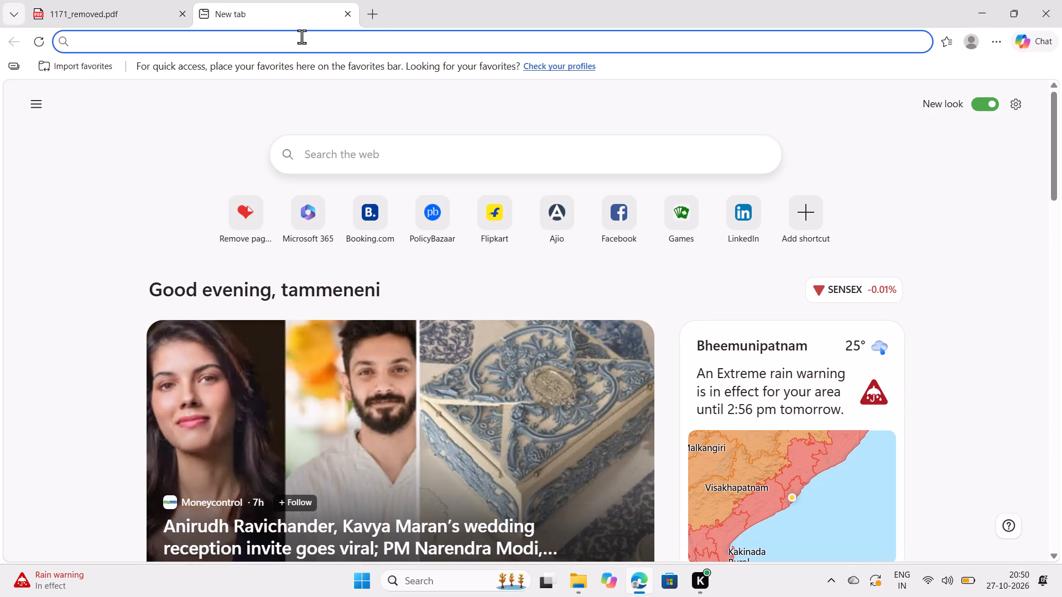
click(303, 36)
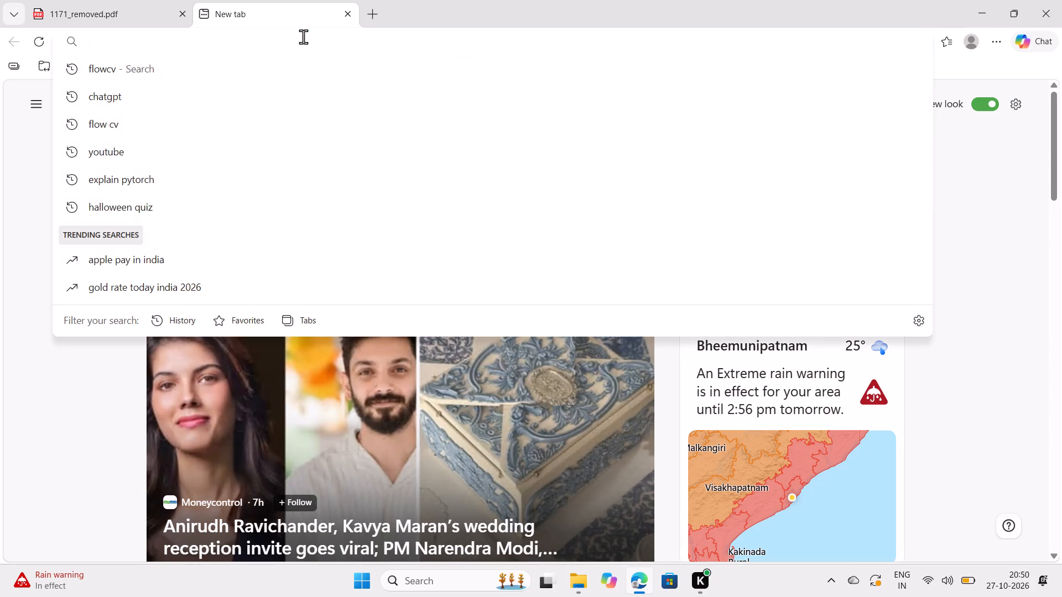
key(i)
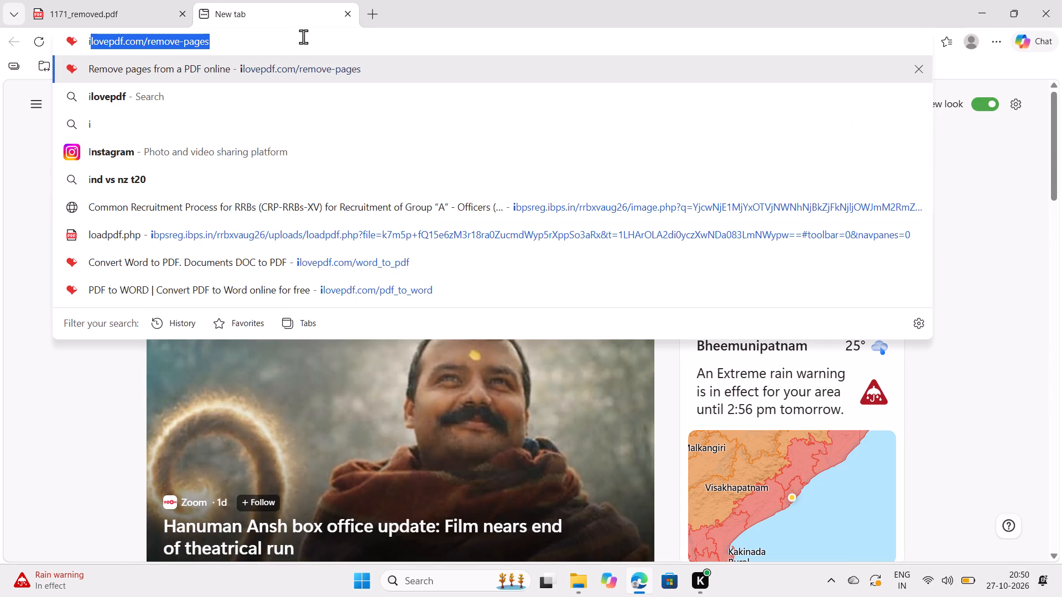
key(Return)
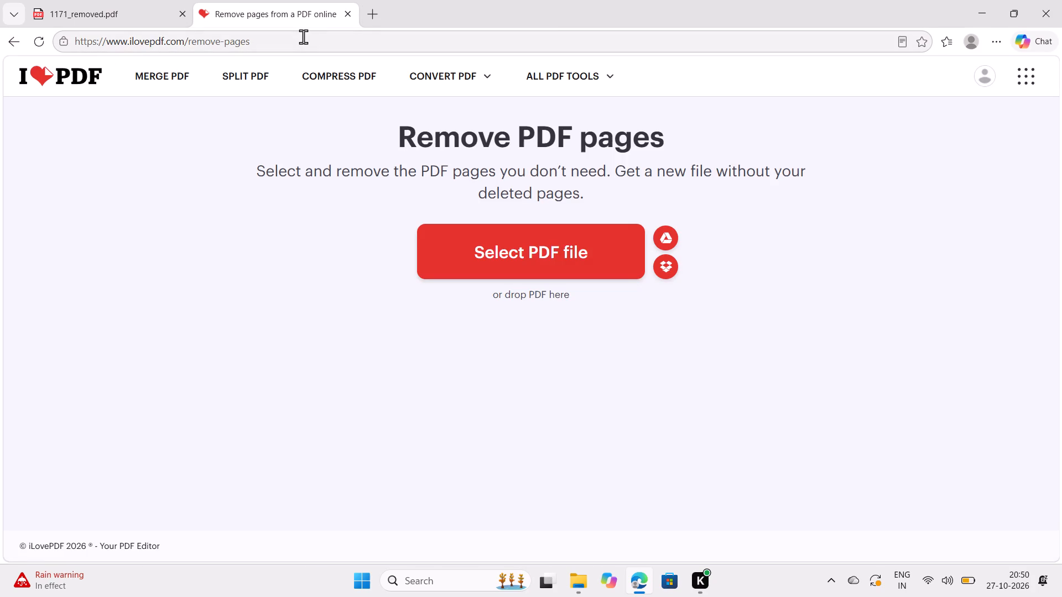
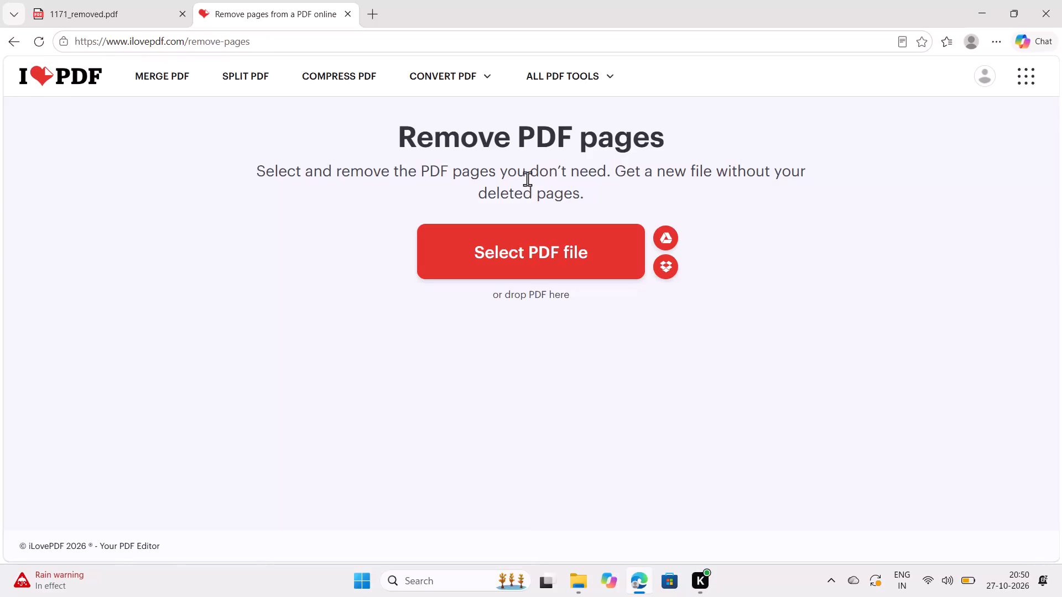
Load 1171_removed.pdf from the Downloads folder into the Remove PDF pages tool.
click(519, 245)
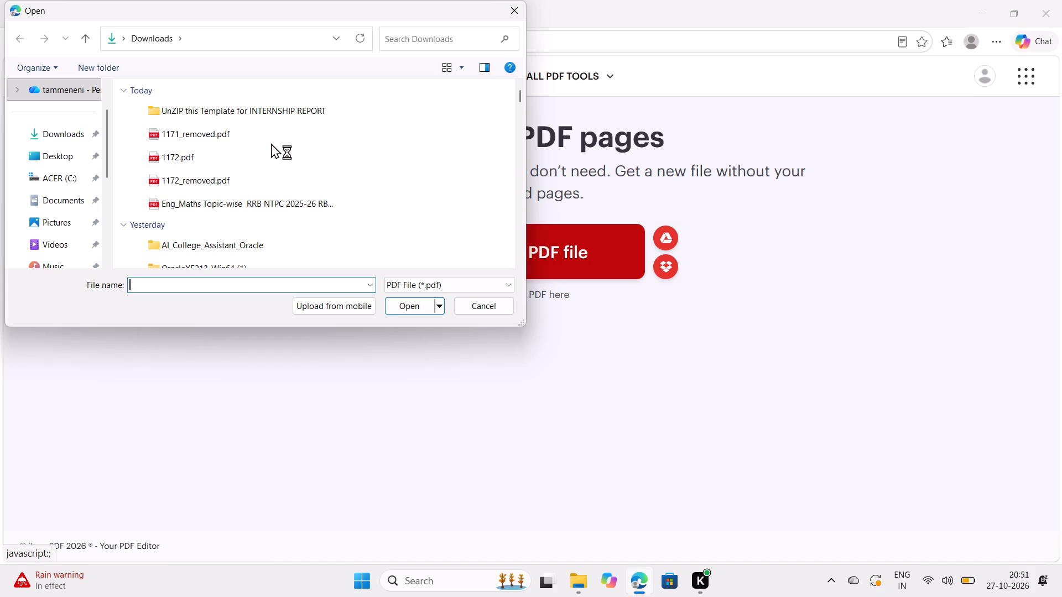
click(274, 138)
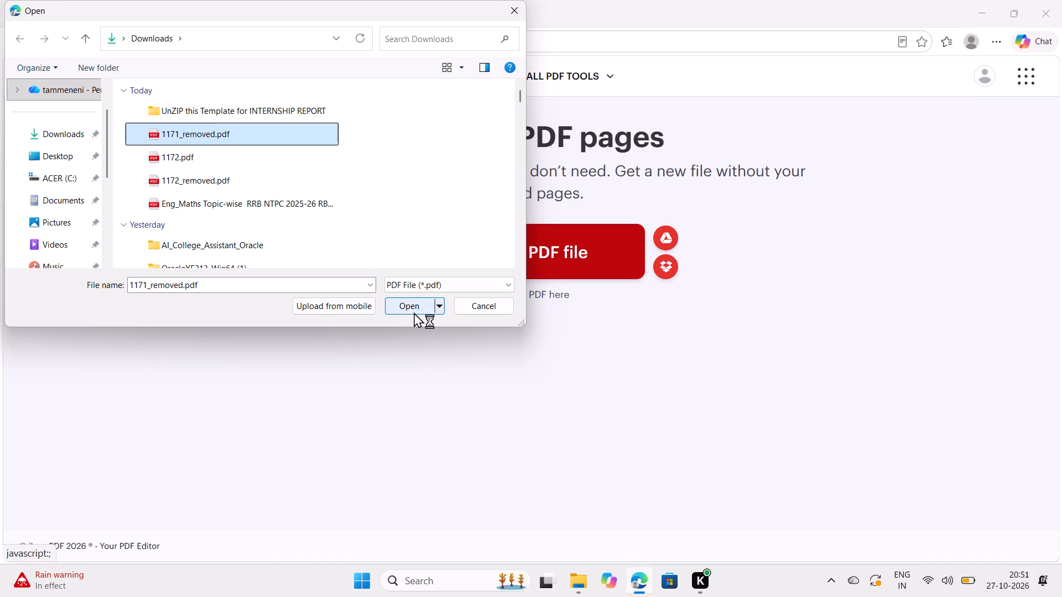
click(415, 309)
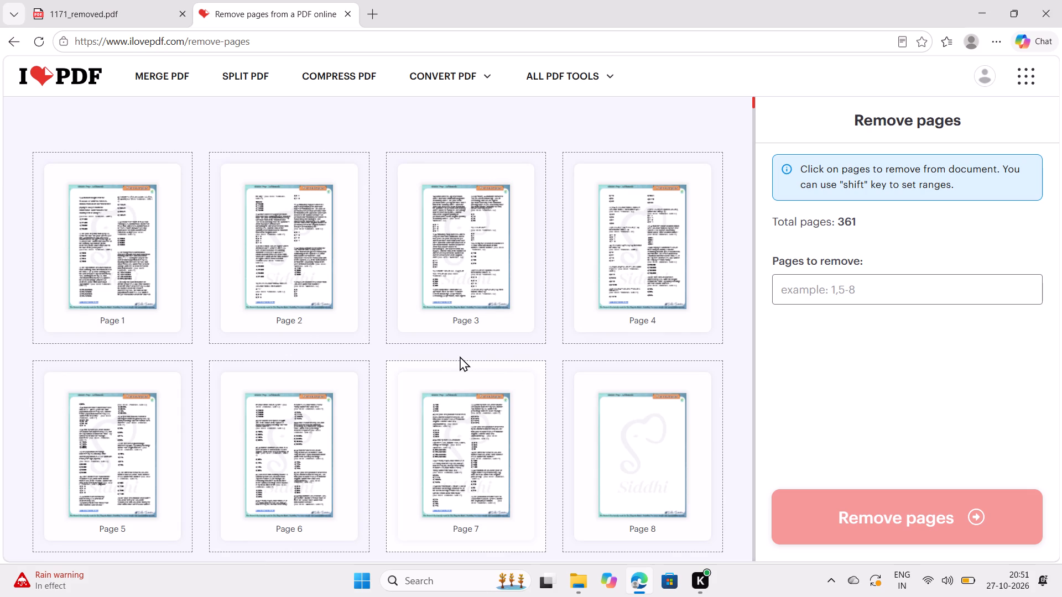
Mark page 21, the first page of the Solutions section, for removal.
scroll(460, 356, down, 1)
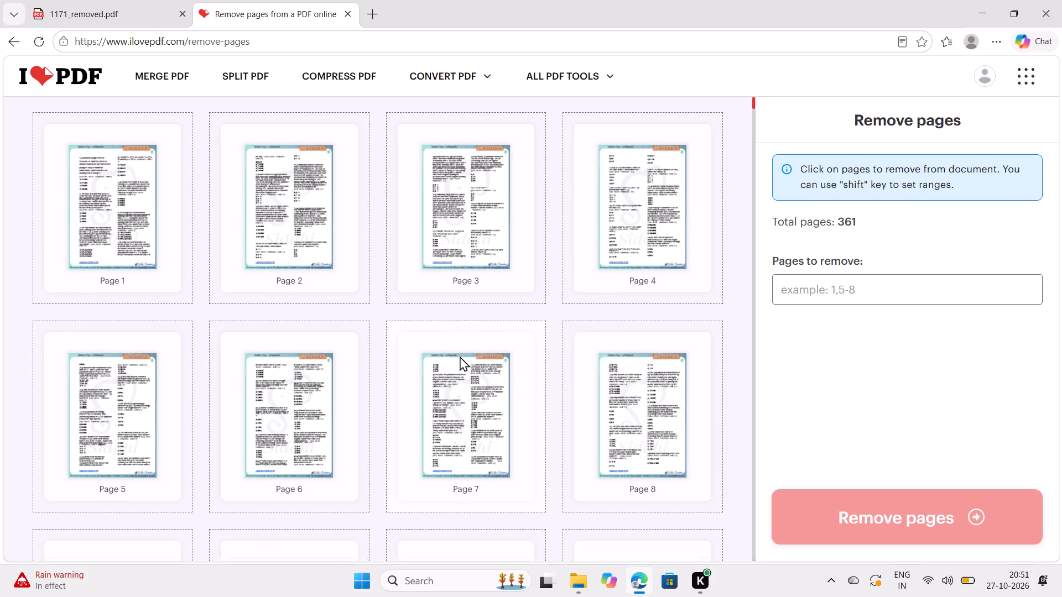
scroll(460, 356, down, 1)
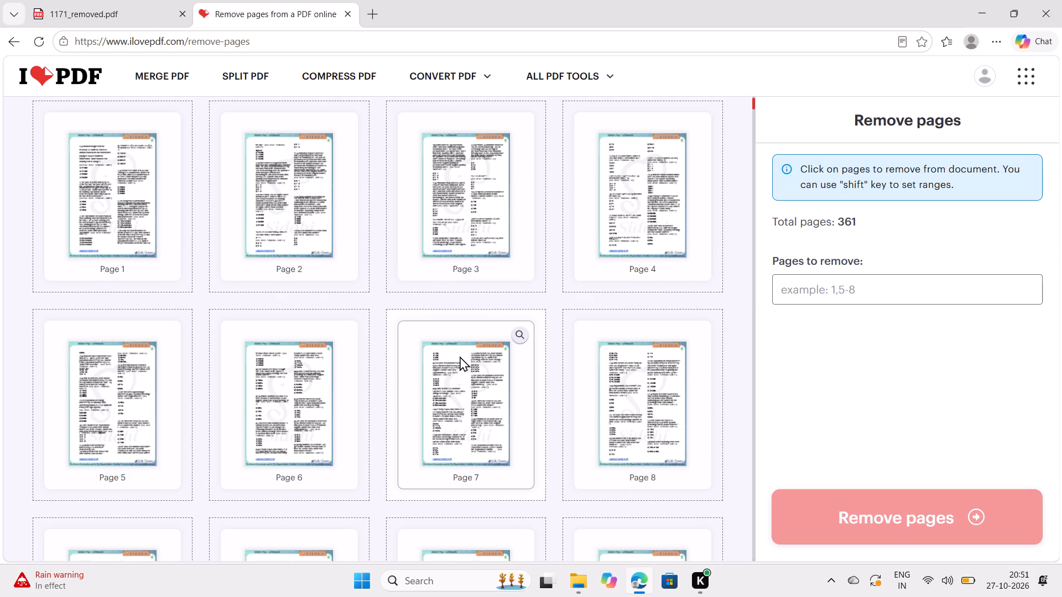
scroll(376, 352, down, 8)
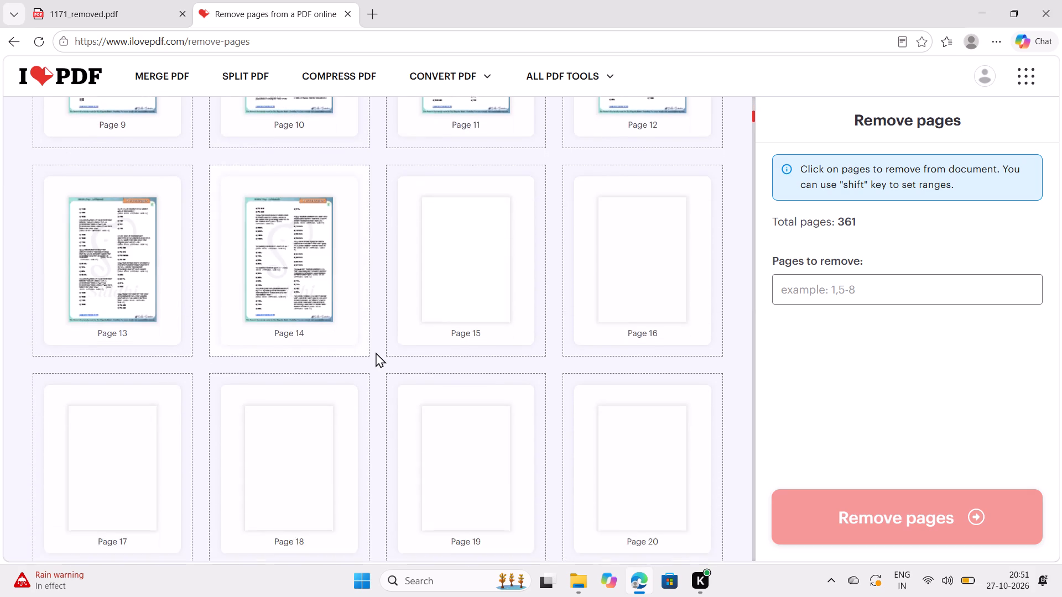
scroll(376, 352, down, 3)
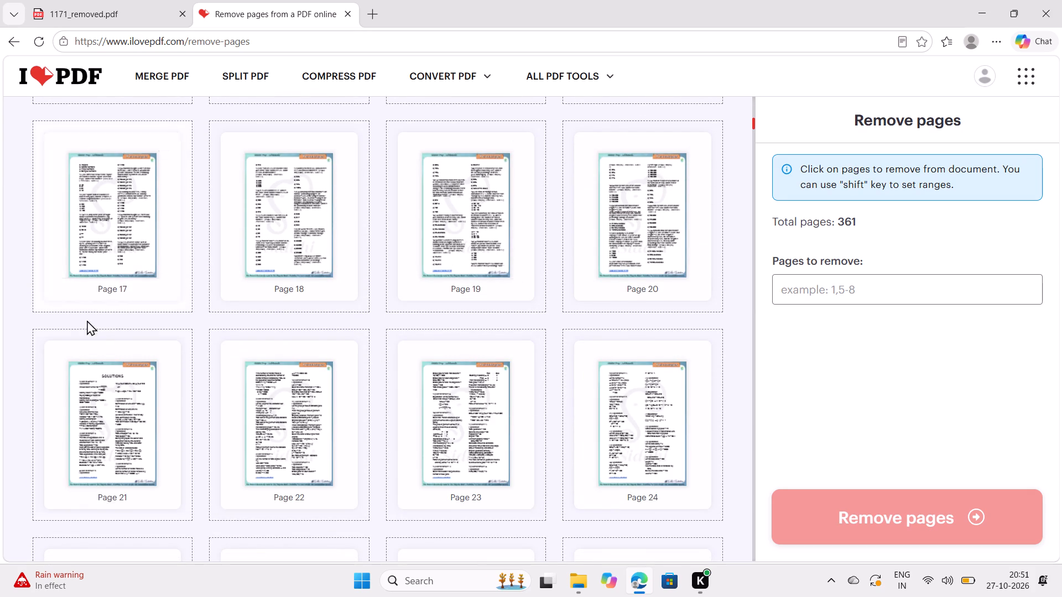
click(117, 421)
Add the solution pages 22, 23 and 24 to the pages marked for removal.
scroll(346, 401, down, 2)
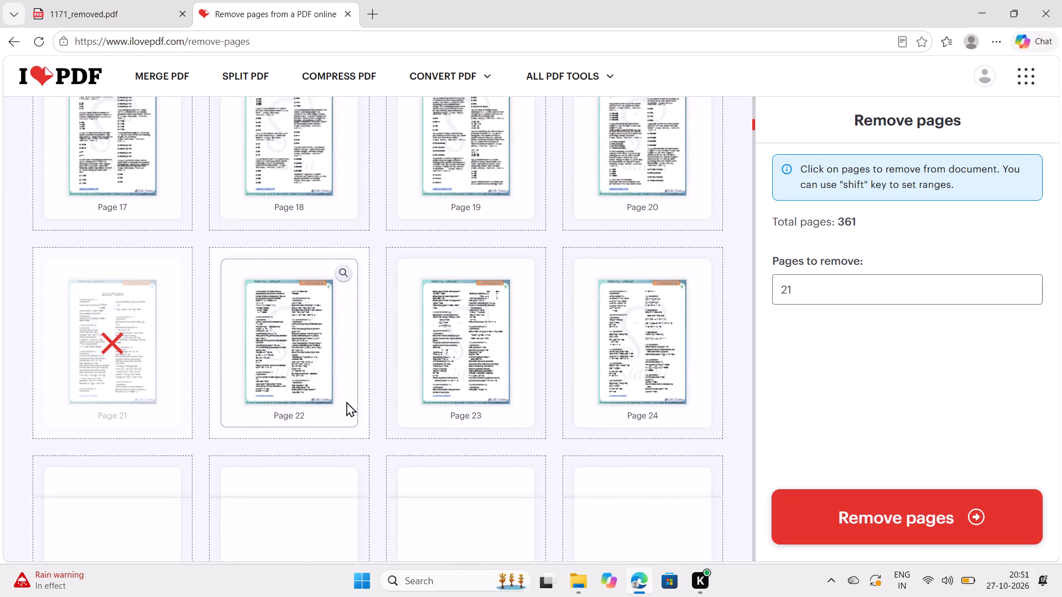
scroll(346, 401, down, 3)
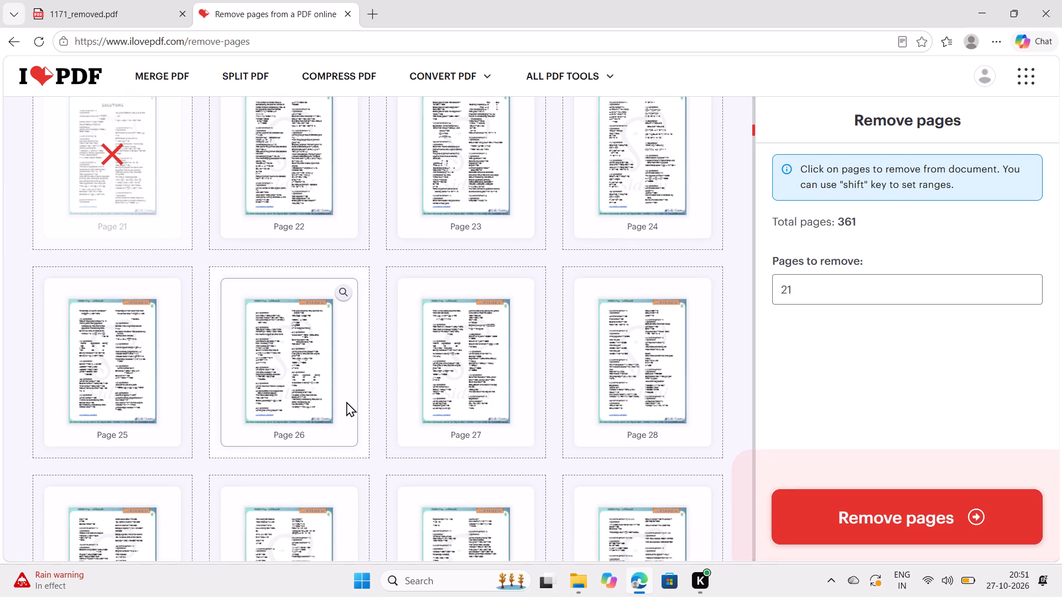
scroll(346, 401, down, 1)
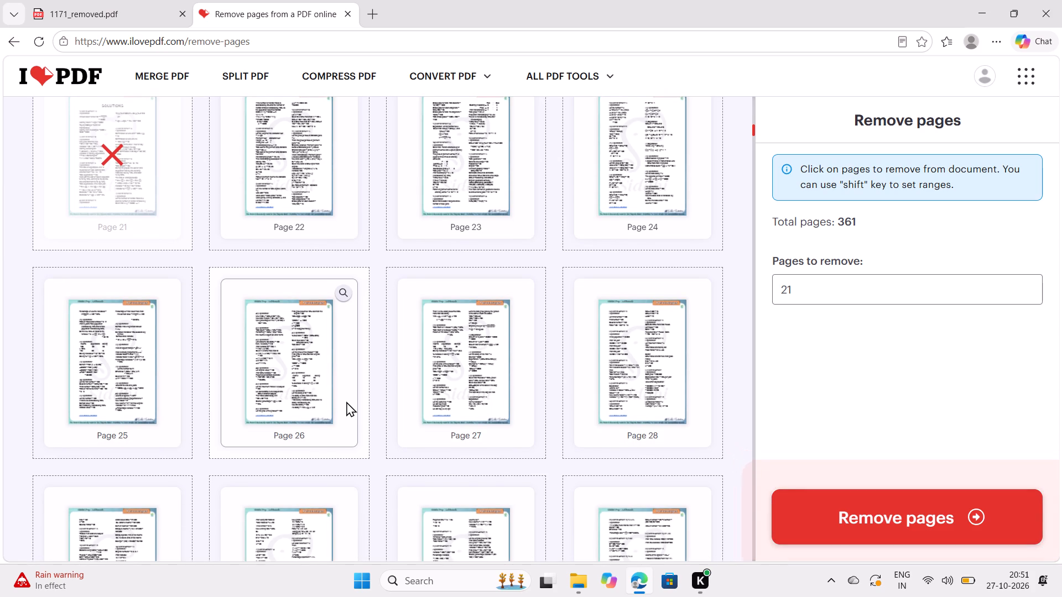
scroll(346, 401, down, 1)
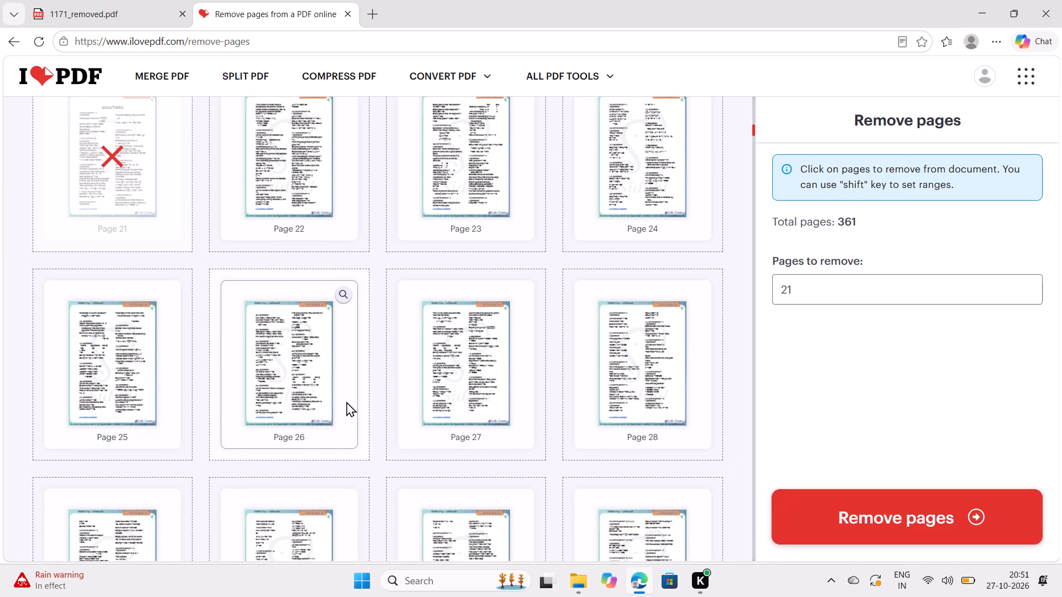
scroll(346, 401, down, 3)
click(290, 214)
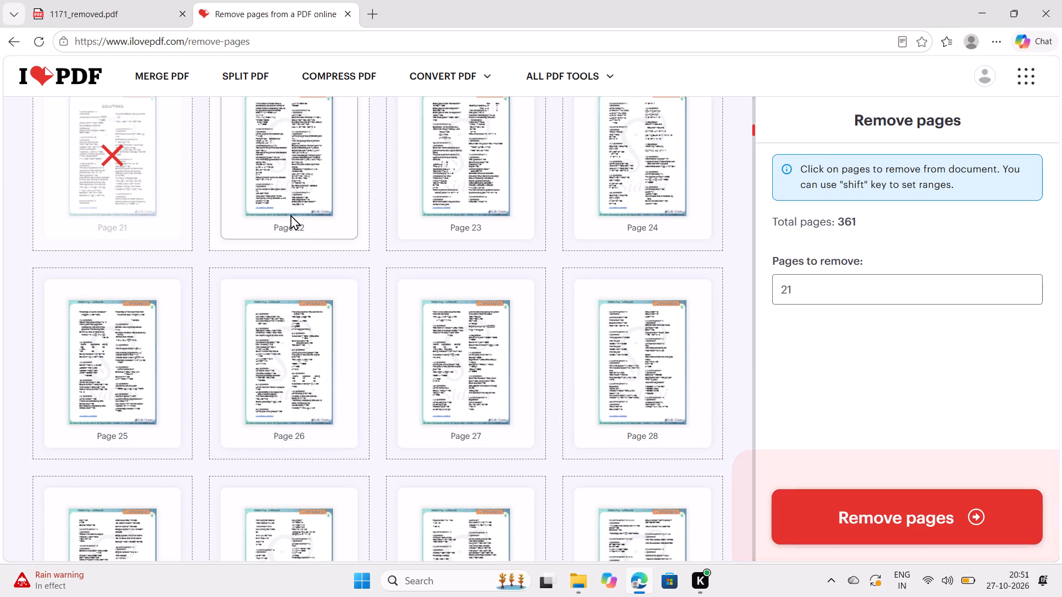
scroll(290, 214, up, 2)
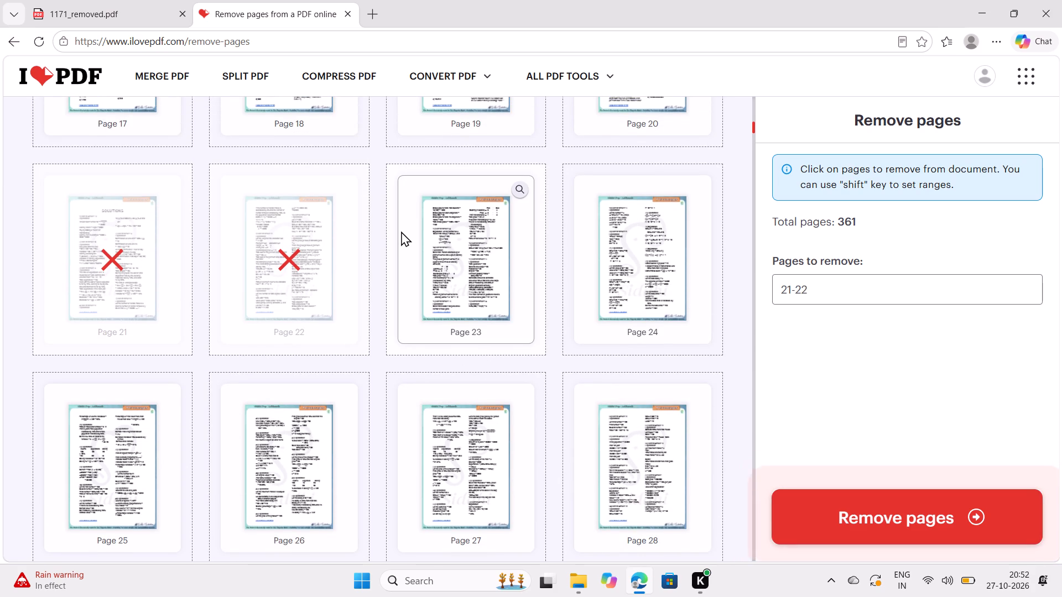
click(430, 227)
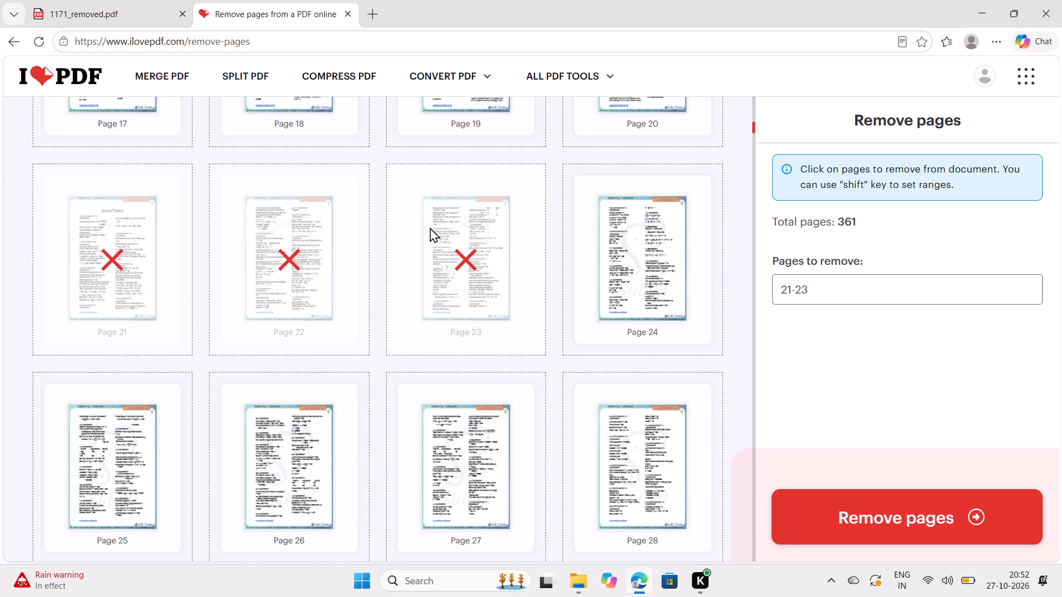
click(642, 236)
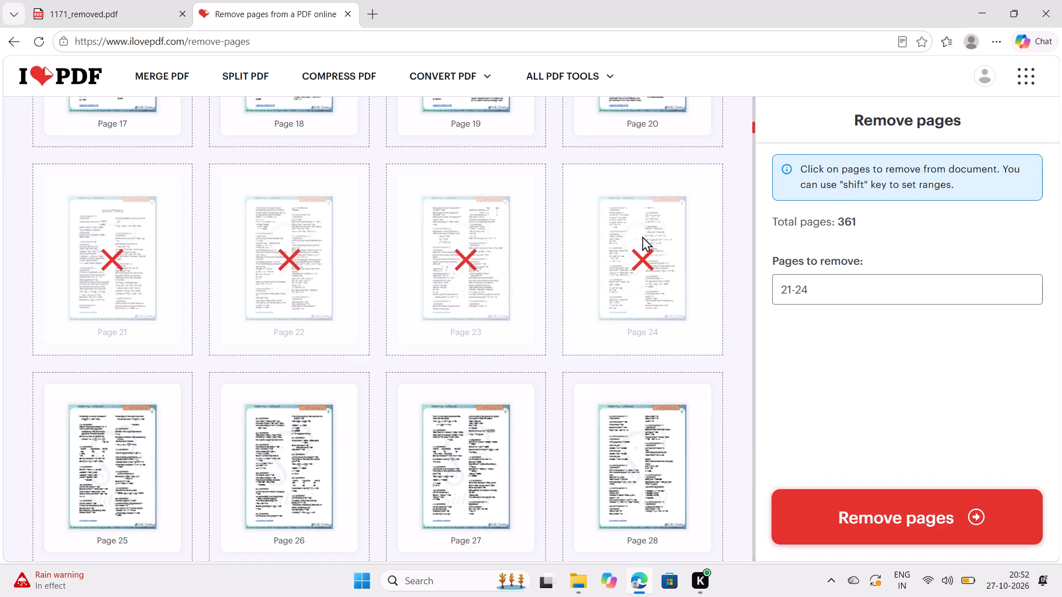
Mark solution pages 25 through 32 for removal, extending the range to 21-32.
scroll(205, 462, down, 2)
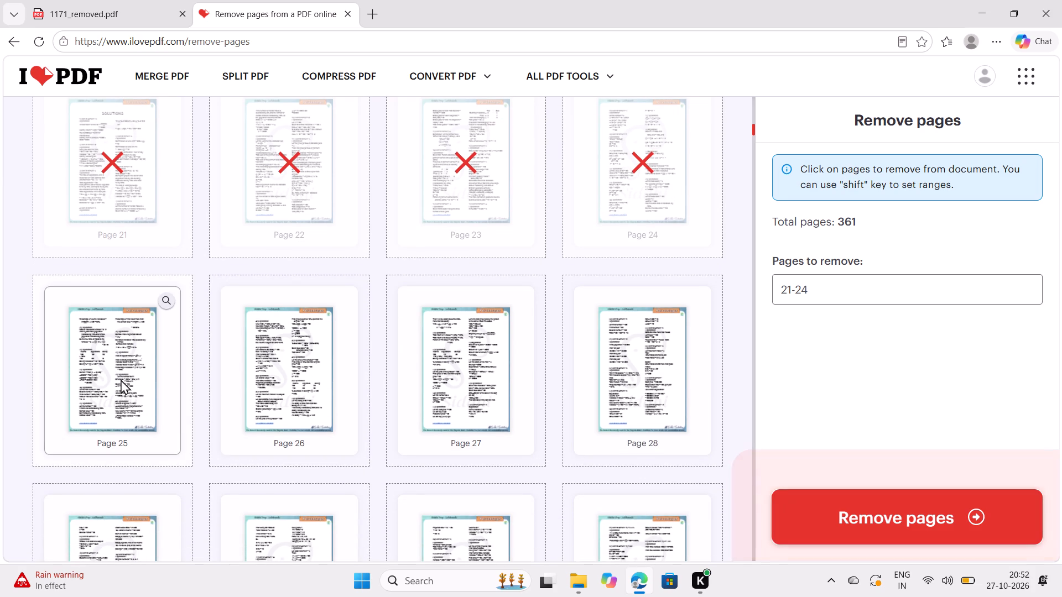
click(121, 379)
click(294, 396)
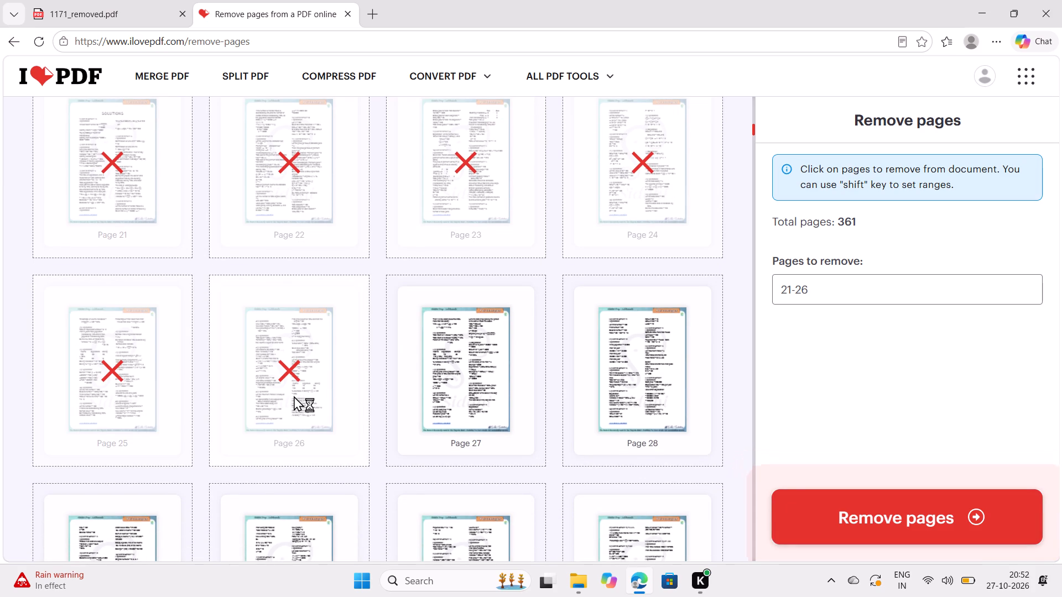
click(456, 387)
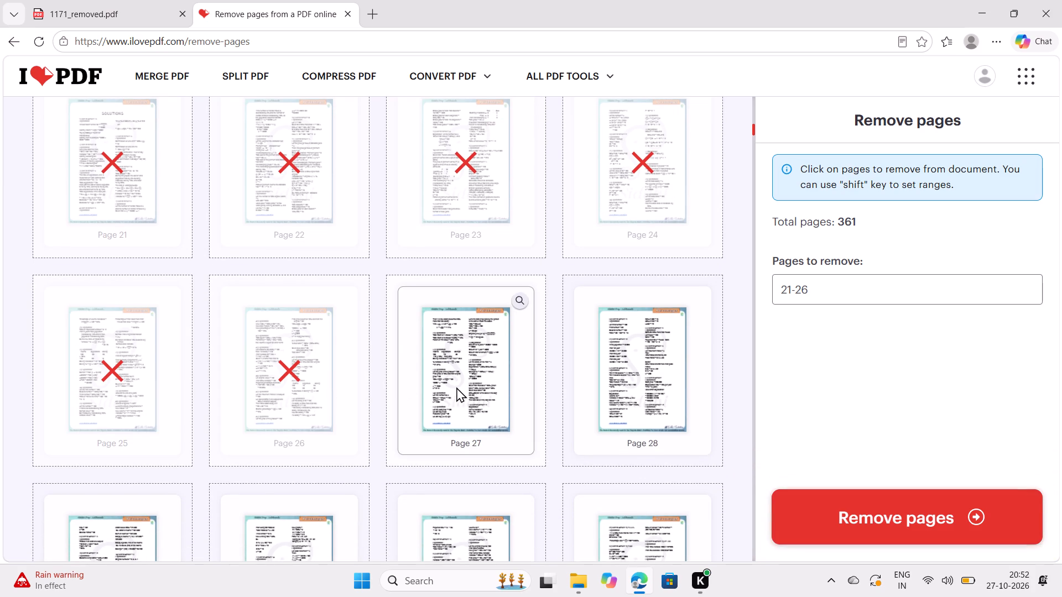
click(631, 380)
scroll(440, 344, down, 2)
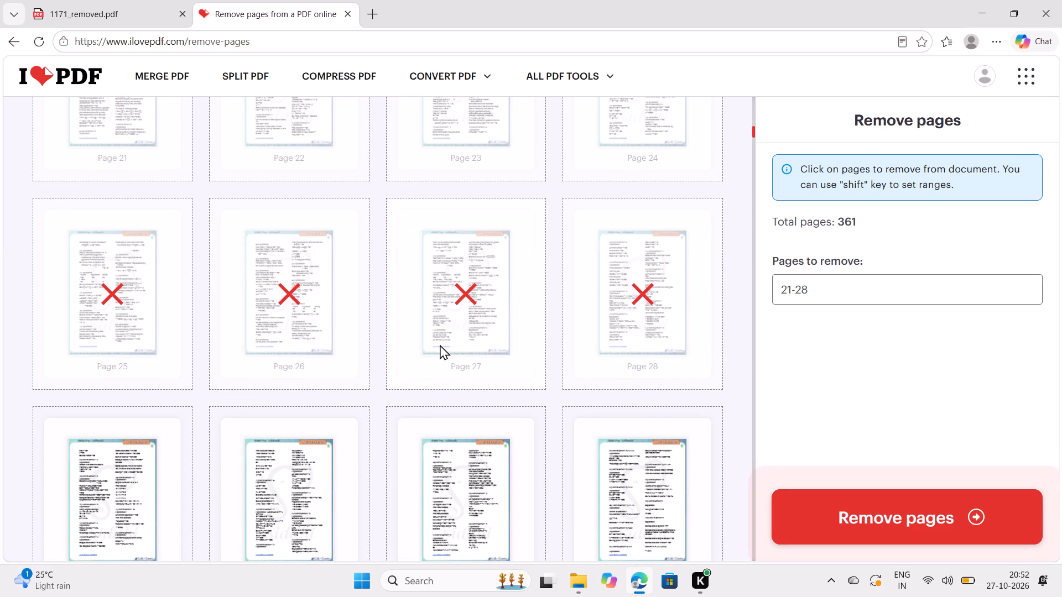
scroll(326, 315, down, 2)
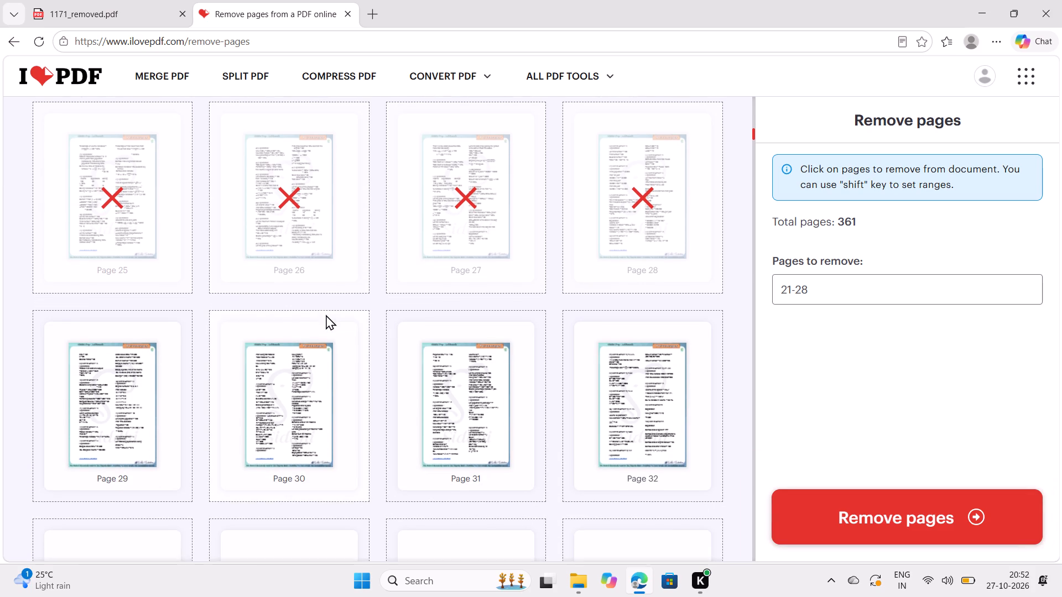
click(134, 365)
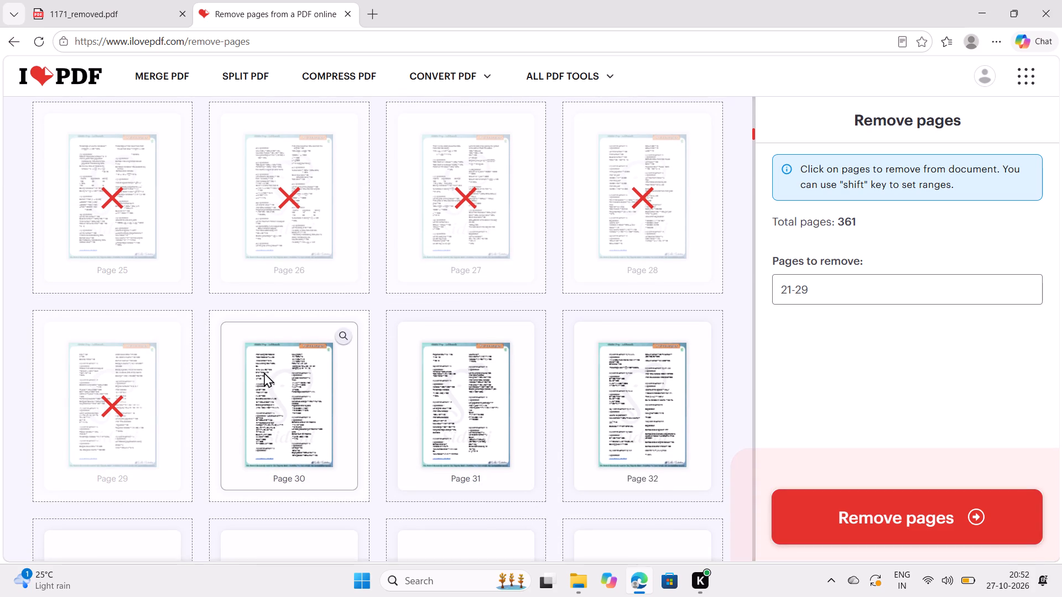
click(281, 375)
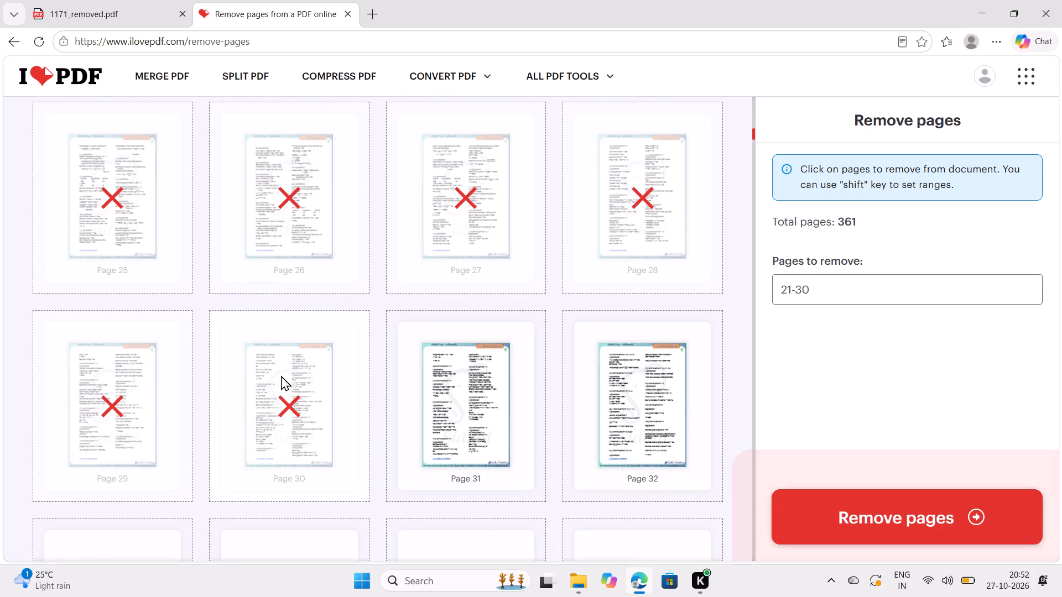
click(476, 386)
click(680, 405)
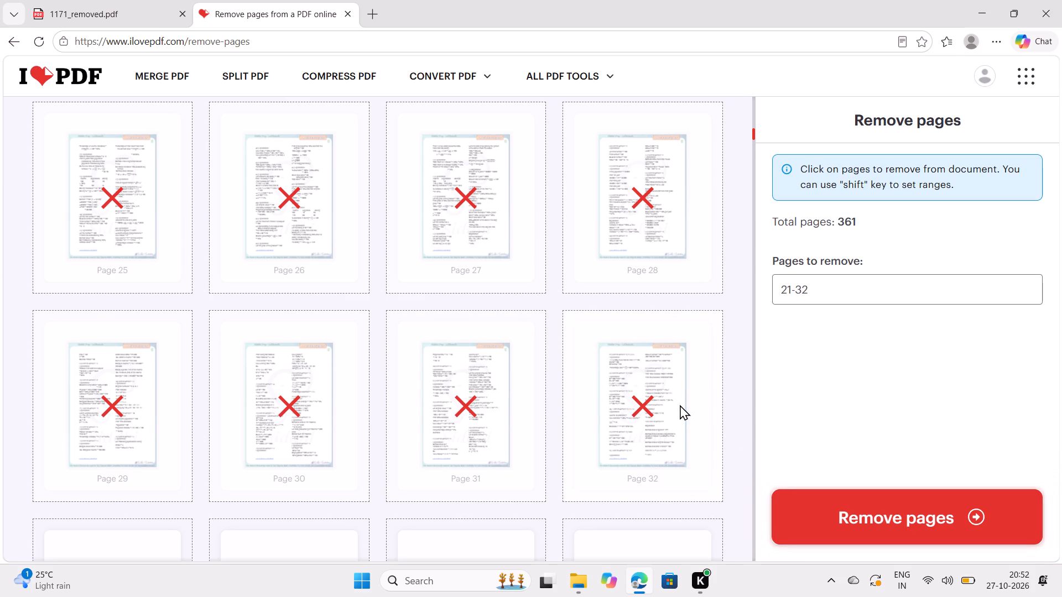
Mark the remaining solution pages 33 through 40 for removal, extending the range to 21-40.
scroll(536, 387, down, 3)
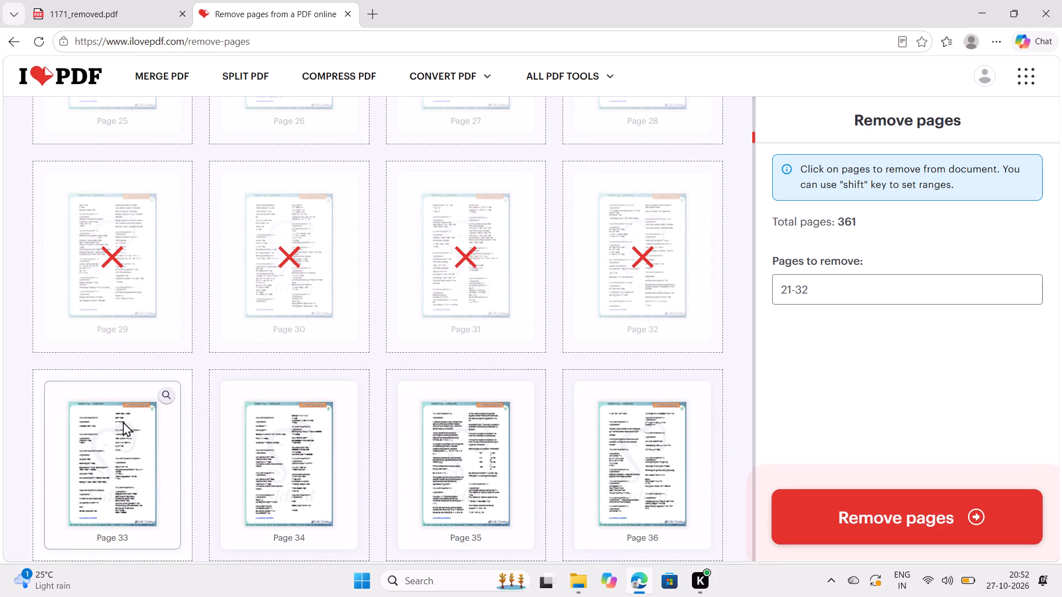
click(55, 426)
click(288, 439)
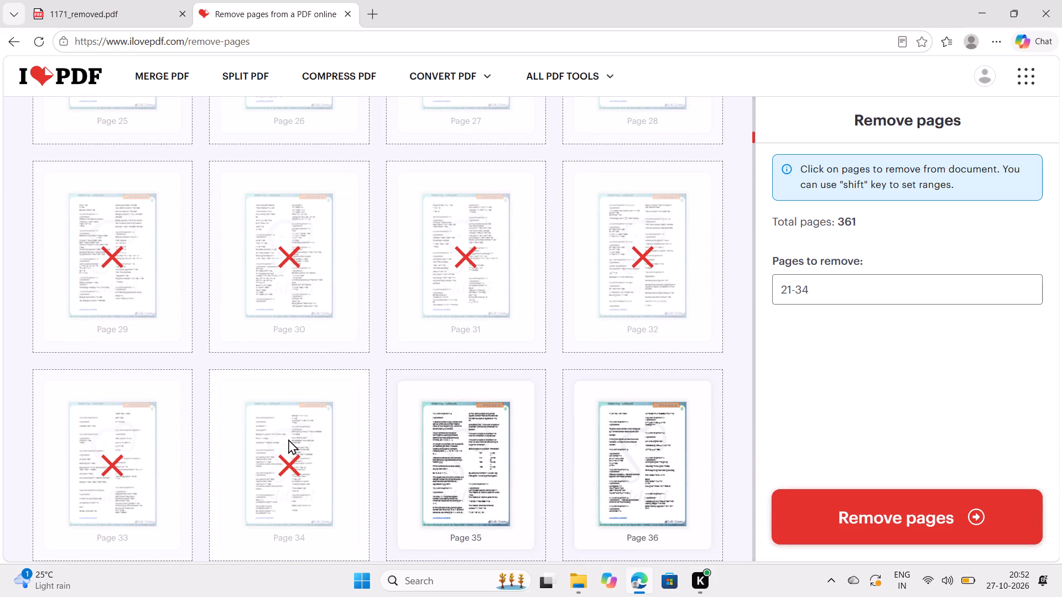
click(496, 458)
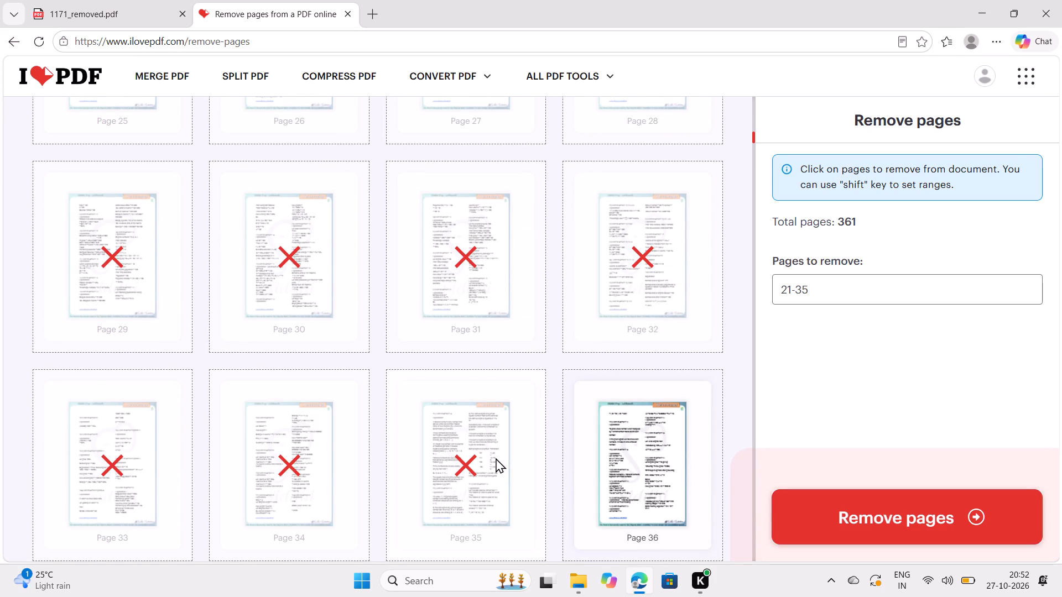
click(636, 446)
scroll(472, 412, down, 2)
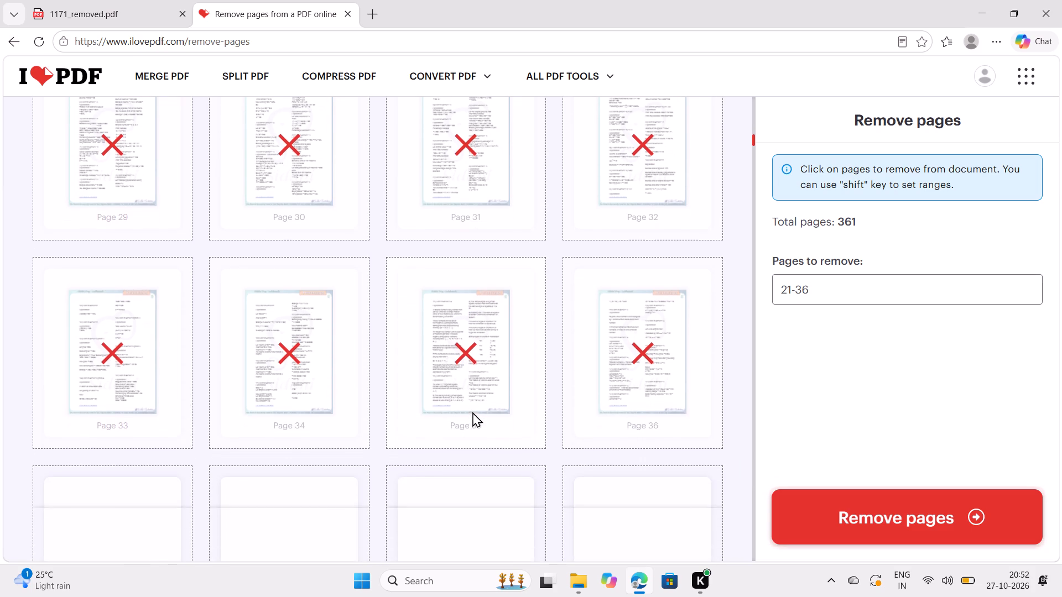
scroll(472, 412, down, 2)
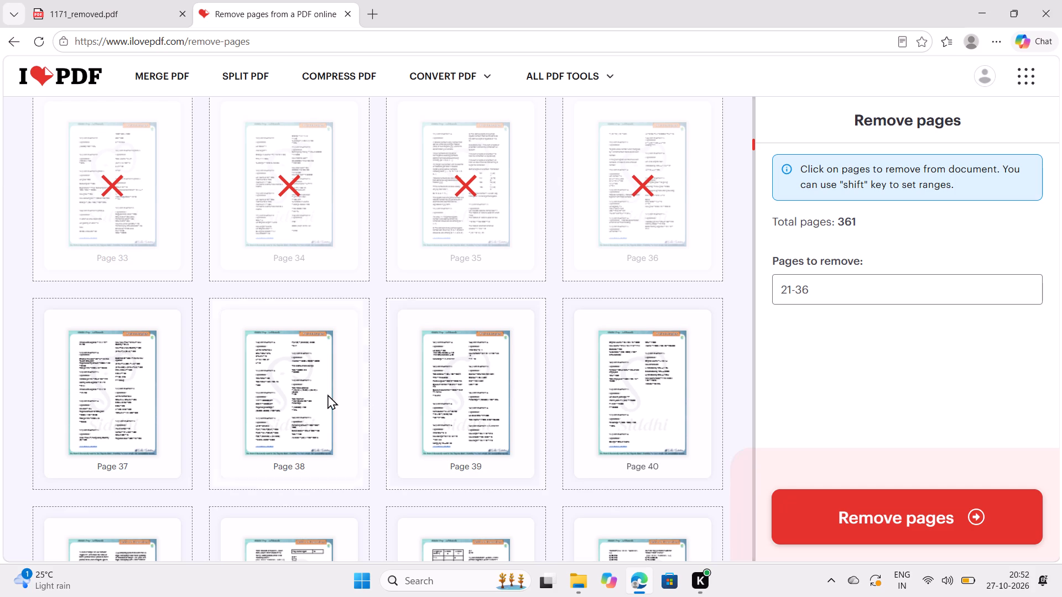
click(174, 392)
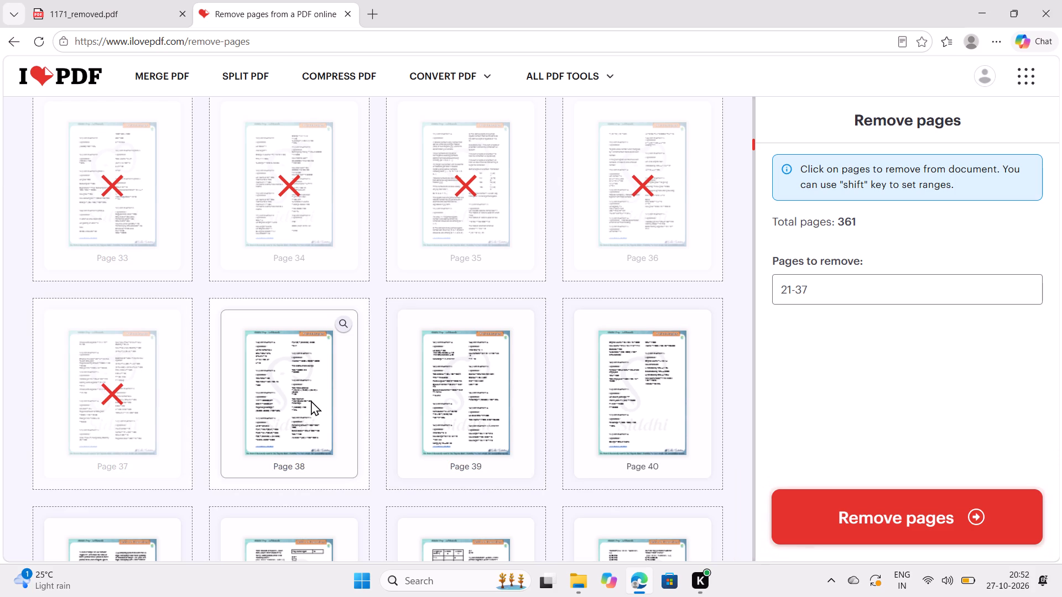
click(311, 400)
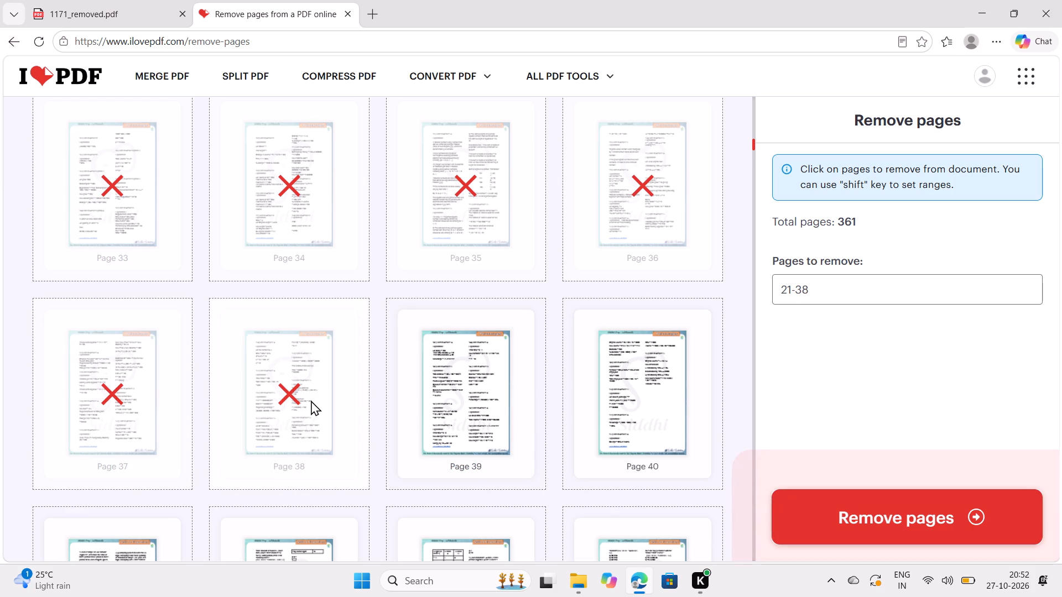
click(494, 402)
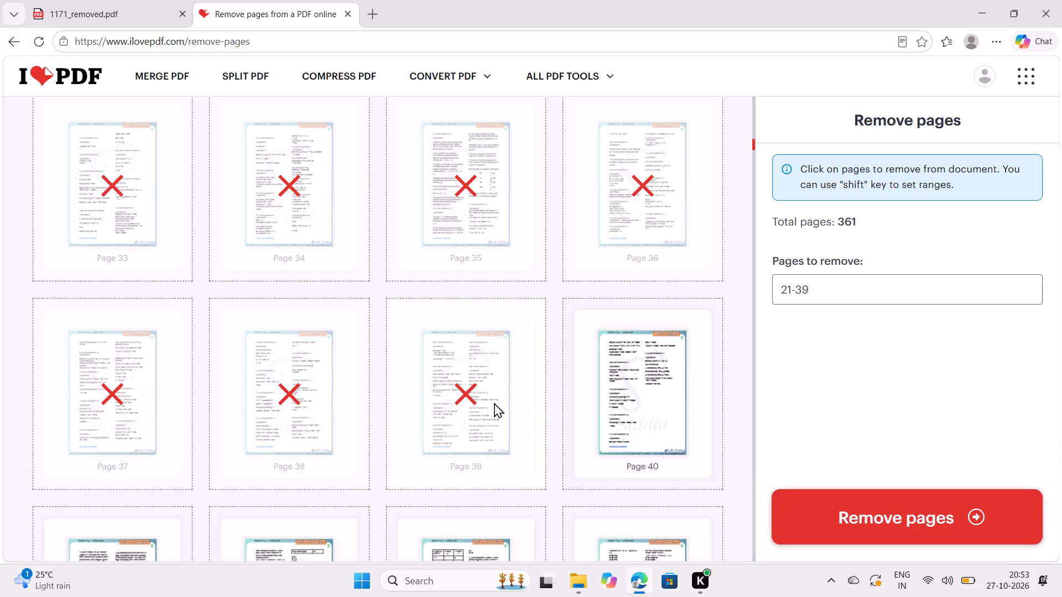
click(665, 404)
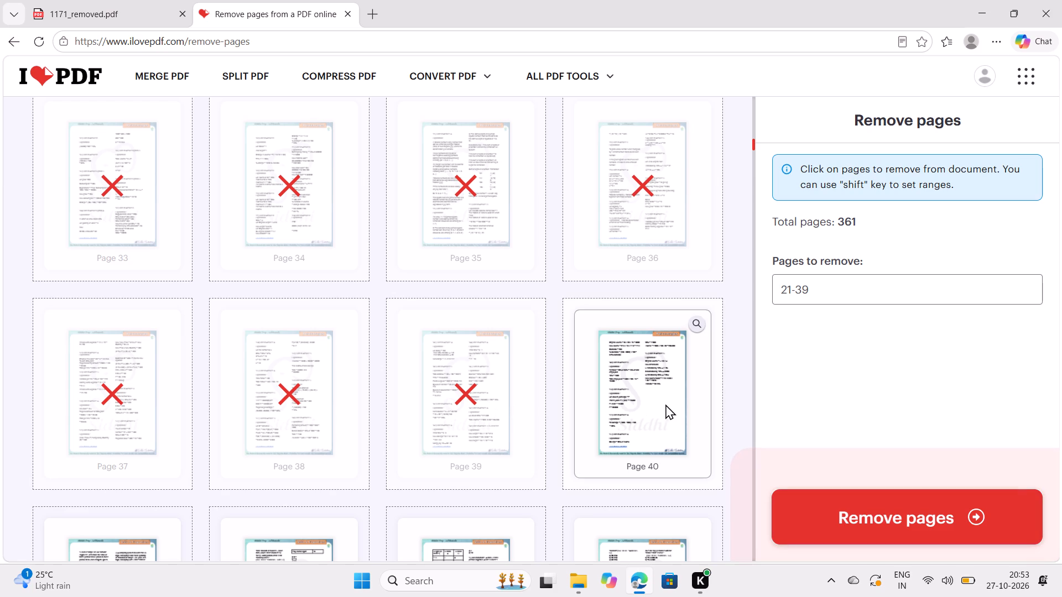
Add page 57, the first page of the next Solutions section, to the pages to remove after the 21-40 range.
scroll(514, 384, down, 6)
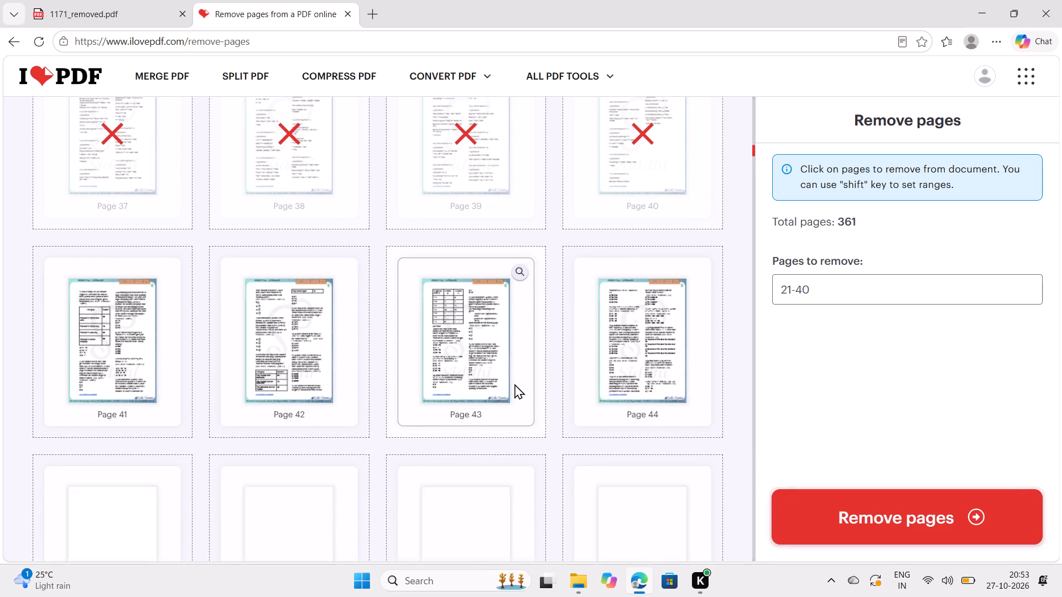
scroll(514, 384, down, 1)
scroll(514, 384, up, 1)
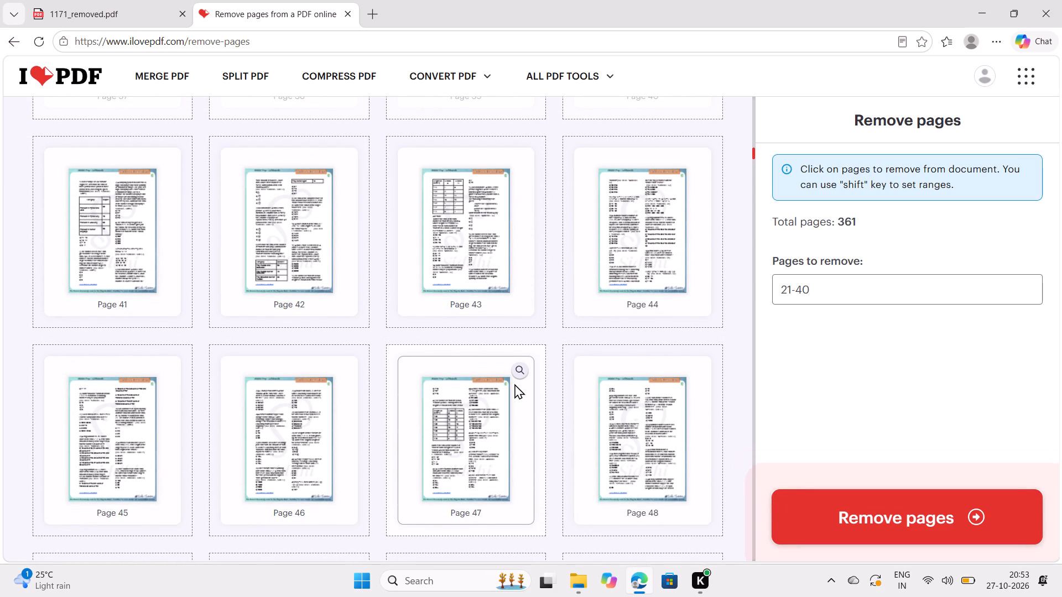
scroll(287, 317, up, 1)
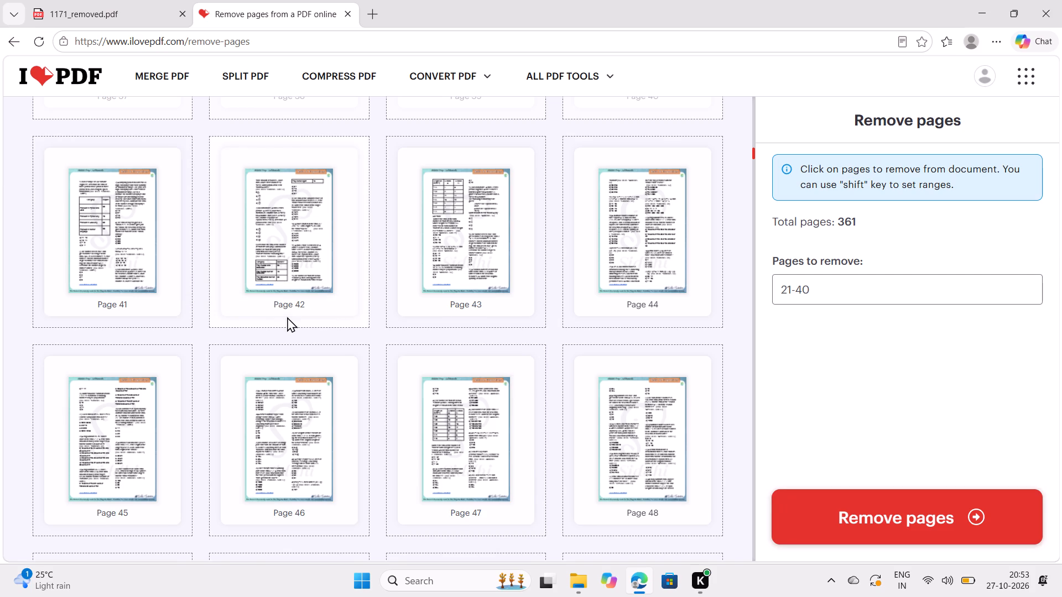
scroll(287, 317, up, 2)
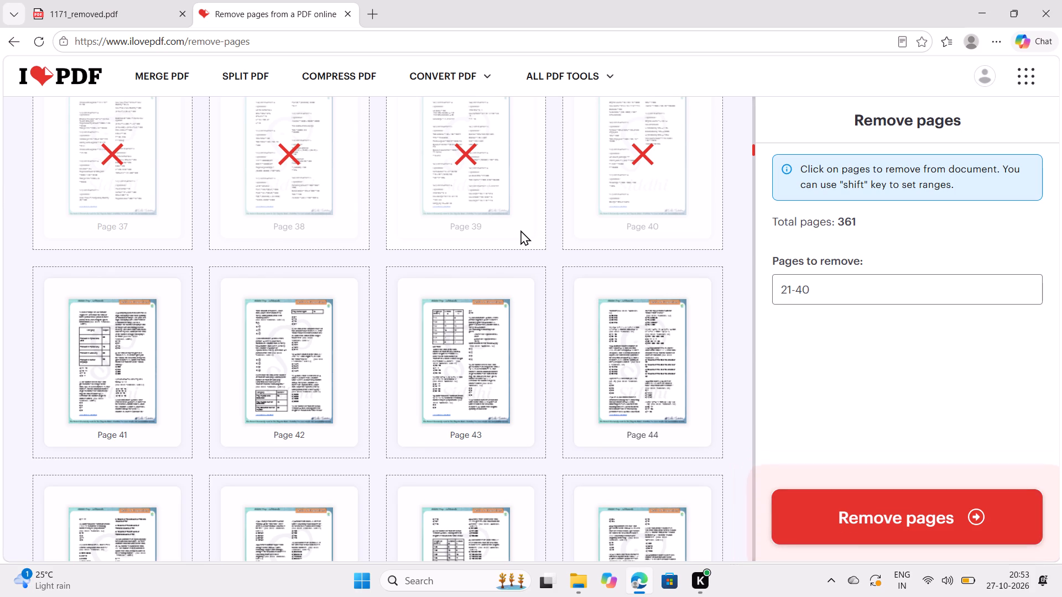
scroll(520, 230, down, 6)
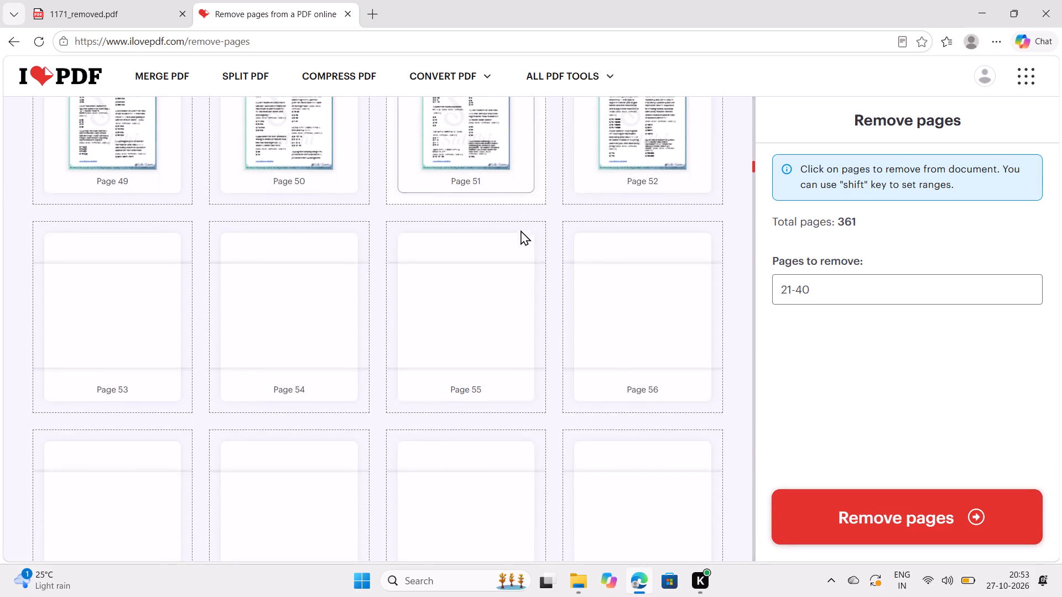
scroll(520, 230, down, 1)
scroll(520, 230, up, 1)
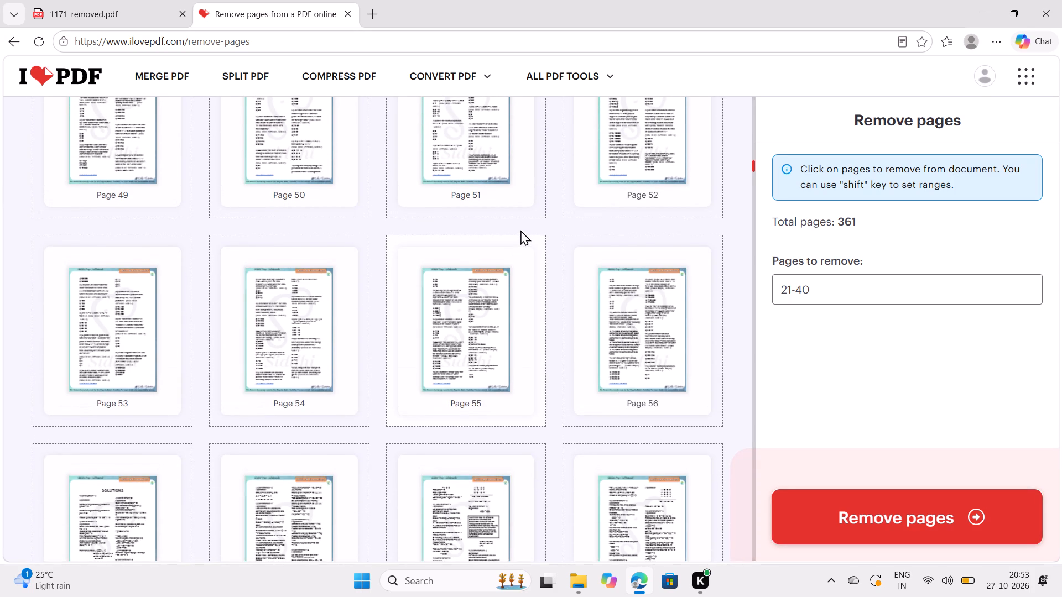
click(829, 290)
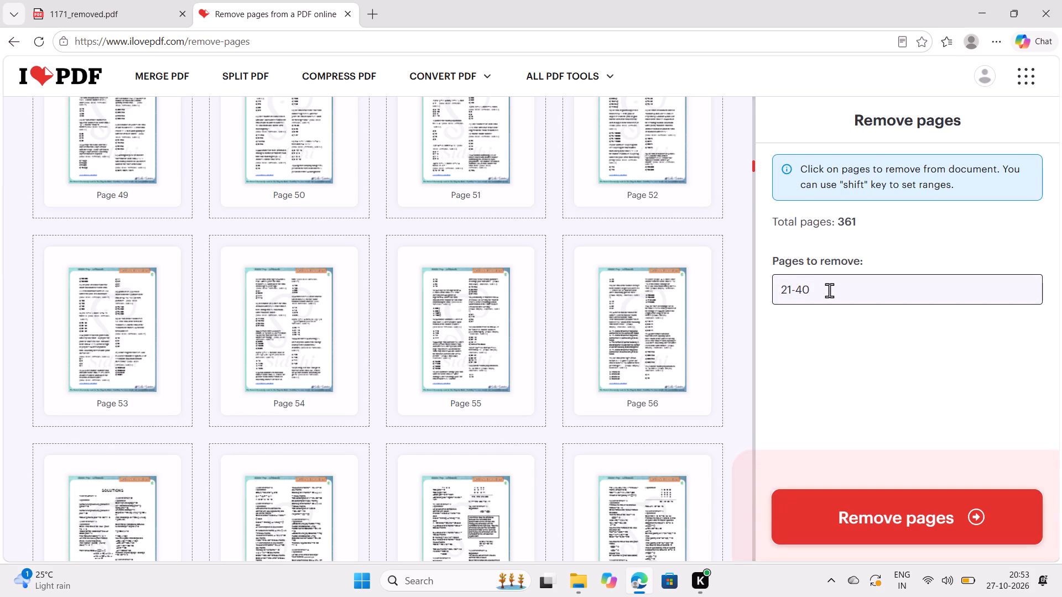
key(comma)
scroll(554, 192, right, 1)
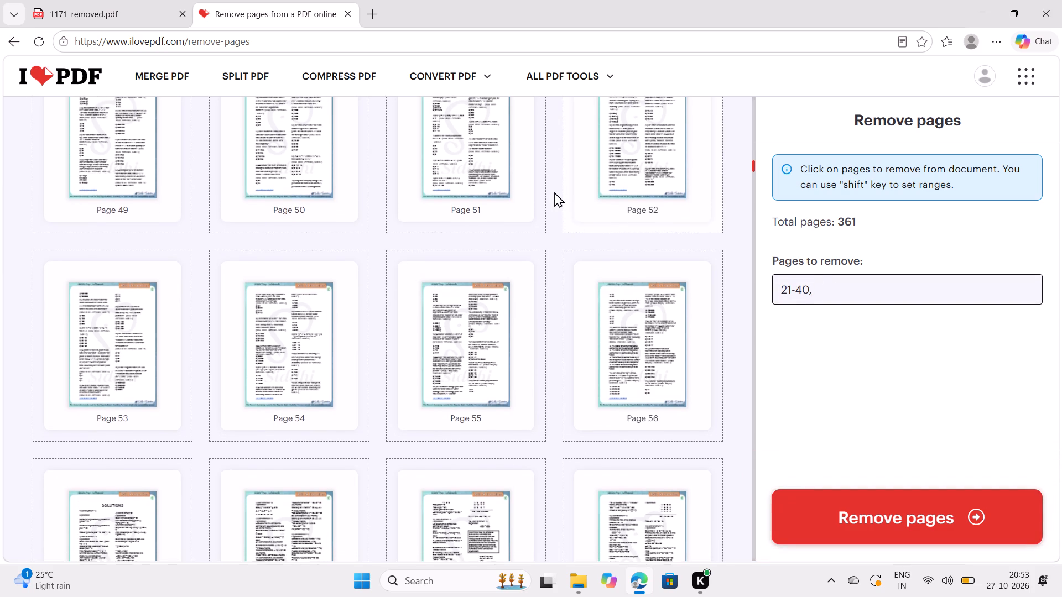
scroll(554, 192, right, 1)
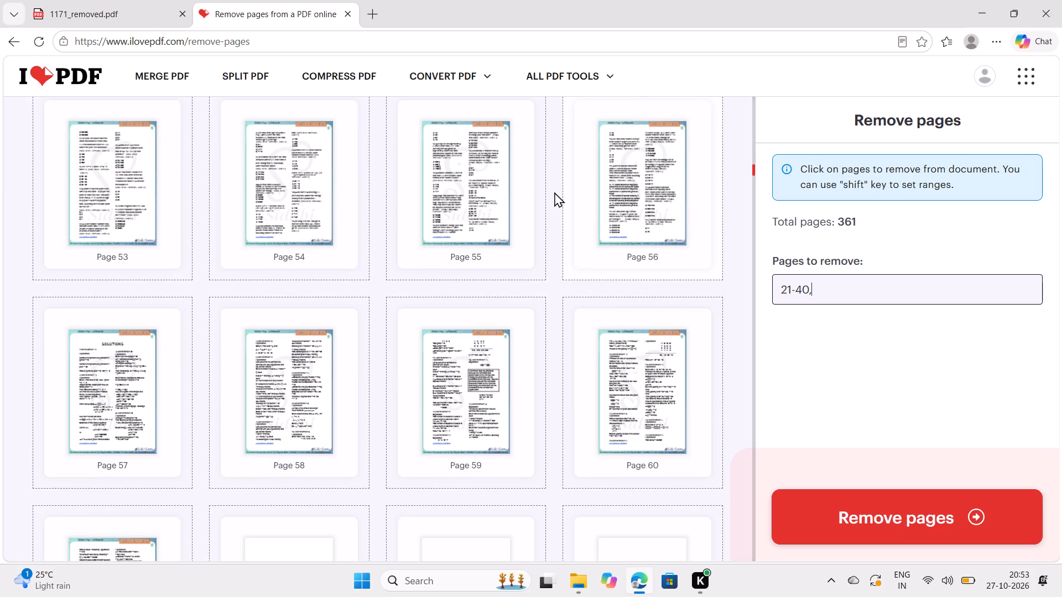
scroll(554, 192, down, 1)
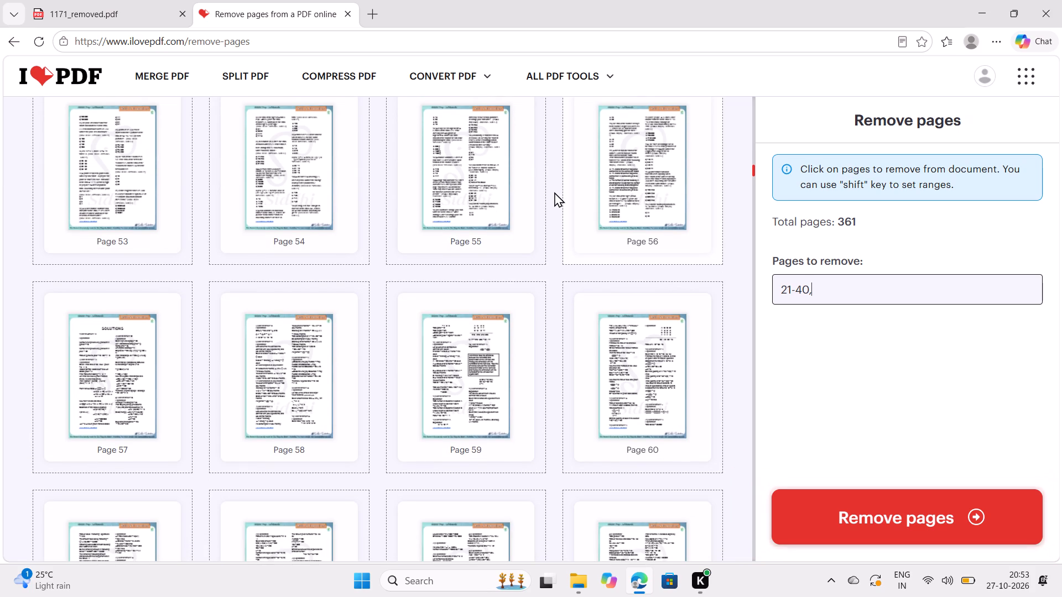
scroll(554, 192, down, 1)
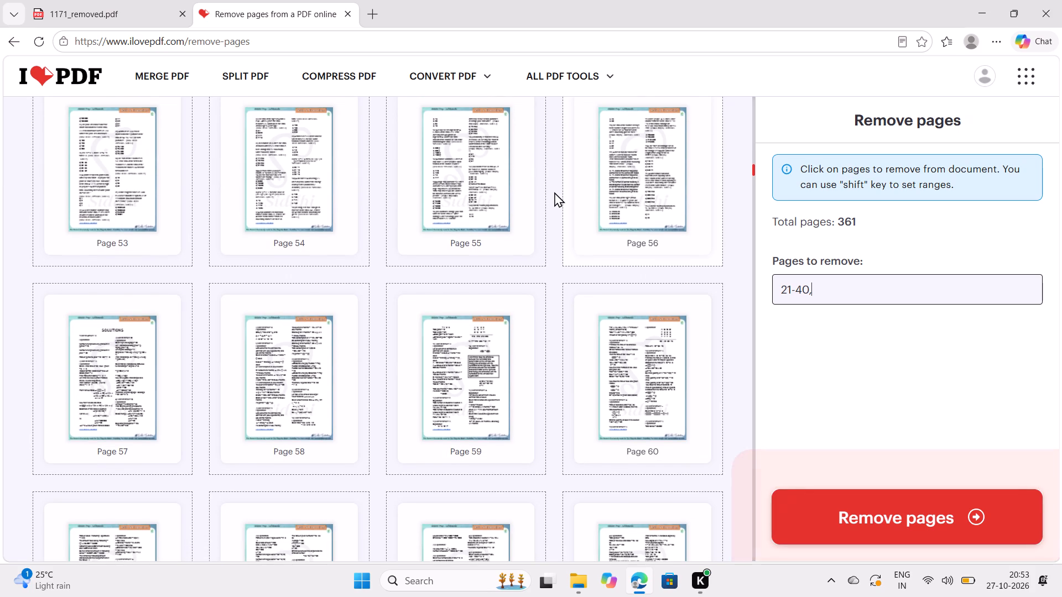
text(57)
Extend the page 57 entry to the range 57-73, check where the marked pages end, and append a comma for another entry.
key(minus)
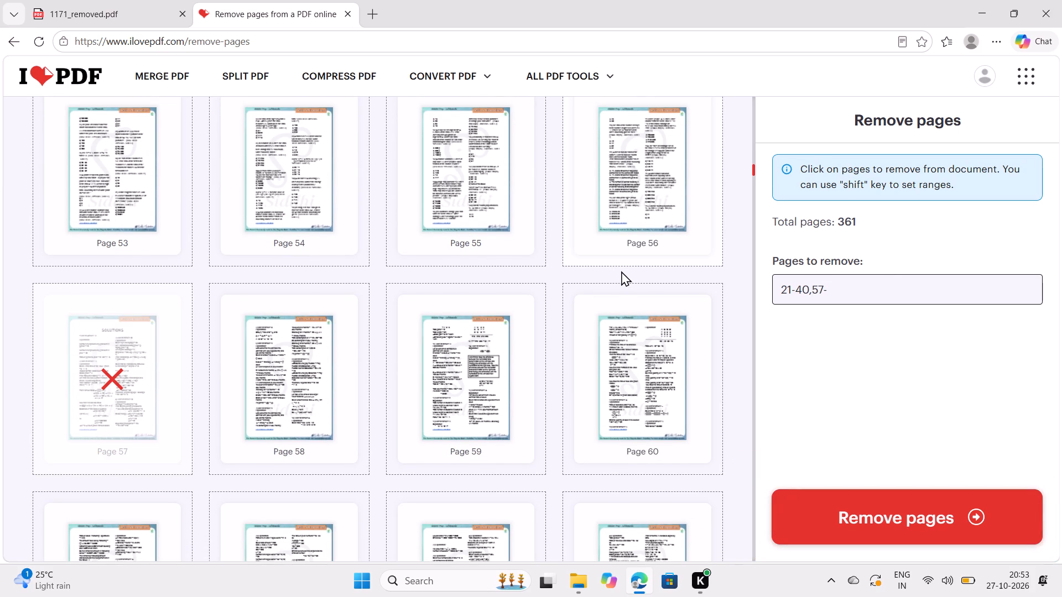
scroll(614, 273, down, 4)
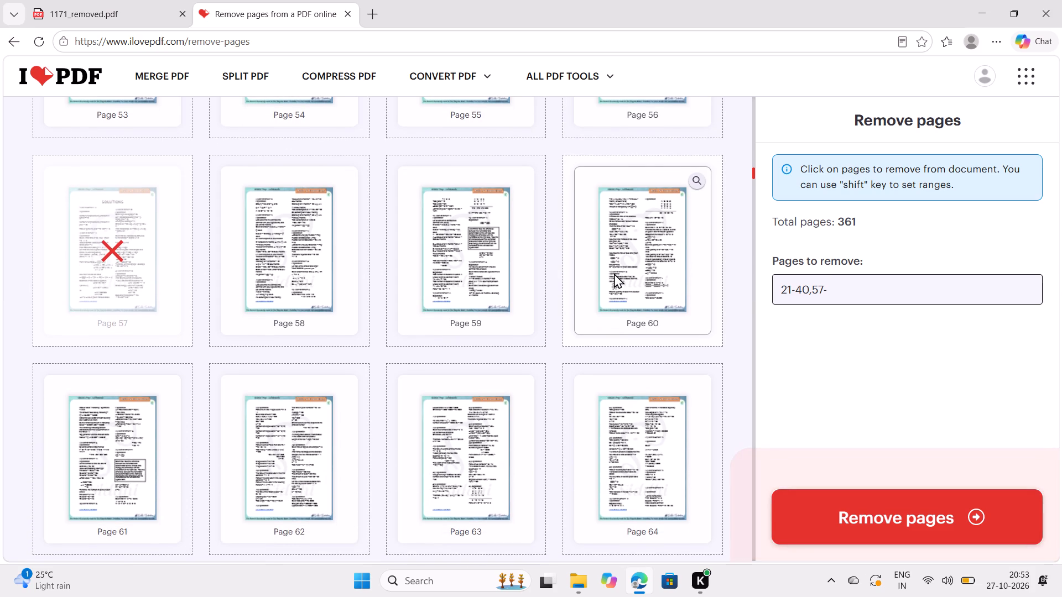
scroll(614, 273, down, 1)
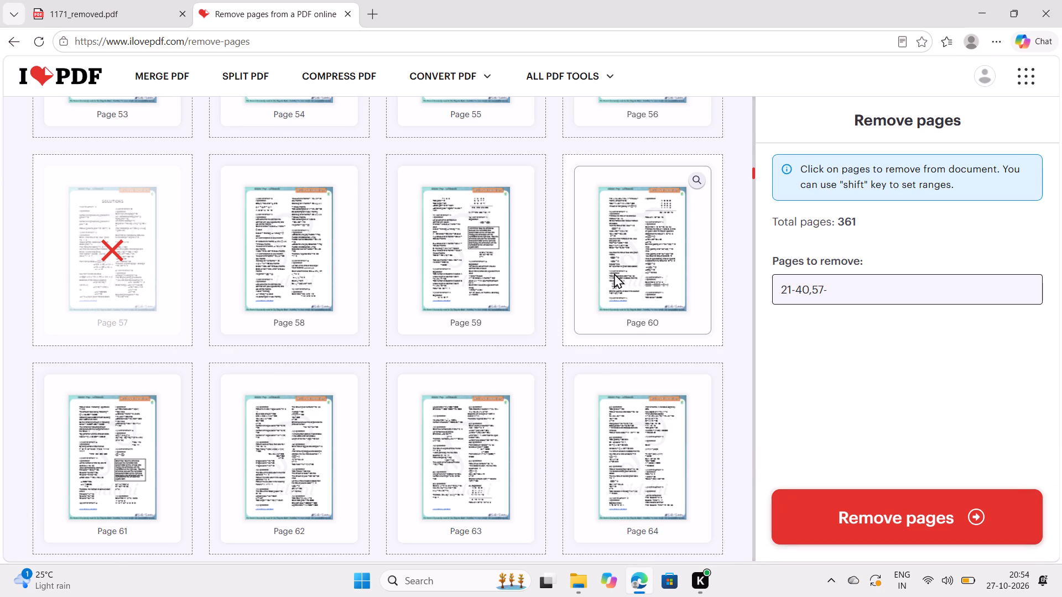
scroll(614, 273, down, 1)
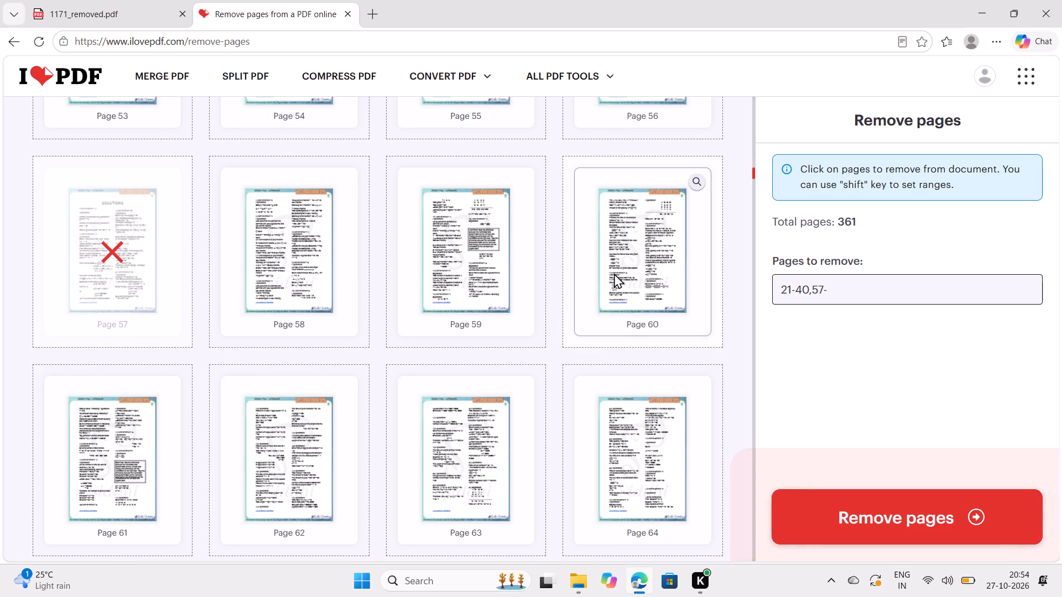
text(73)
scroll(454, 212, down, 2)
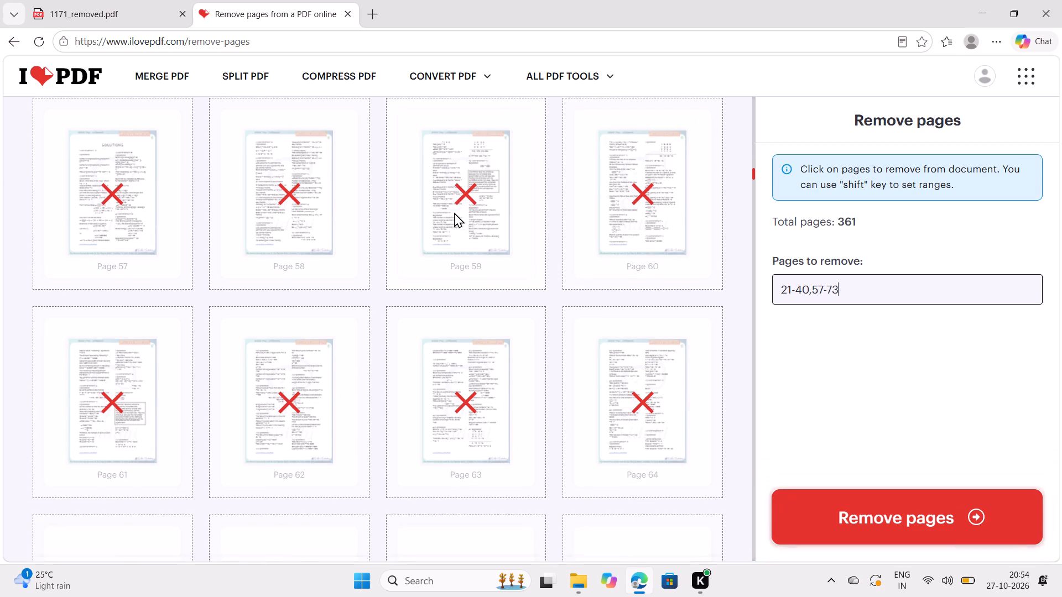
scroll(454, 212, down, 8)
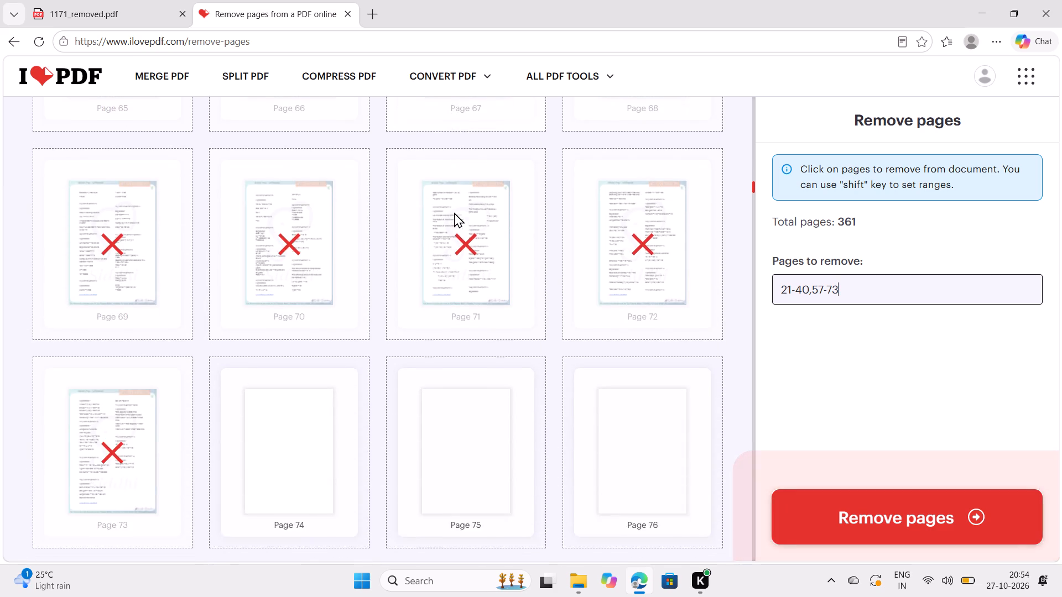
scroll(454, 212, down, 3)
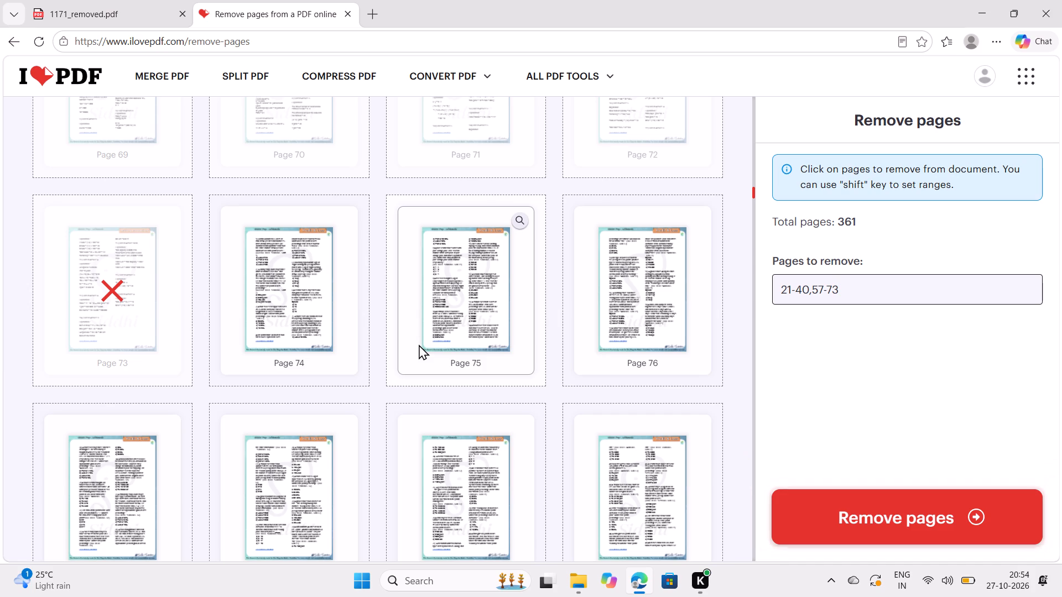
key(comma)
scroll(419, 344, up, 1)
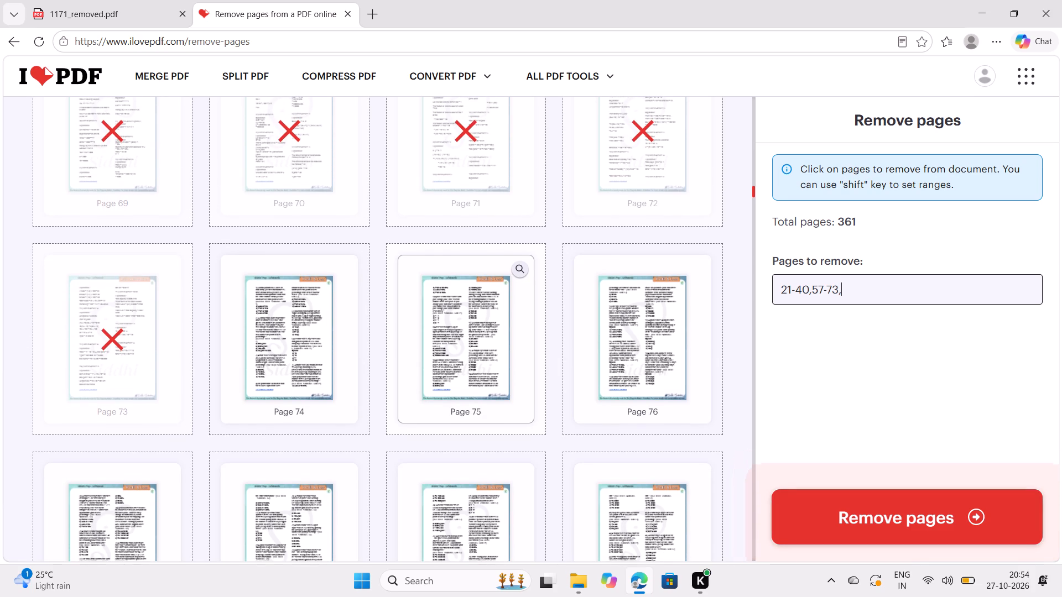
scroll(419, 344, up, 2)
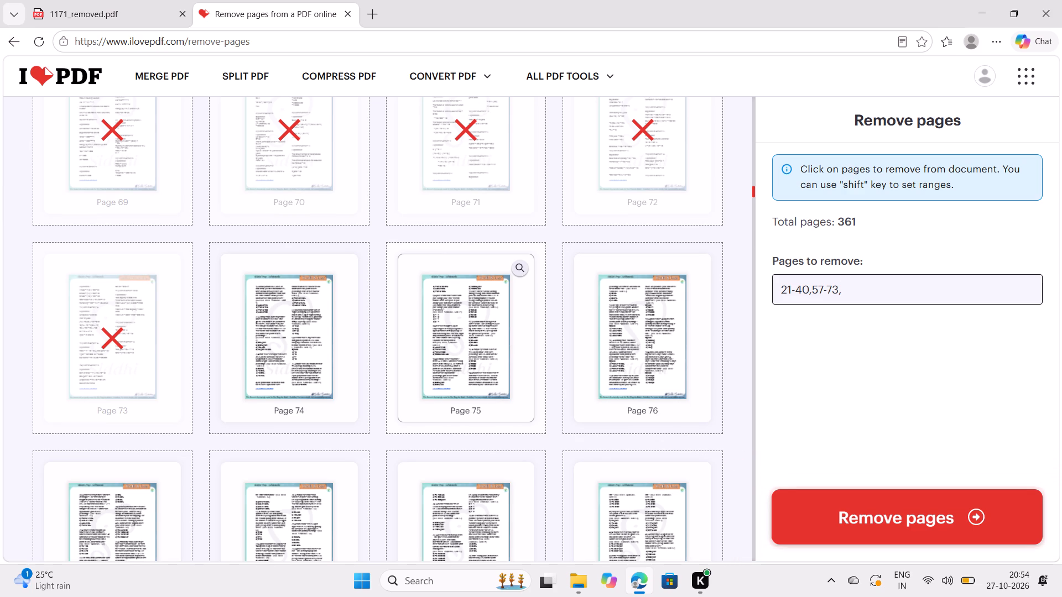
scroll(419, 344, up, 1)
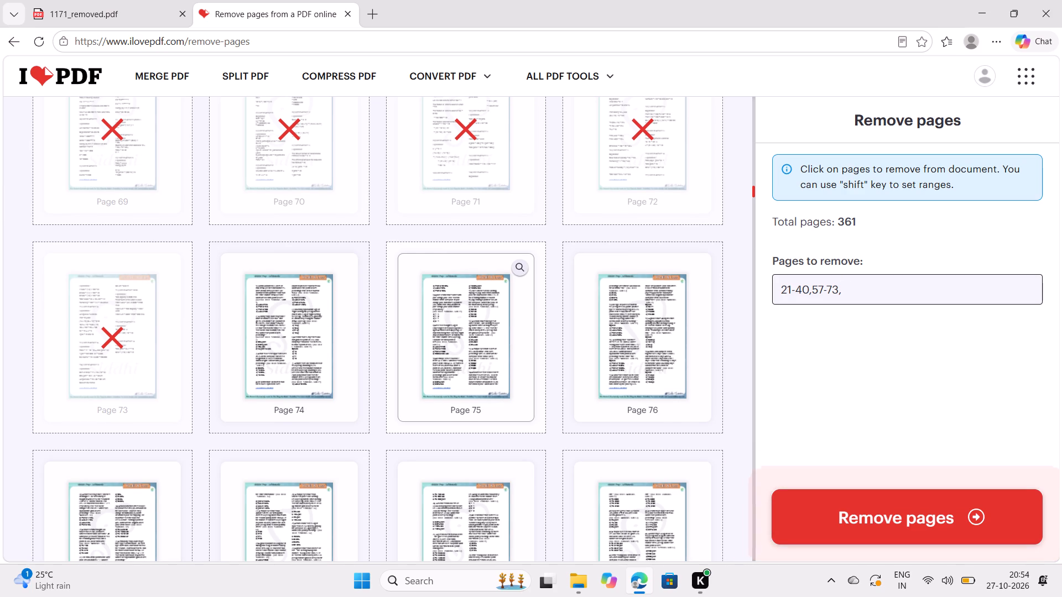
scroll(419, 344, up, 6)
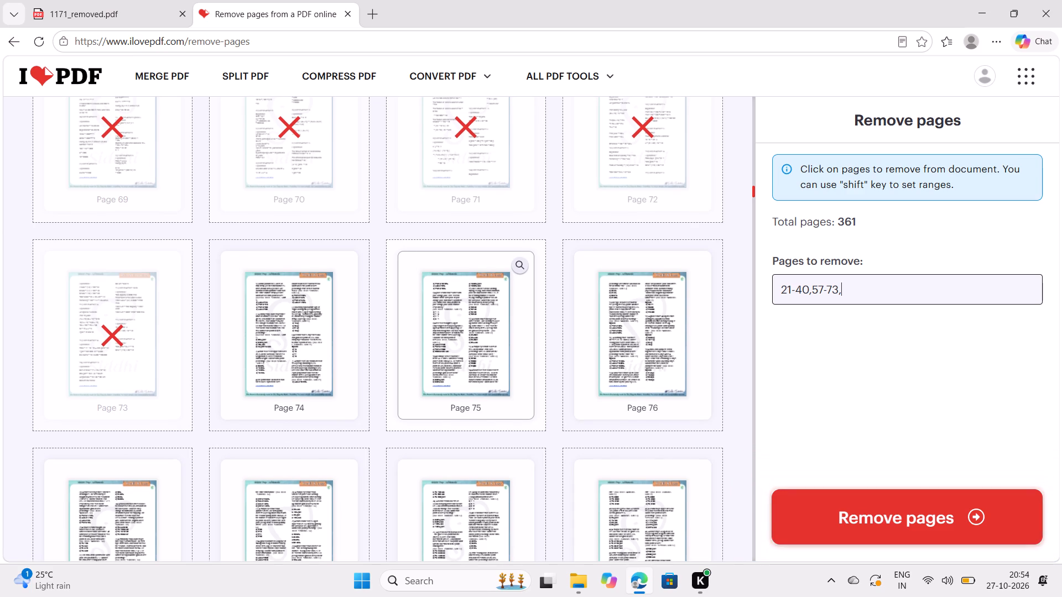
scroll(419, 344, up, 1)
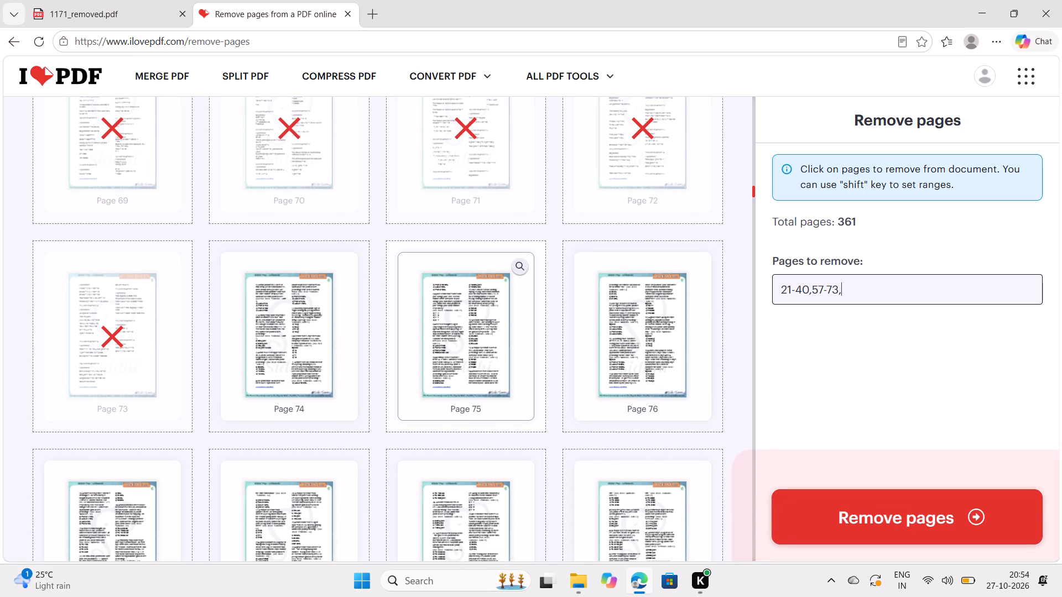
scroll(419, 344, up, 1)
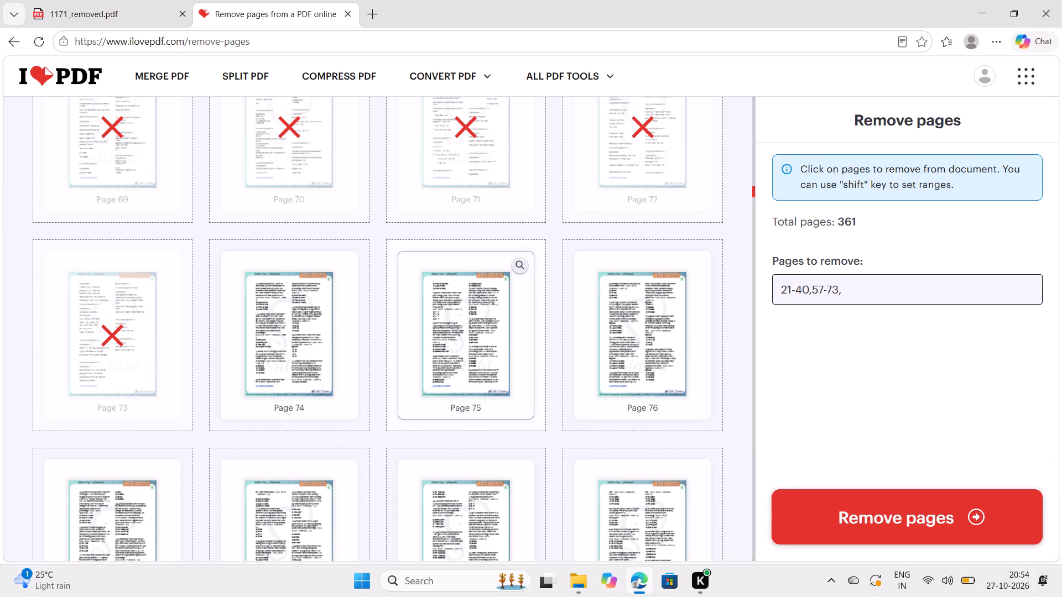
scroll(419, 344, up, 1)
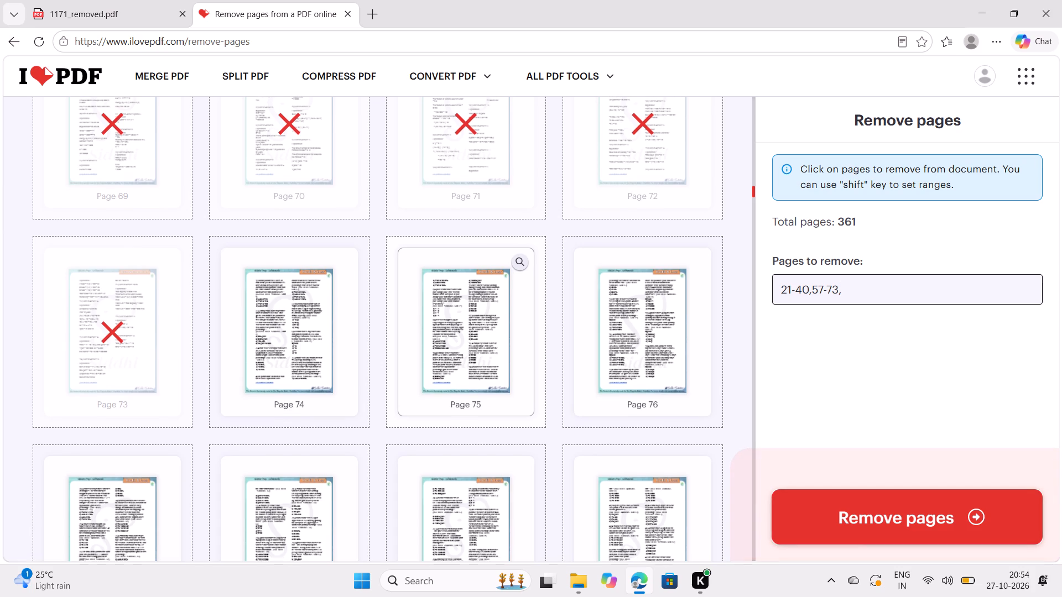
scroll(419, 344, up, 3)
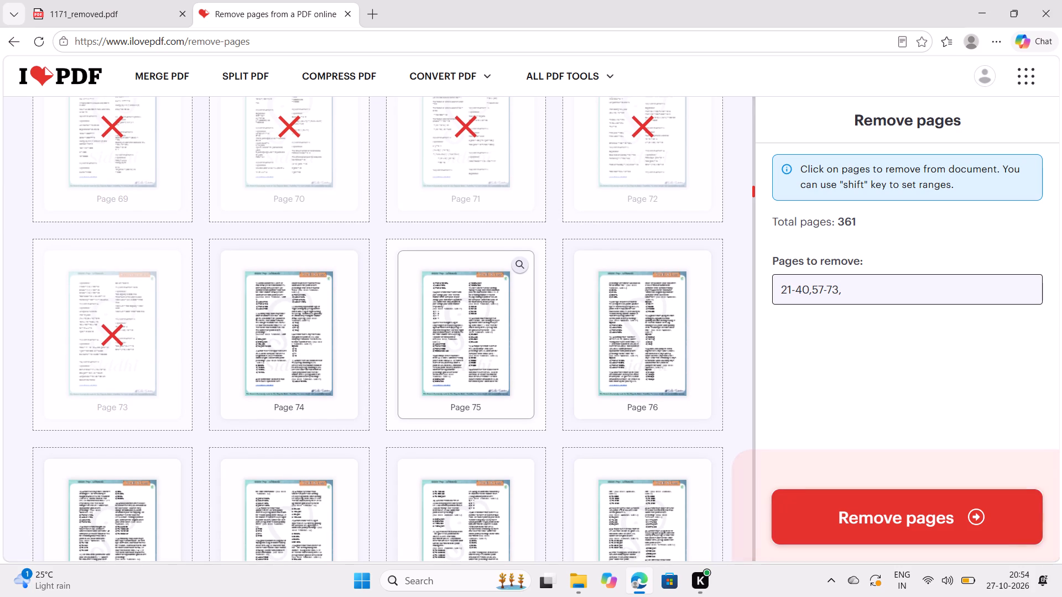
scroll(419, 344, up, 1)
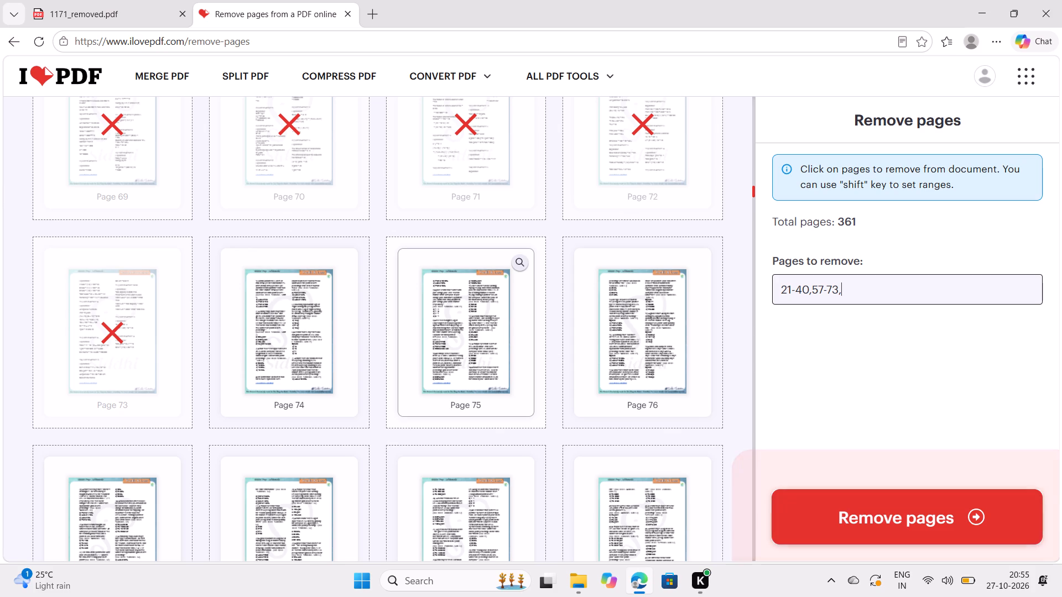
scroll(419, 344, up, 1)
Add the next Solutions section to the pages to remove as the range 92-109, followed by a comma for another entry.
scroll(277, 364, down, 7)
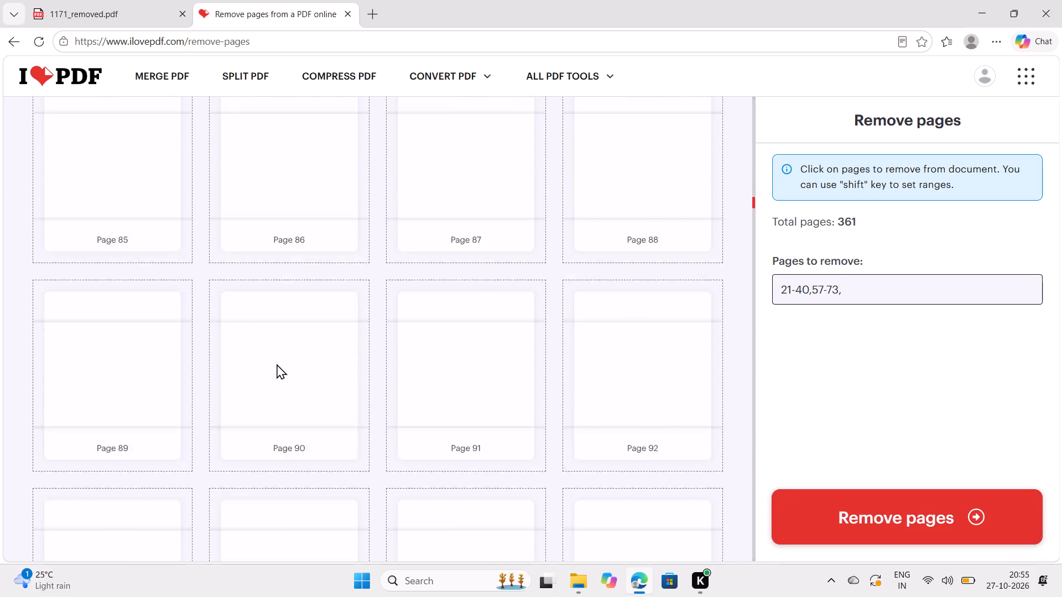
scroll(277, 364, down, 3)
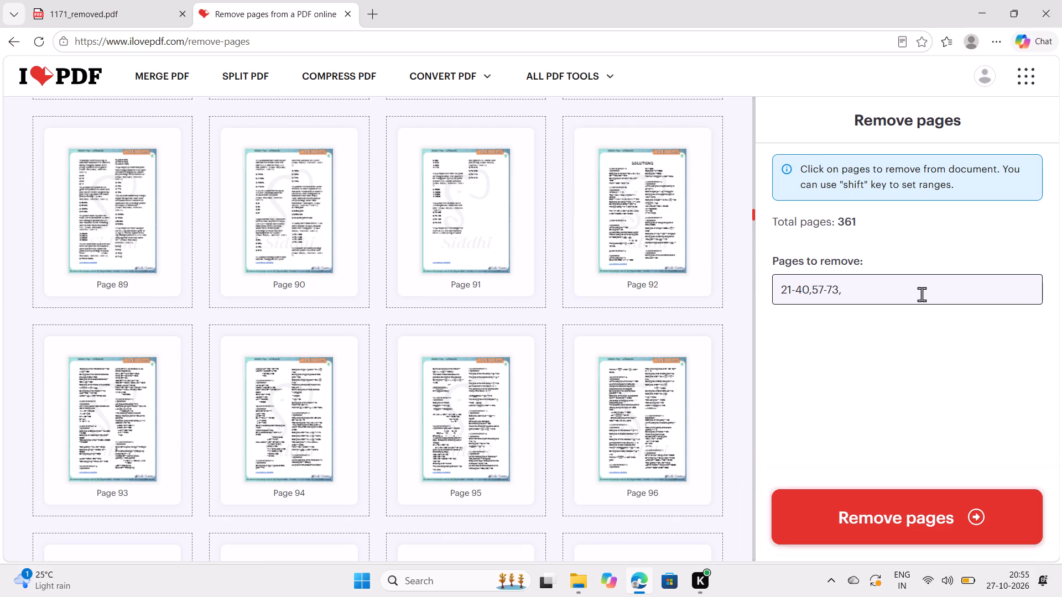
text(92)
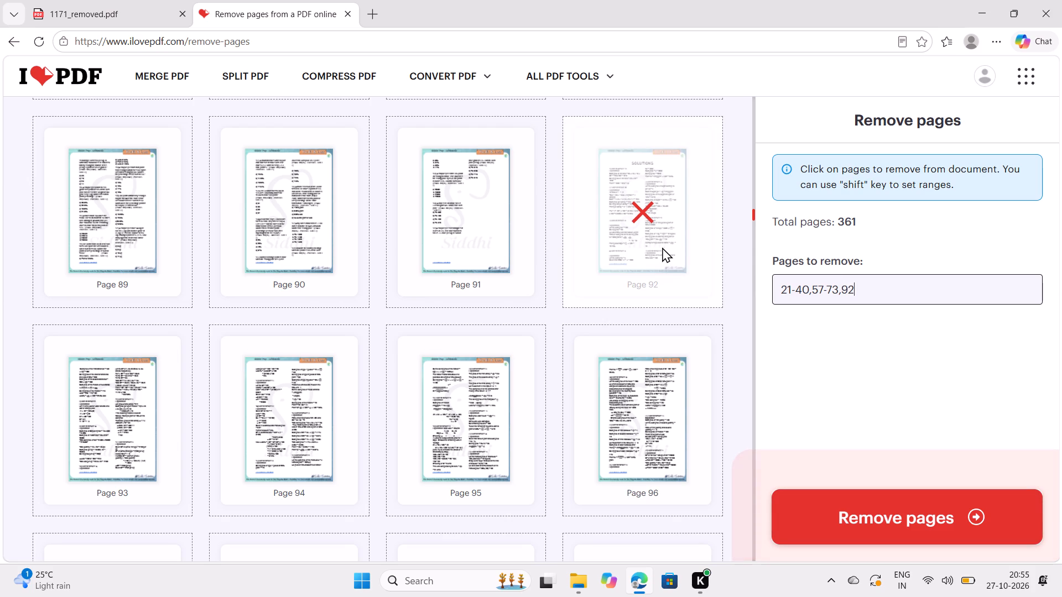
key(minus)
text(109)
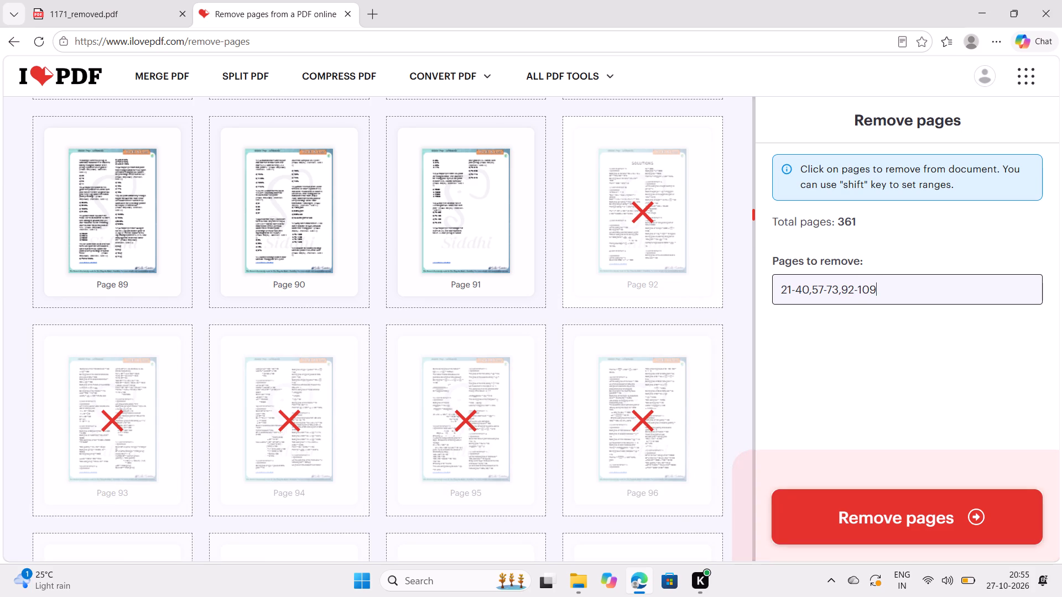
key(comma)
Examine the page thumbnails from page 92 onward to check where the marked 92-109 range ends.
scroll(662, 249, down, 1)
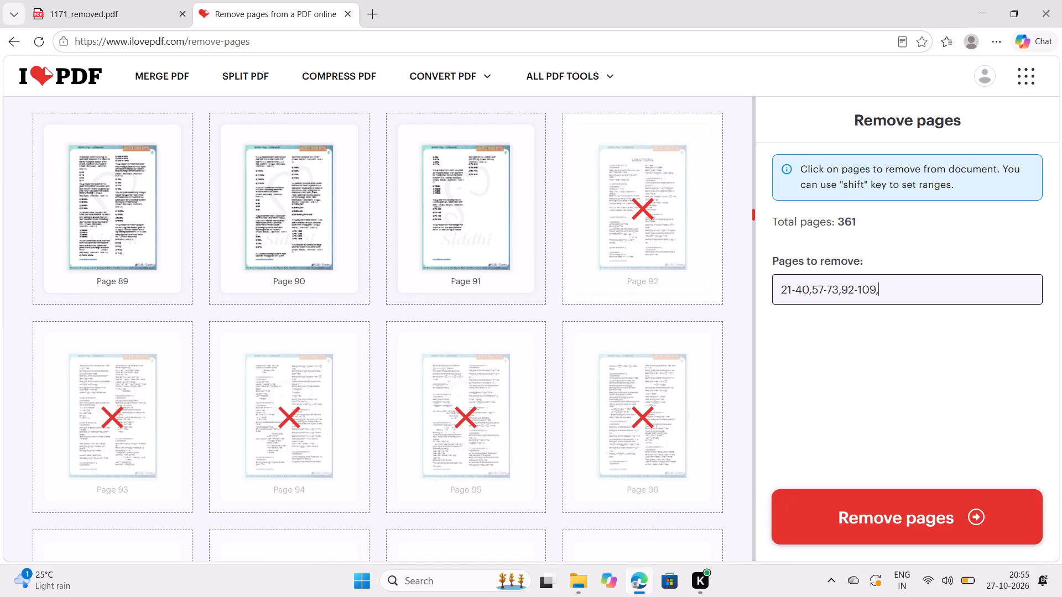
scroll(662, 249, down, 9)
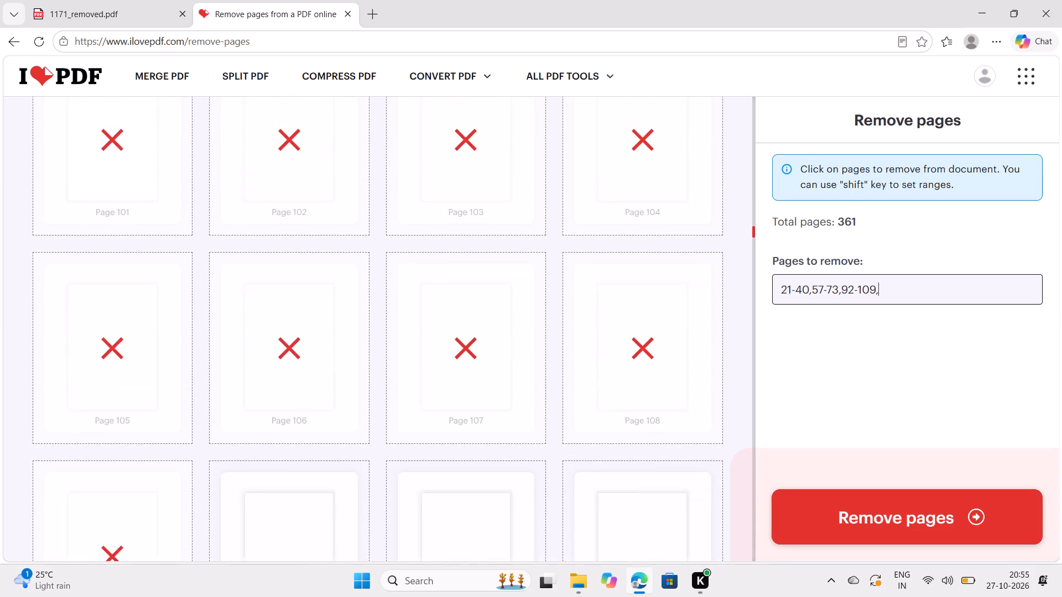
scroll(662, 249, down, 2)
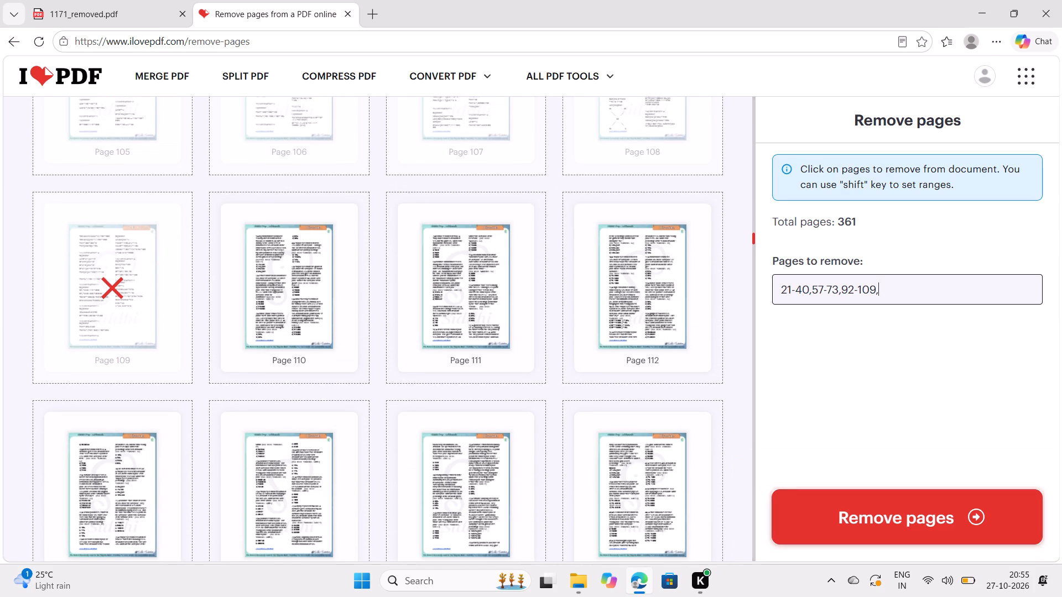
scroll(662, 249, down, 2)
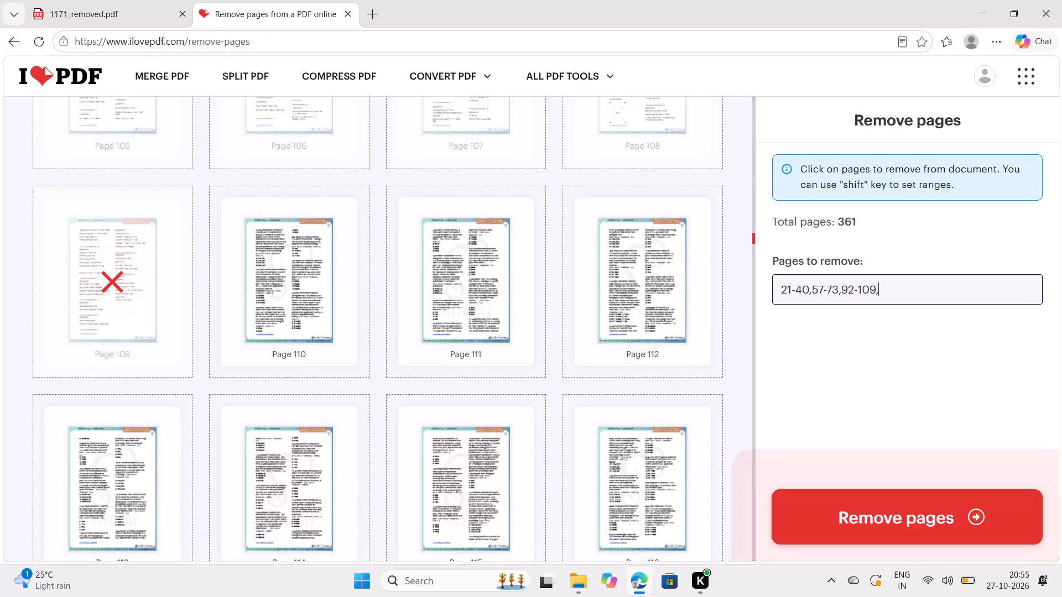
scroll(662, 249, down, 1)
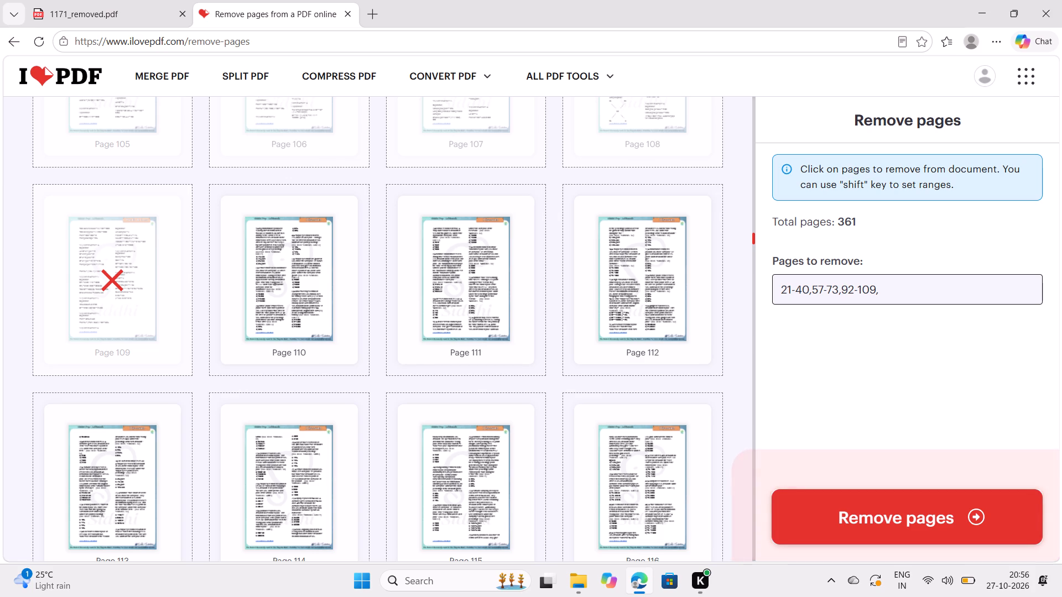
scroll(662, 249, down, 1)
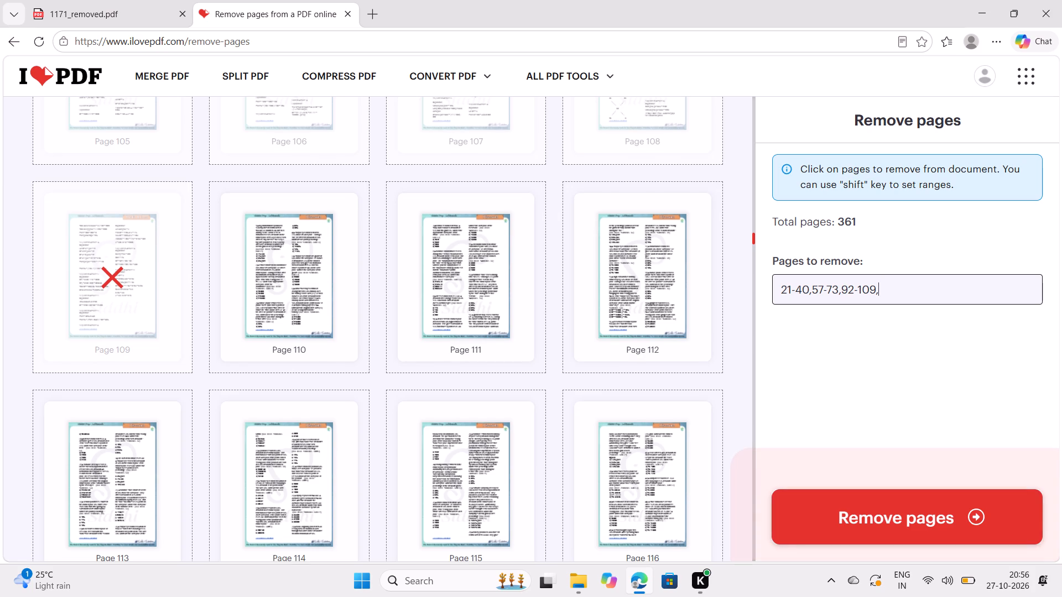
scroll(662, 249, down, 1)
Add the range 129-145 to the pages to remove, checking that it starts at the Solutions heading page.
text(129)
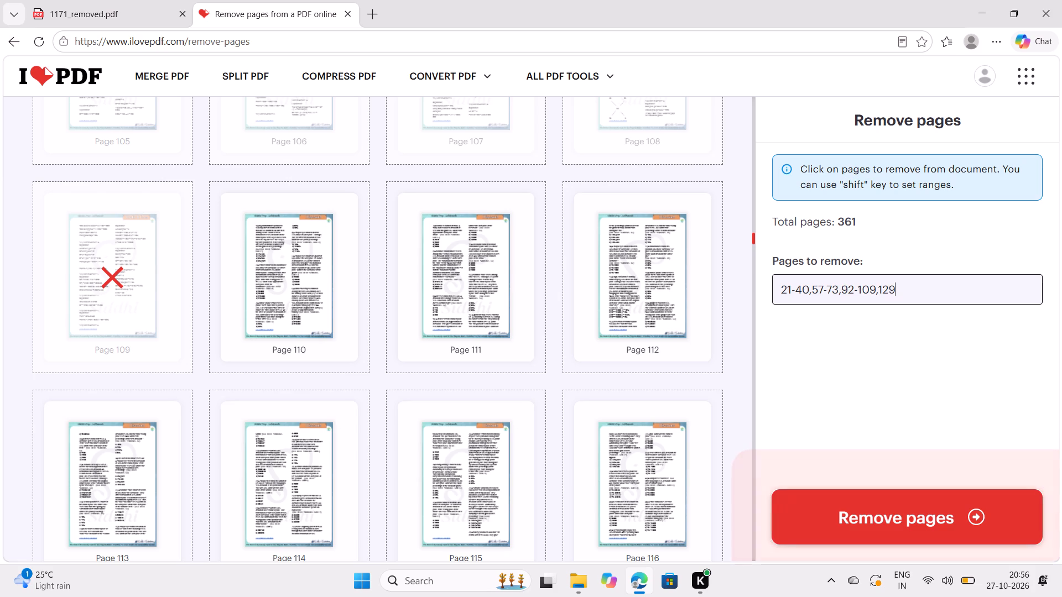
key(minus)
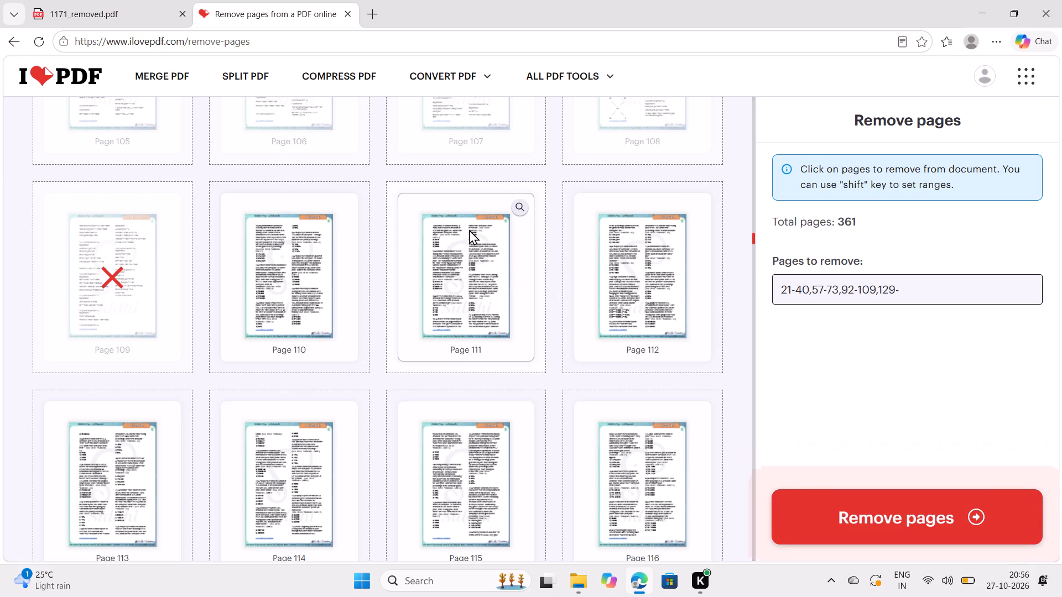
scroll(469, 229, down, 5)
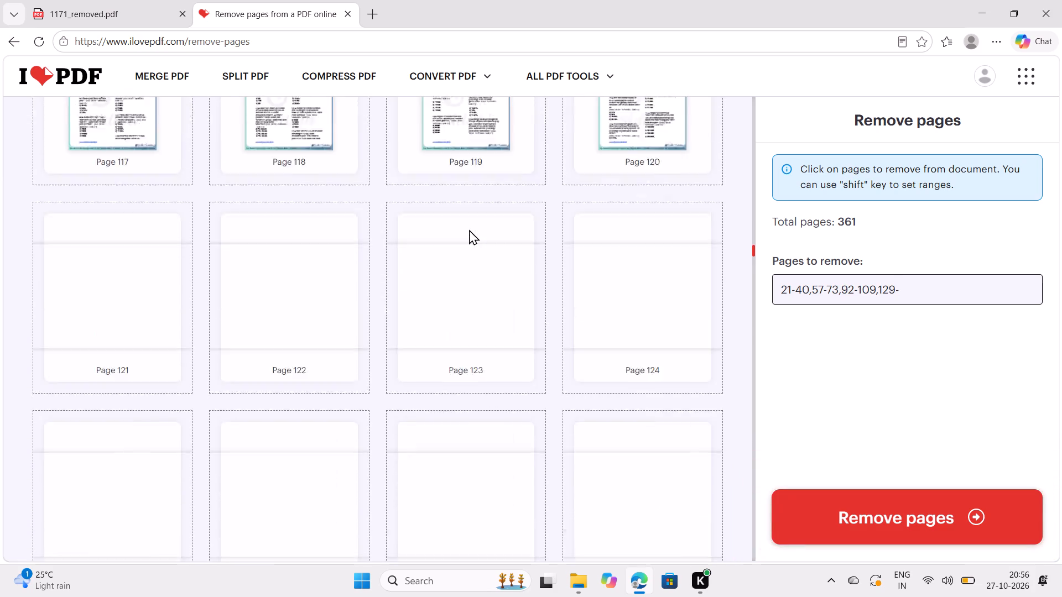
scroll(469, 229, down, 4)
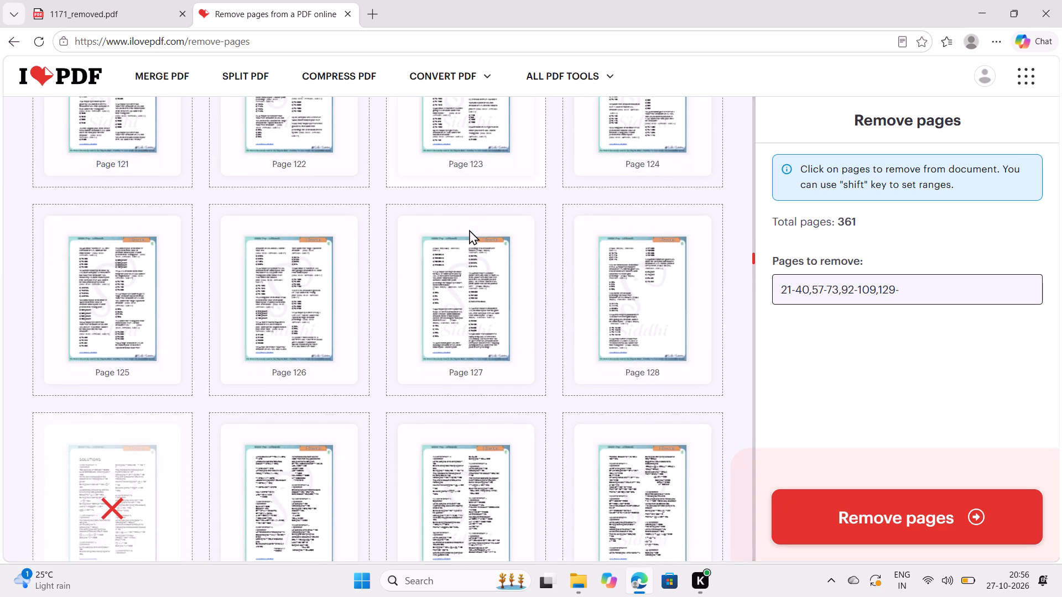
scroll(469, 229, down, 2)
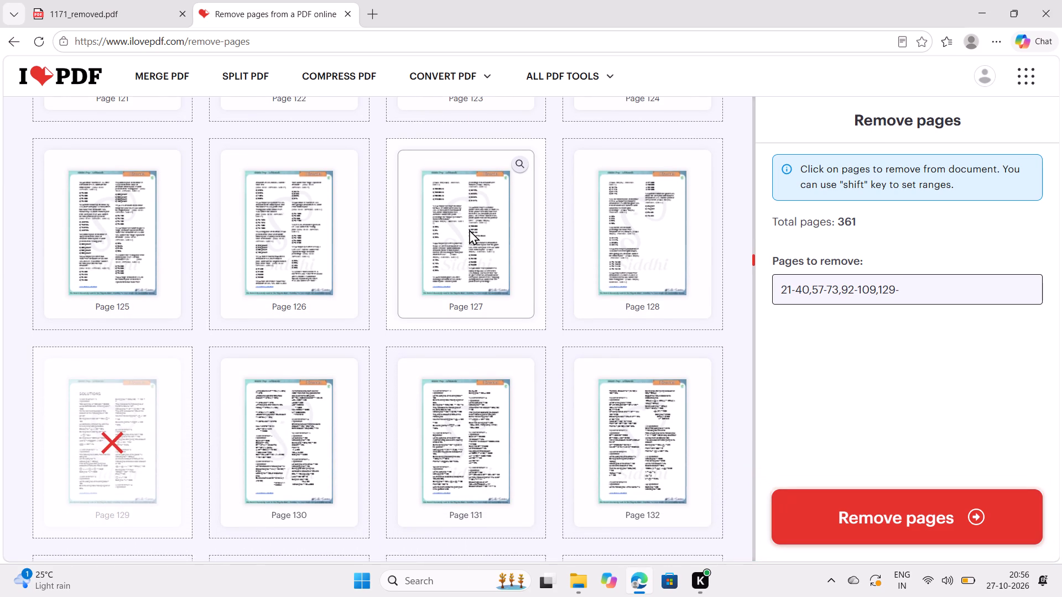
scroll(469, 229, down, 4)
text(145)
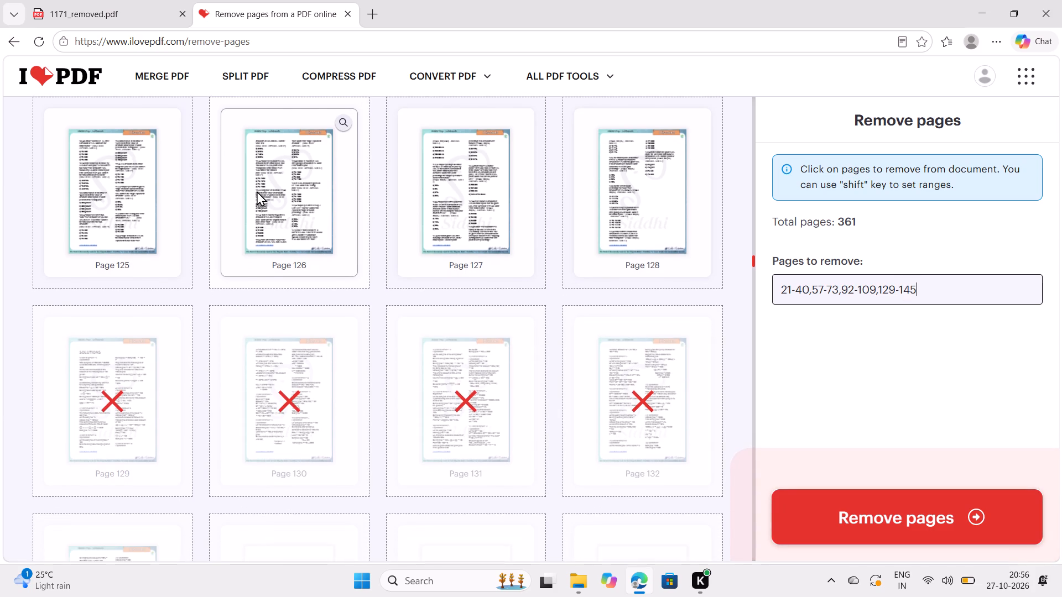
Check the end of the 129-145 range, then append the next solution range 171-196 to the pages to remove.
scroll(257, 191, down, 6)
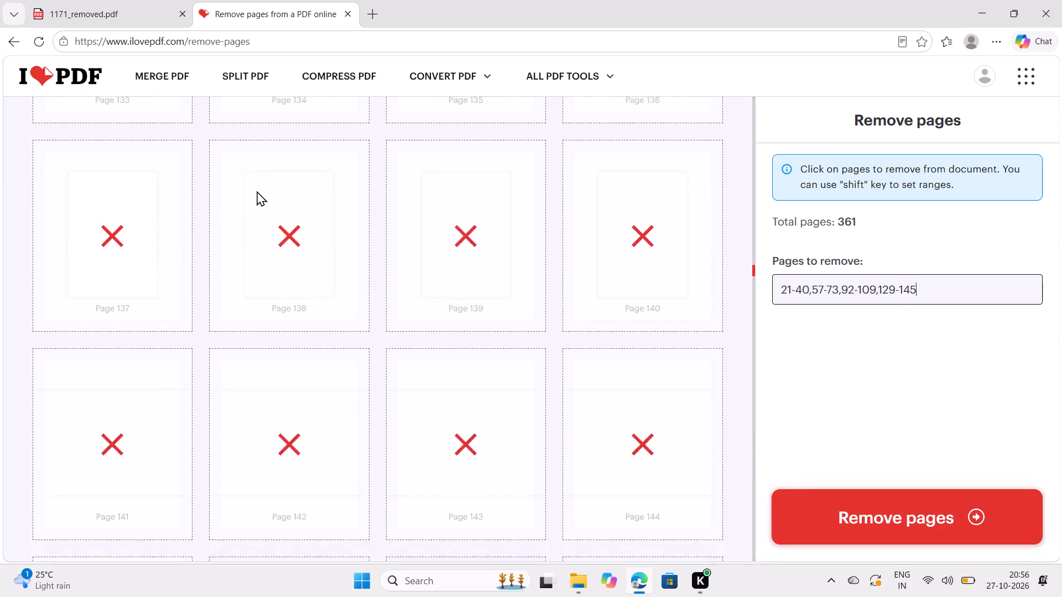
scroll(257, 191, down, 6)
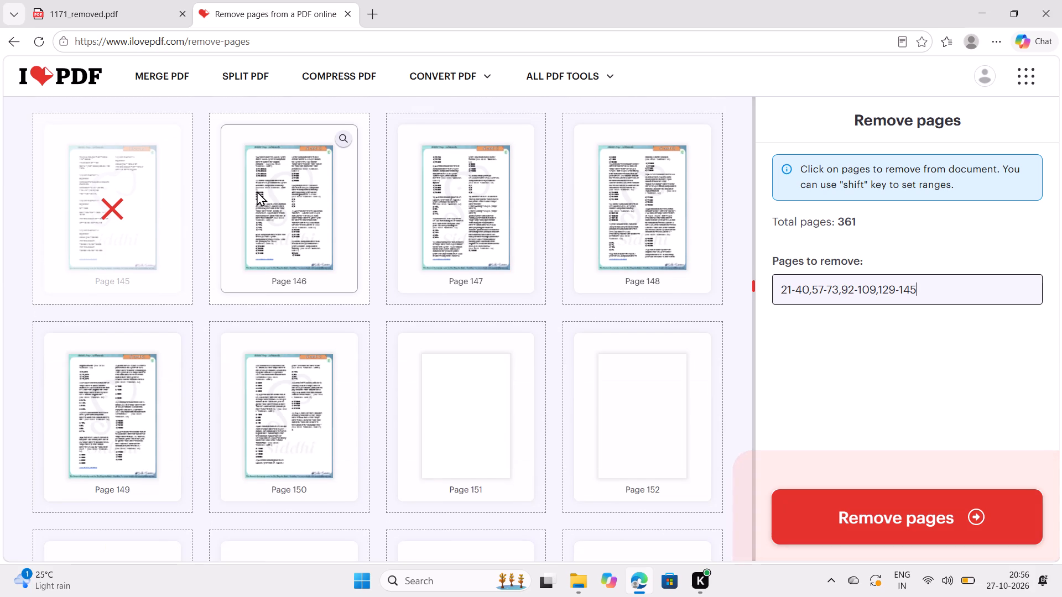
scroll(257, 191, down, 1)
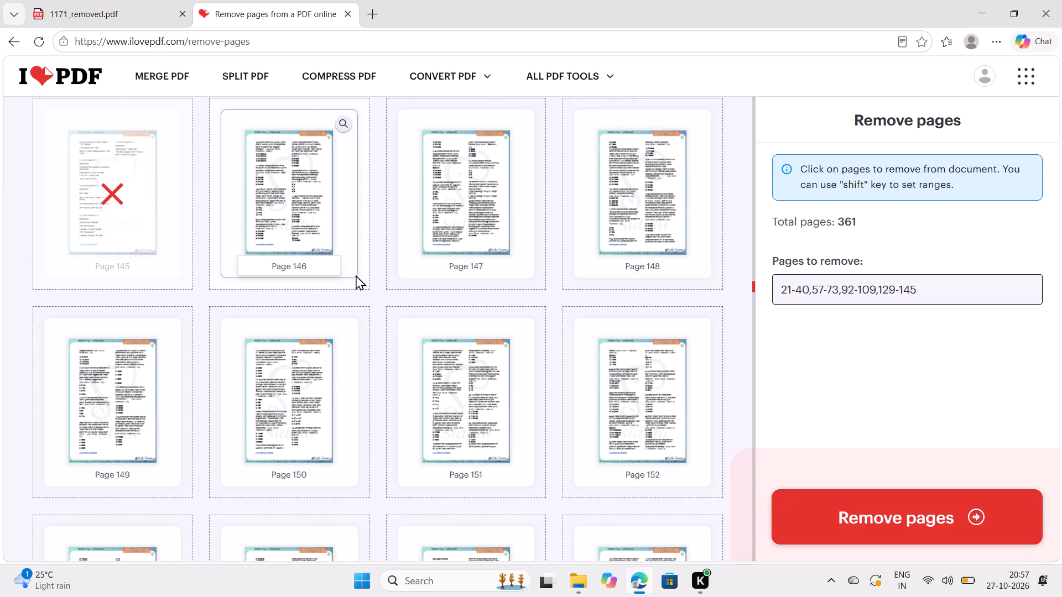
text(,17)
key(1)
key(minus)
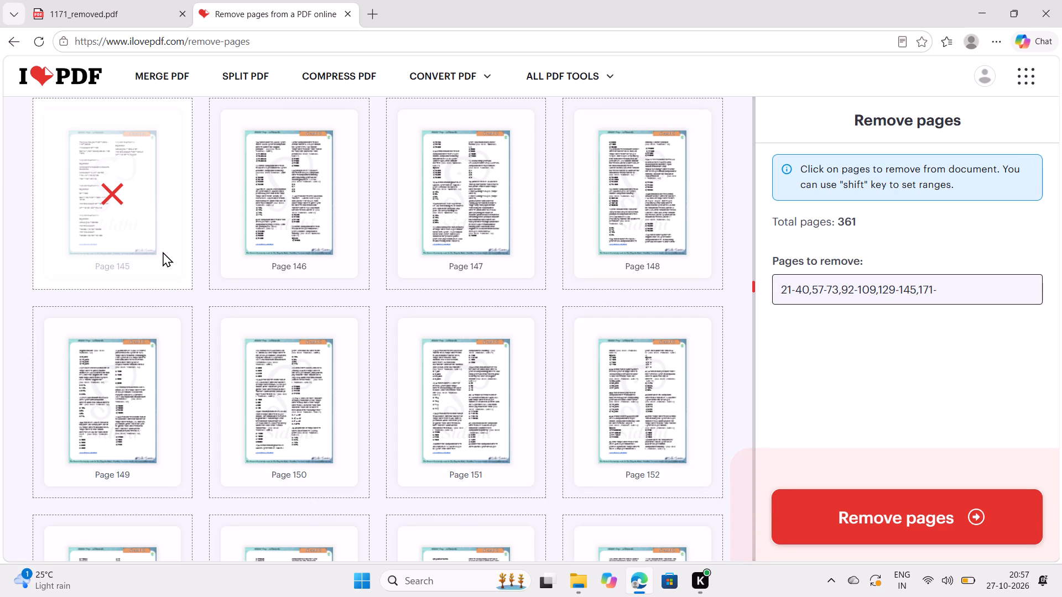
text(196)
Review the thumbnails across pages 171-196 to check where the marked solution range begins and ends.
scroll(355, 305, down, 6)
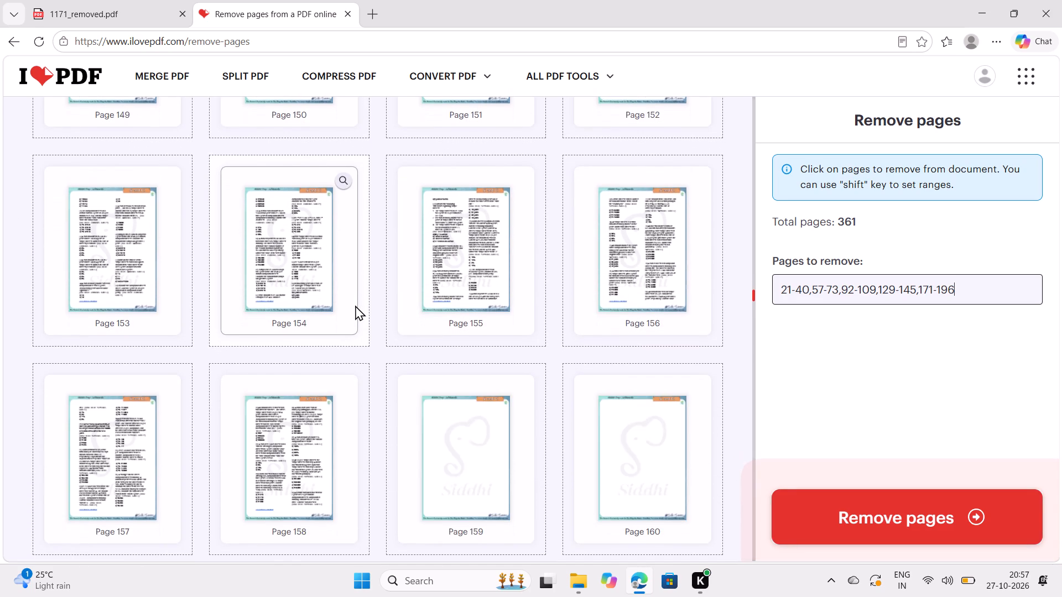
scroll(355, 305, down, 5)
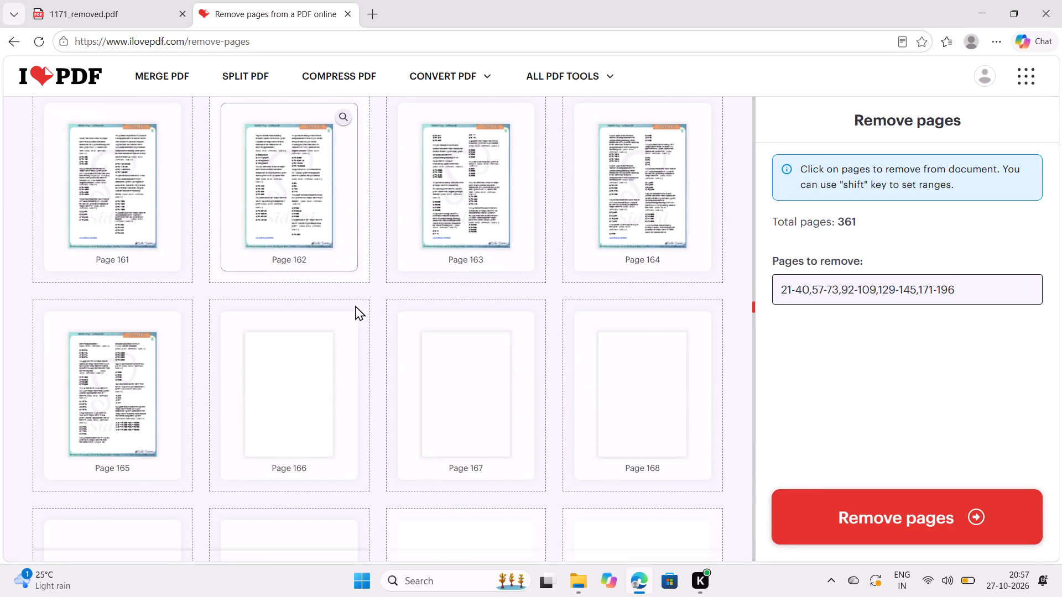
scroll(355, 305, down, 6)
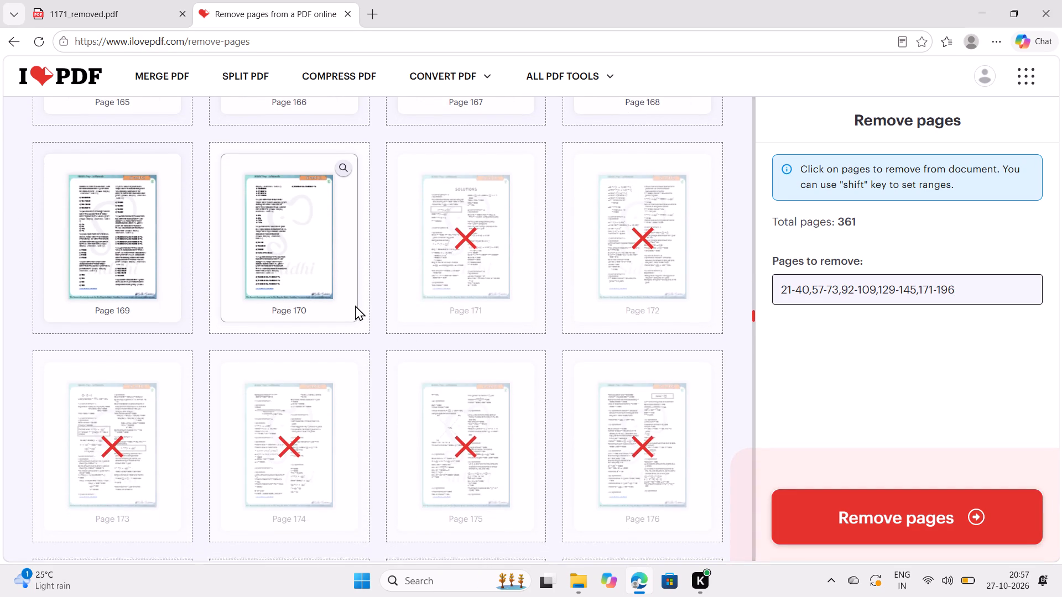
scroll(355, 305, down, 3)
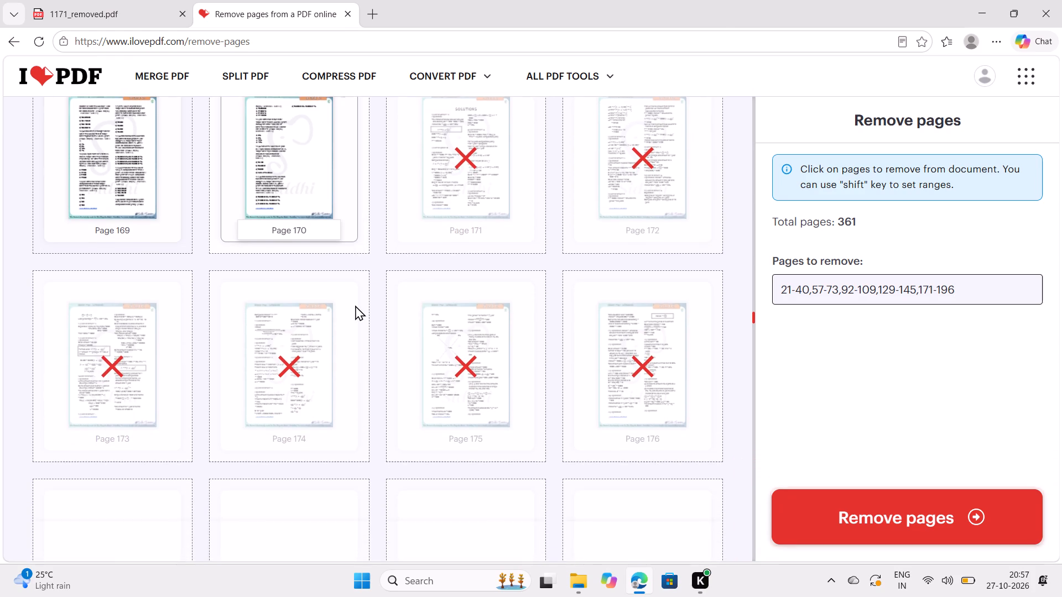
scroll(355, 305, down, 9)
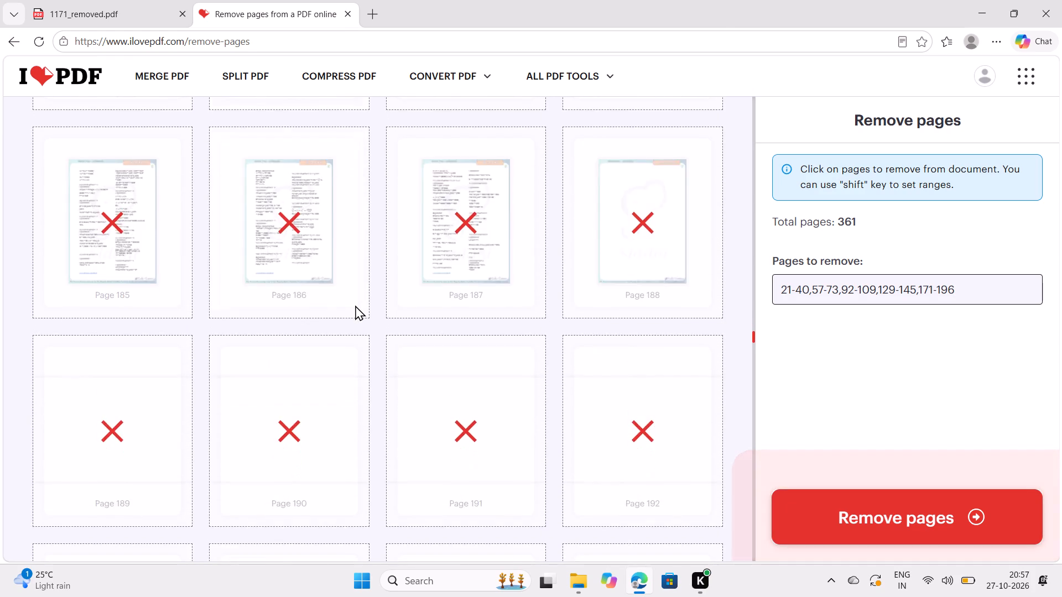
scroll(355, 305, down, 8)
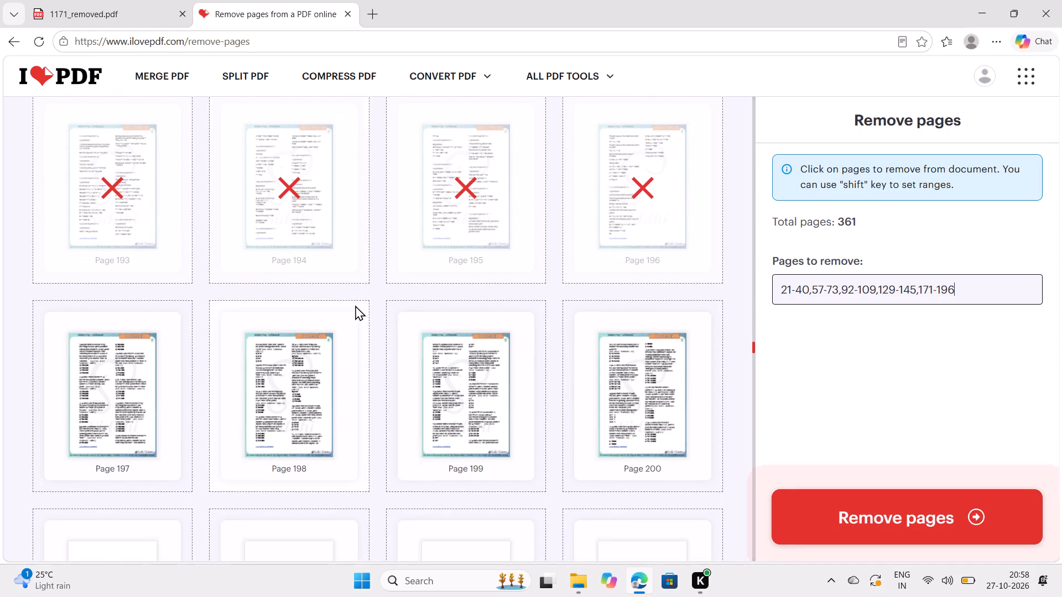
scroll(355, 305, down, 1)
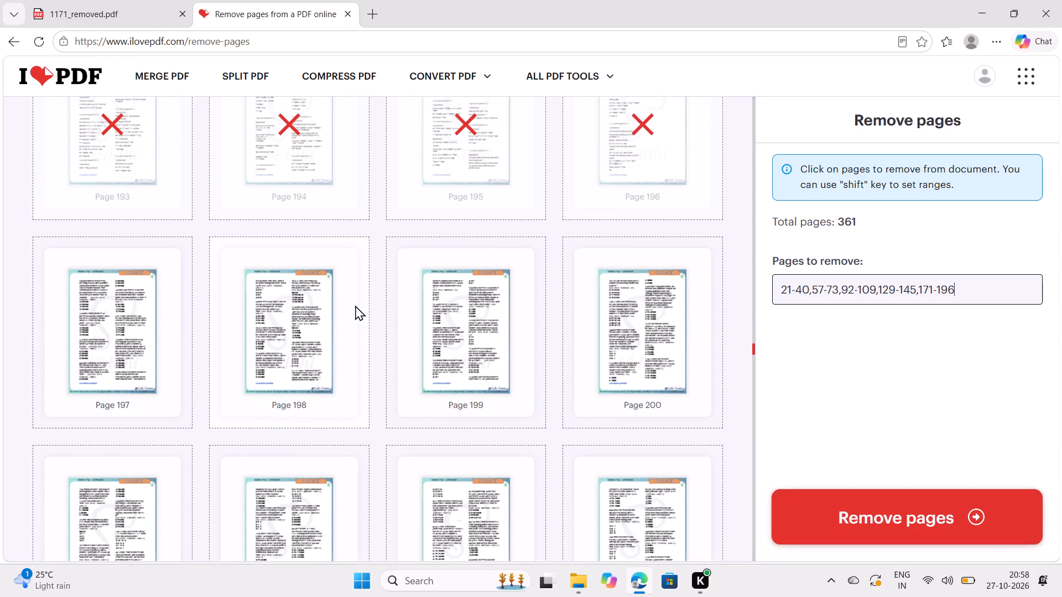
scroll(355, 305, down, 2)
Append the solution range 212-224 to the pages to remove, after 171-196.
scroll(355, 305, down, 3)
key(comma)
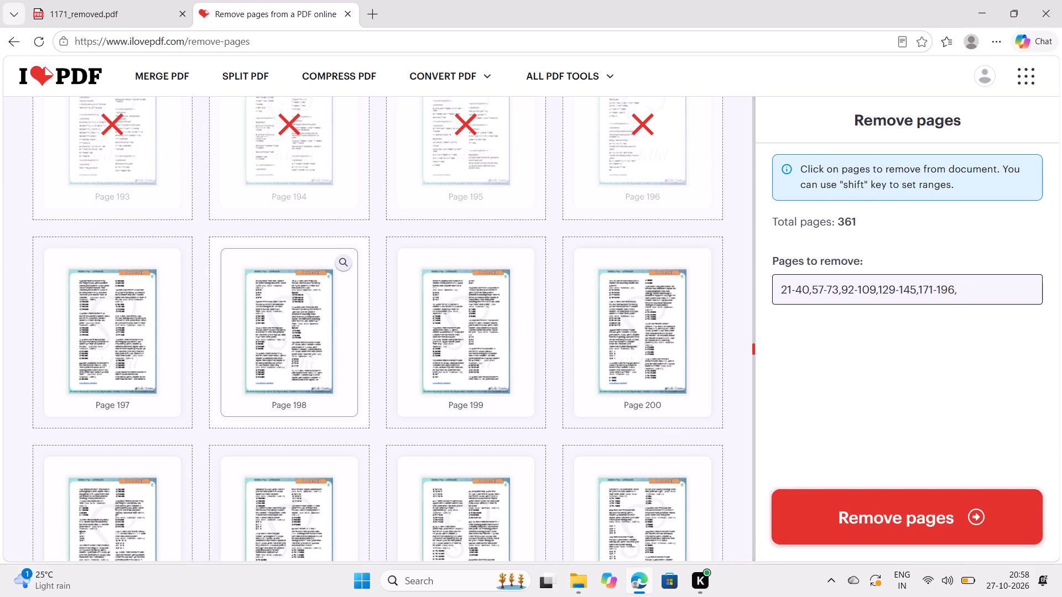
text(212)
key(minus)
key(1)
key(BackSpace)
text(224)
key(comma)
Check the thumbnails around the 212-224 range, then append the solution range 235-247 to the pages to remove.
scroll(188, 264, down, 8)
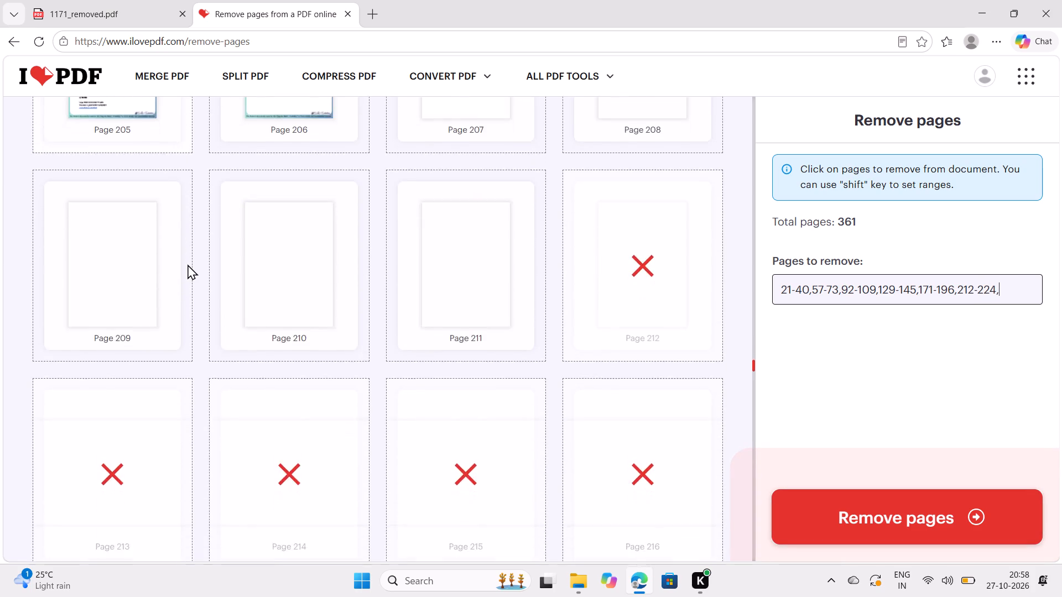
scroll(188, 264, down, 4)
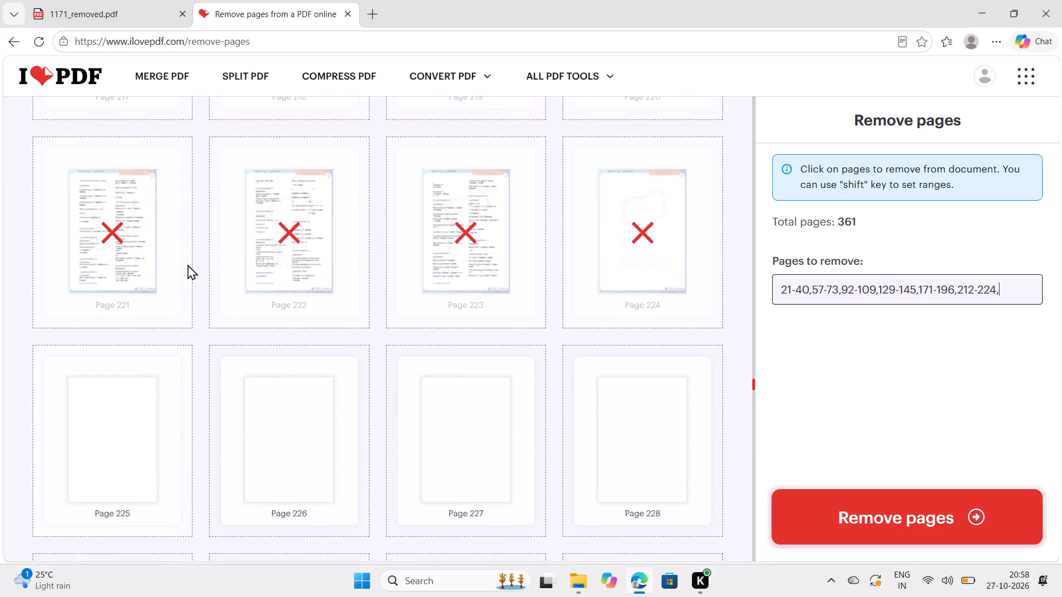
scroll(188, 264, down, 1)
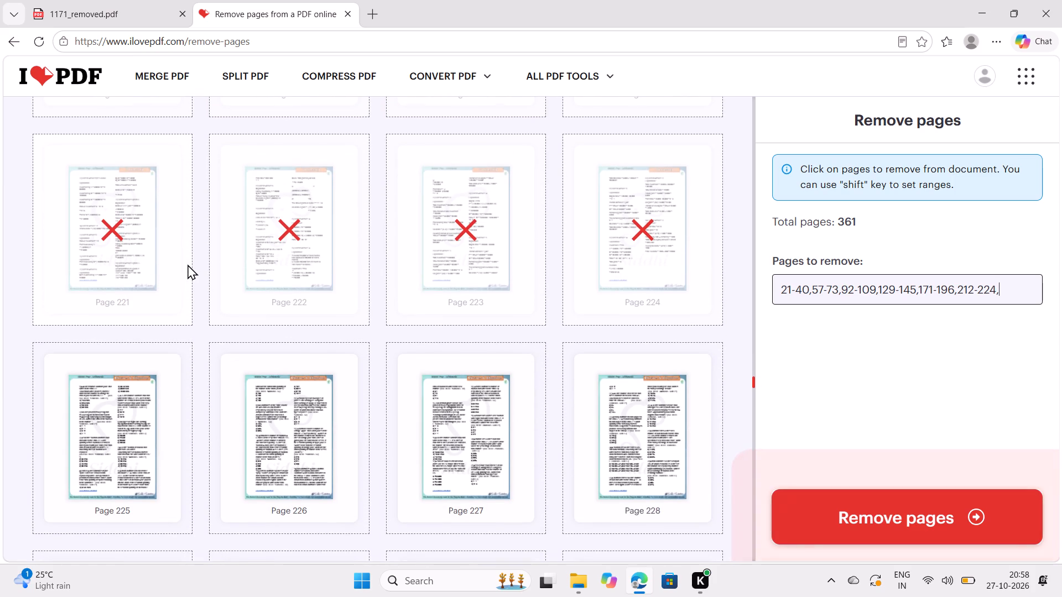
scroll(188, 264, down, 2)
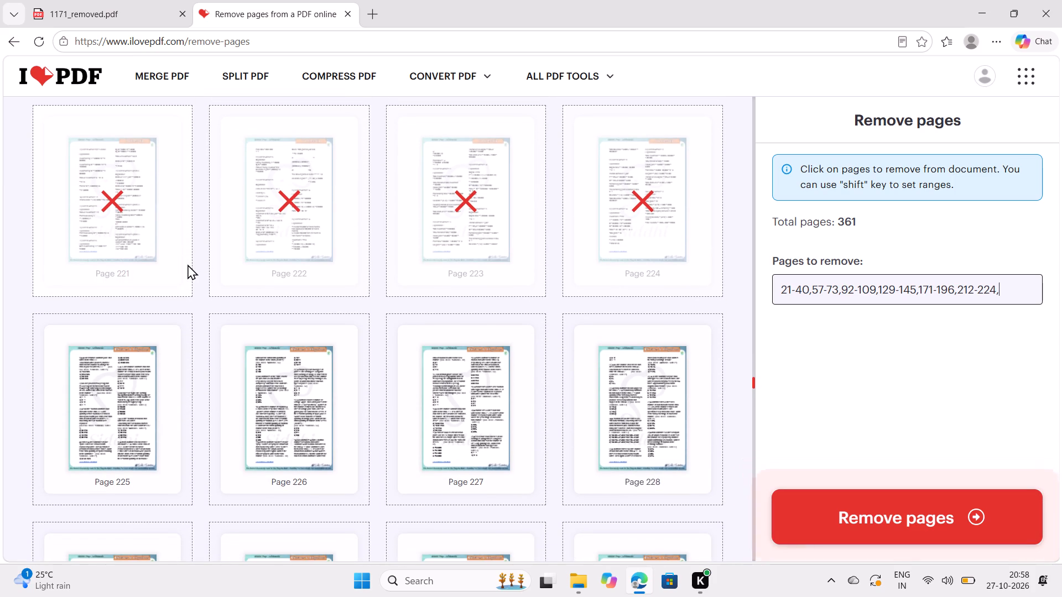
scroll(188, 264, down, 1)
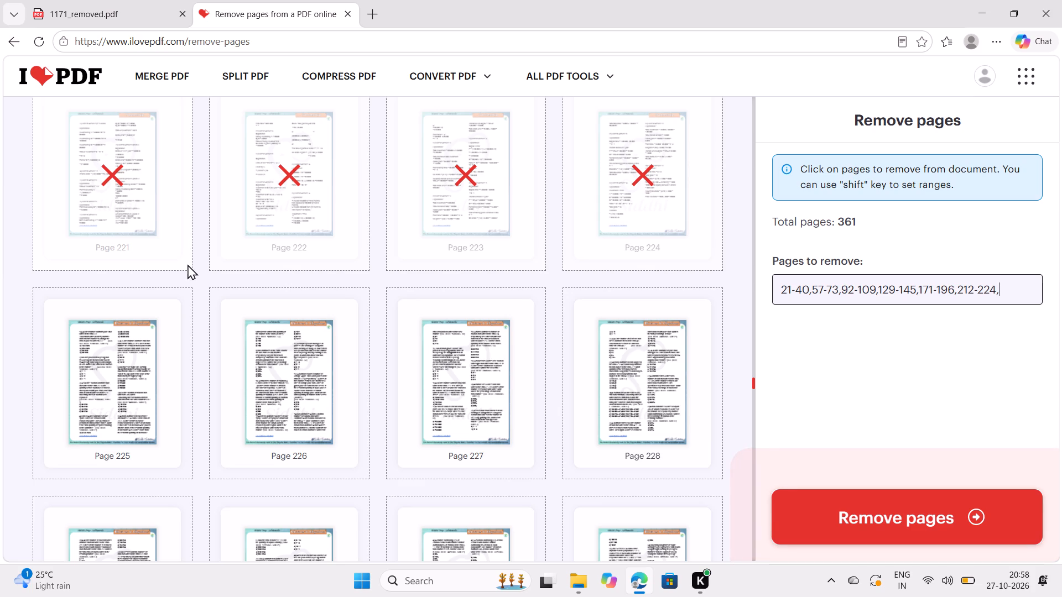
scroll(188, 264, down, 1)
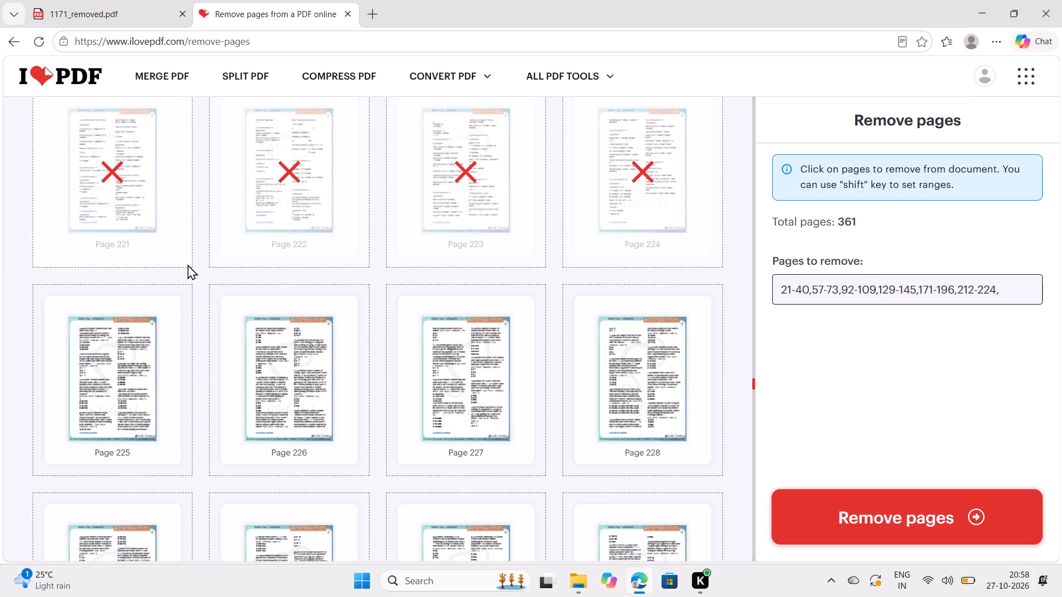
scroll(188, 264, down, 1)
text(235)
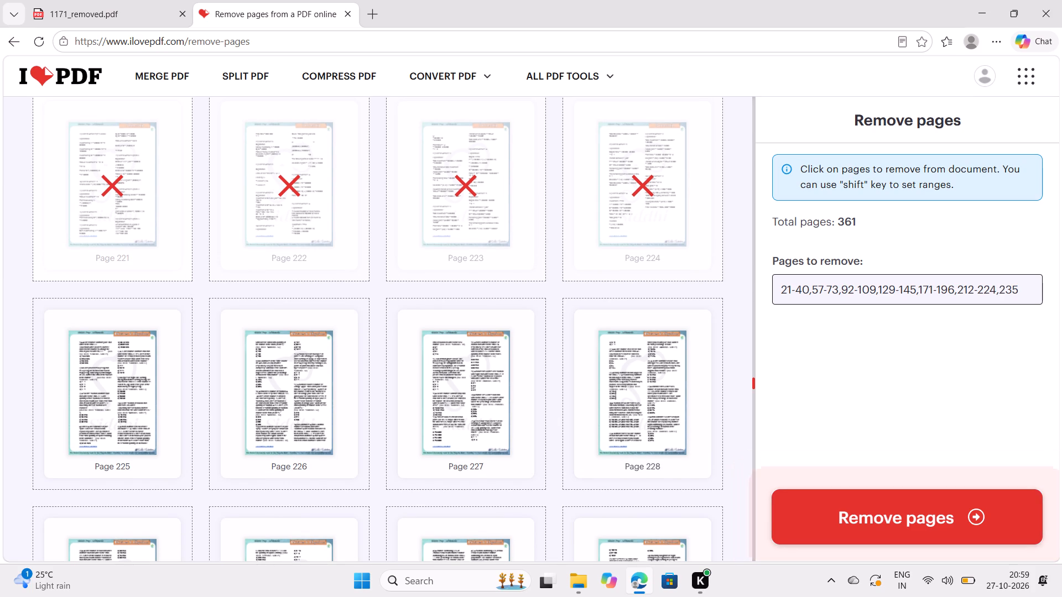
key(minus)
text(247)
key(comma)
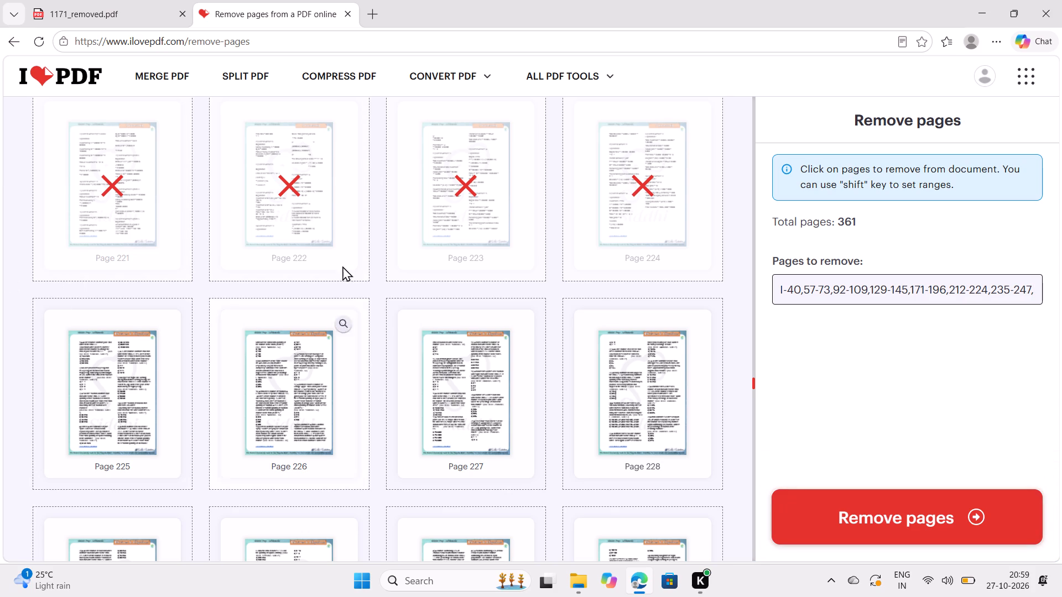
Check the thumbnails of the 235-247 range, then append the range 268-287, checking that it starts at the Solutions heading page.
scroll(352, 256, down, 9)
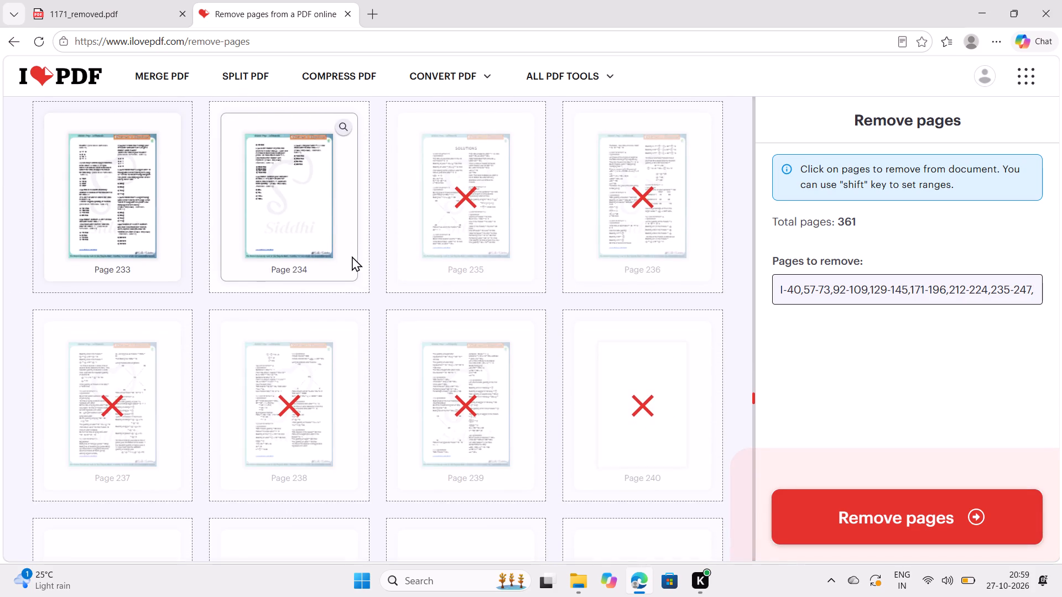
scroll(352, 256, down, 5)
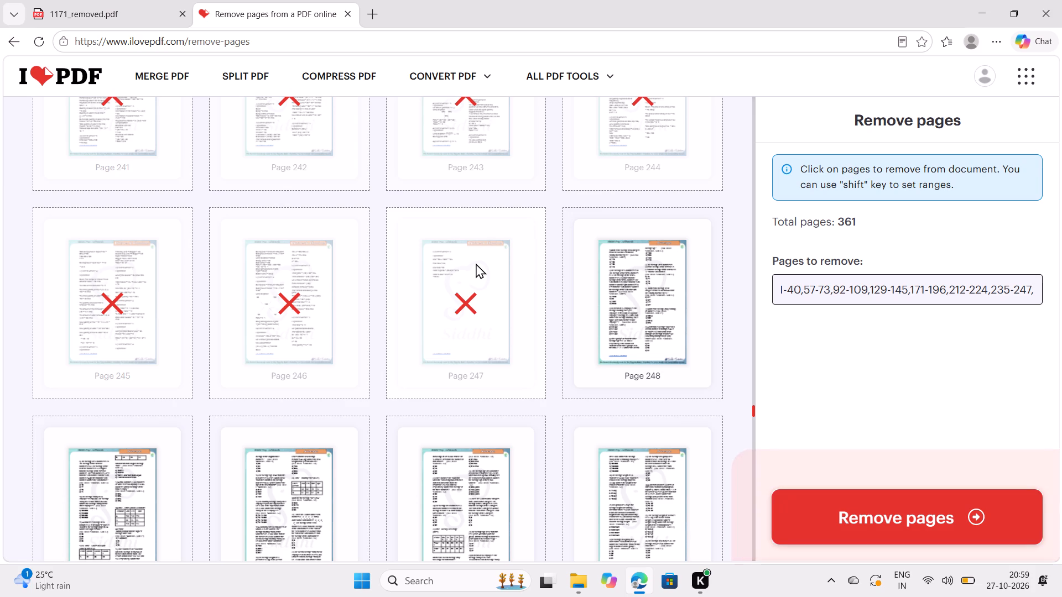
text(268)
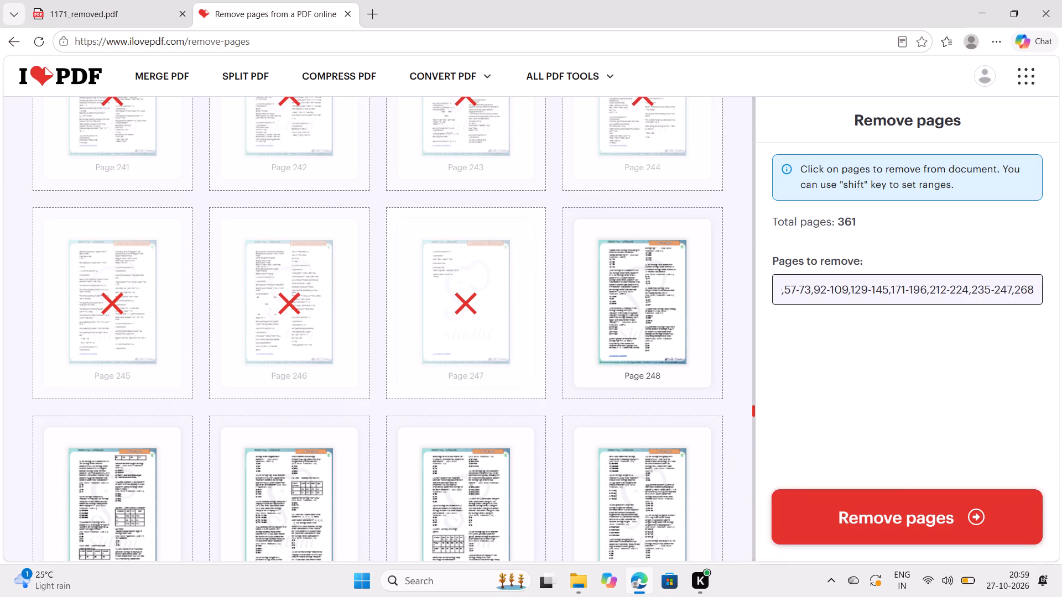
key(minus)
scroll(476, 263, down, 3)
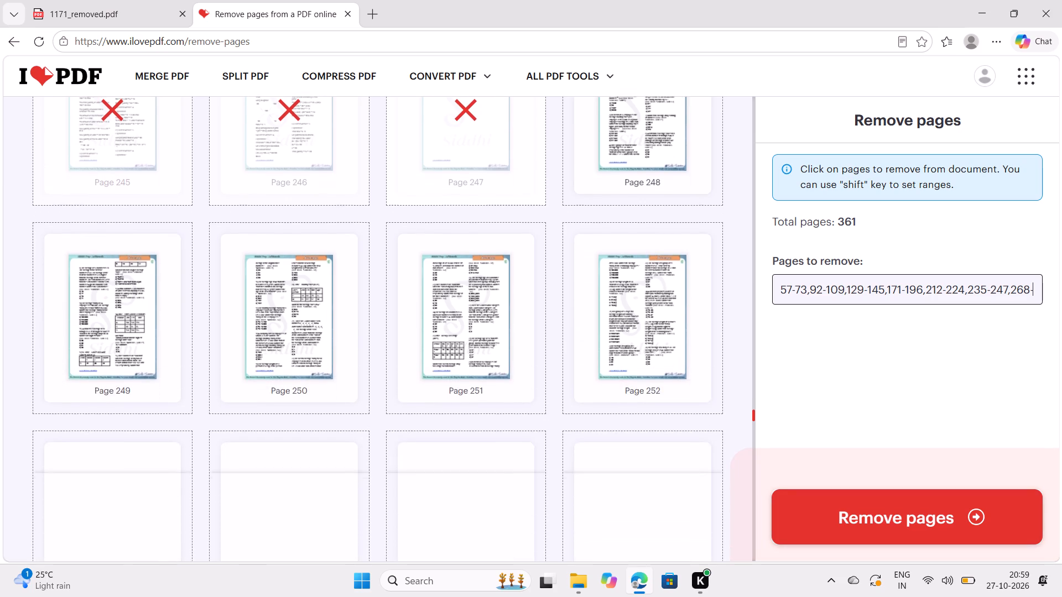
scroll(476, 263, down, 9)
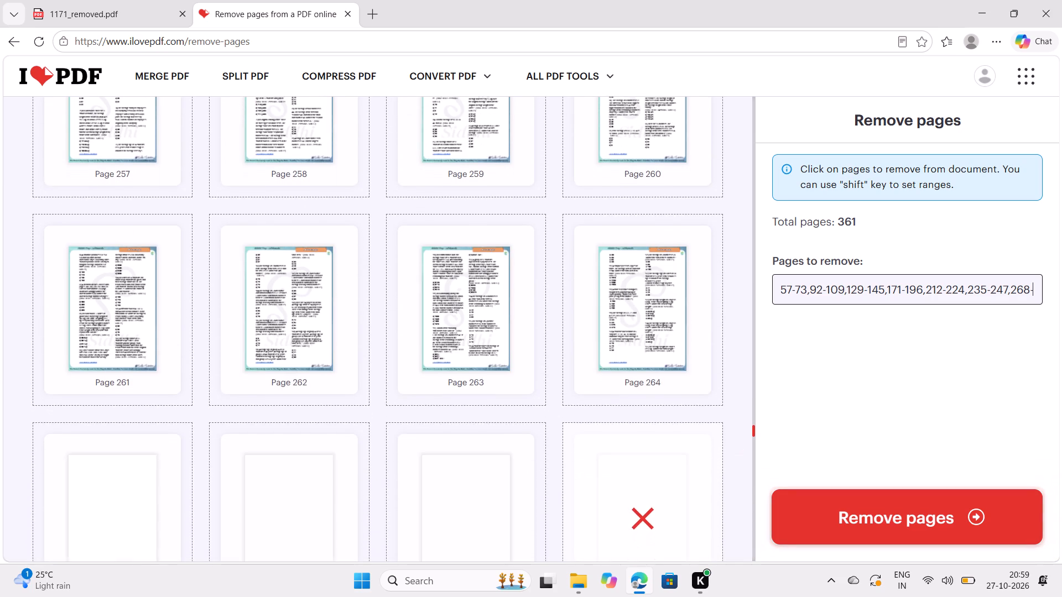
scroll(476, 263, down, 3)
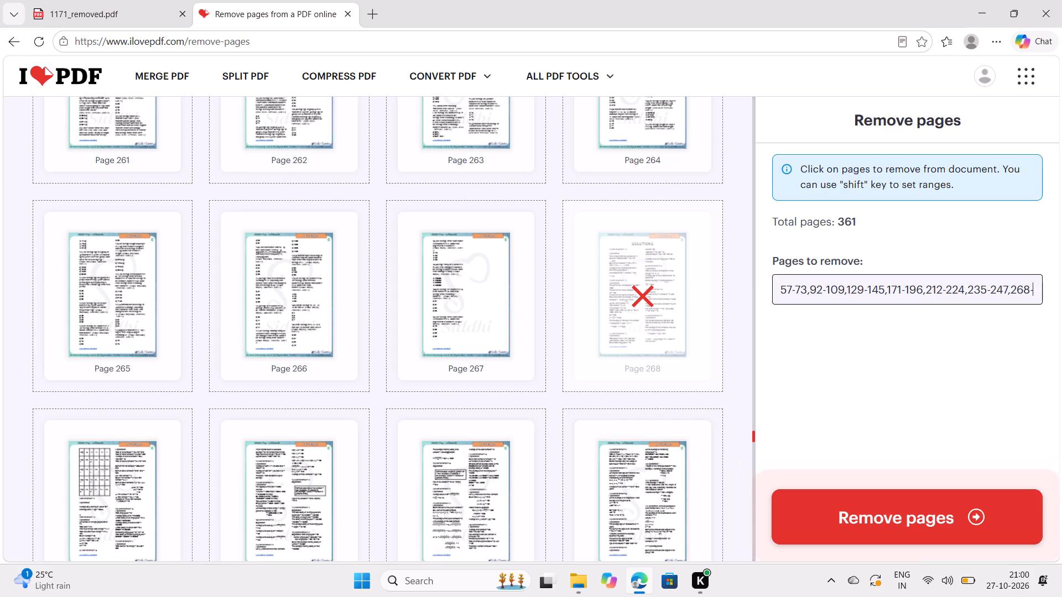
text(287)
Check where the 268-287 range ends, then append the solution range 305-325 to the pages to remove.
scroll(263, 222, down, 2)
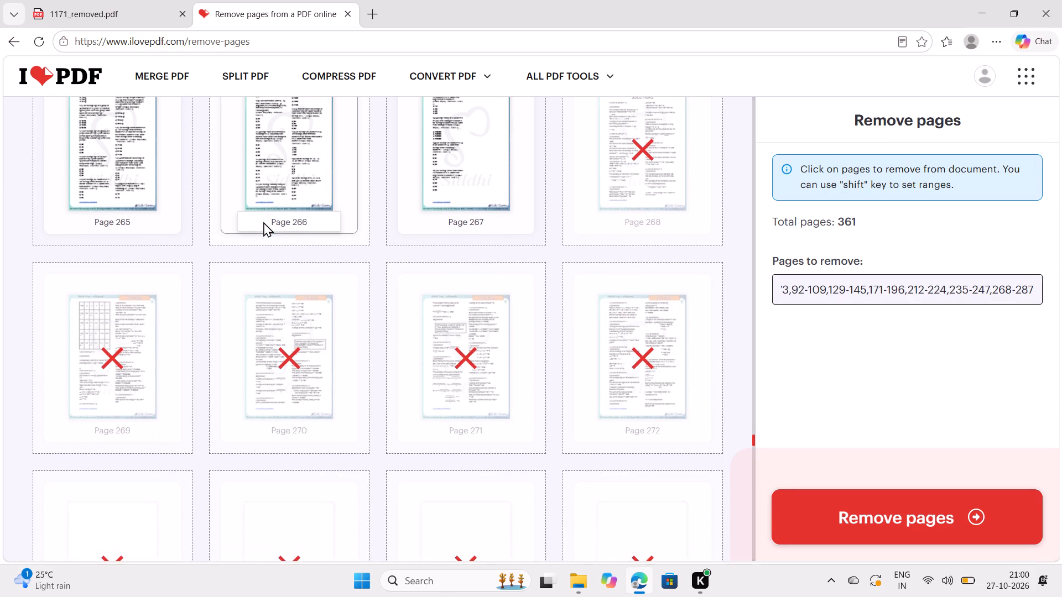
scroll(263, 222, down, 3)
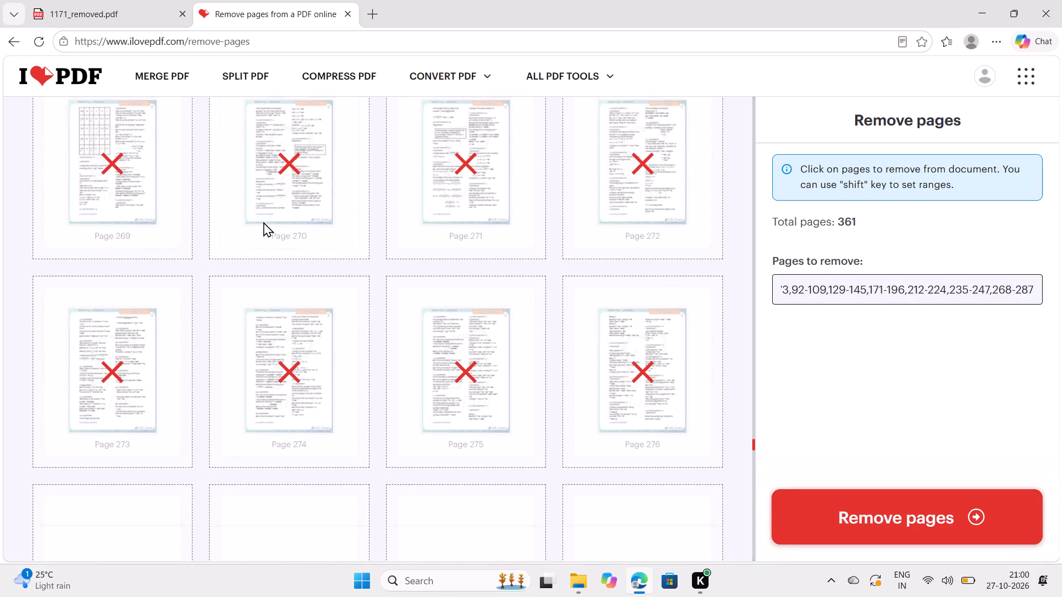
scroll(263, 222, down, 8)
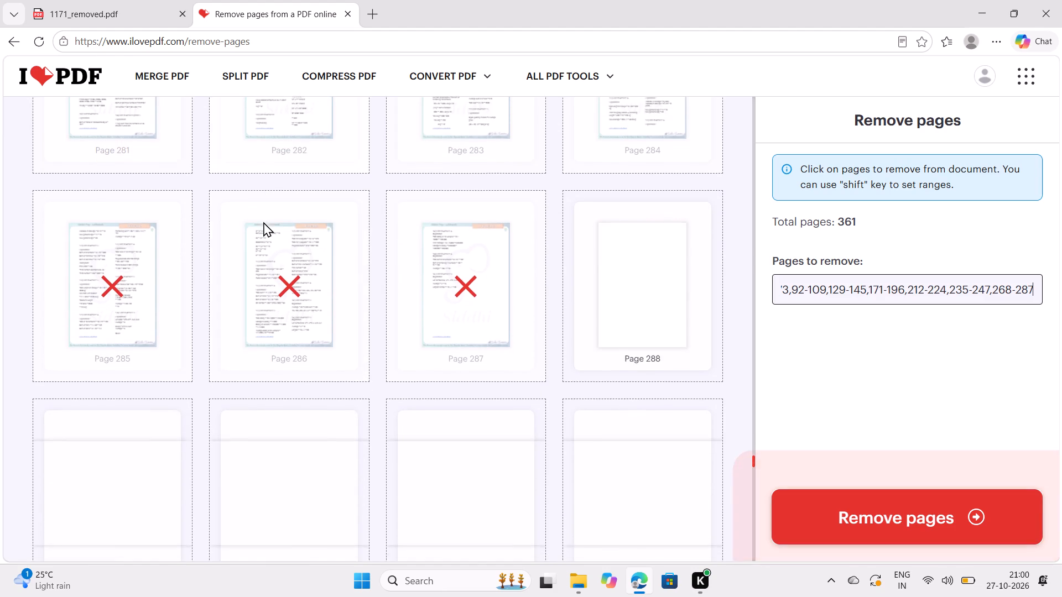
scroll(263, 222, down, 1)
scroll(346, 248, down, 2)
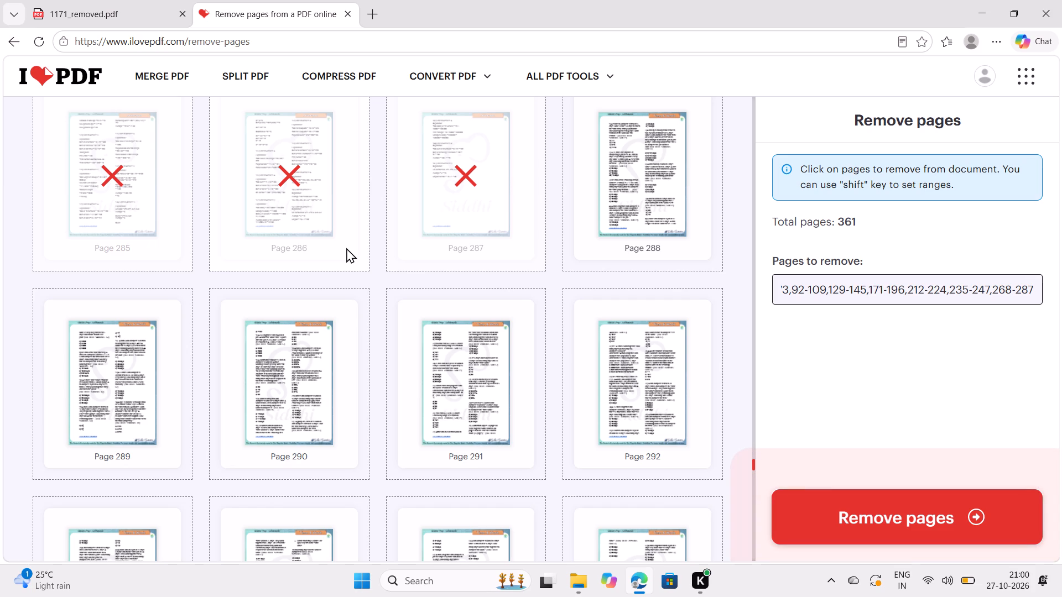
key(comma)
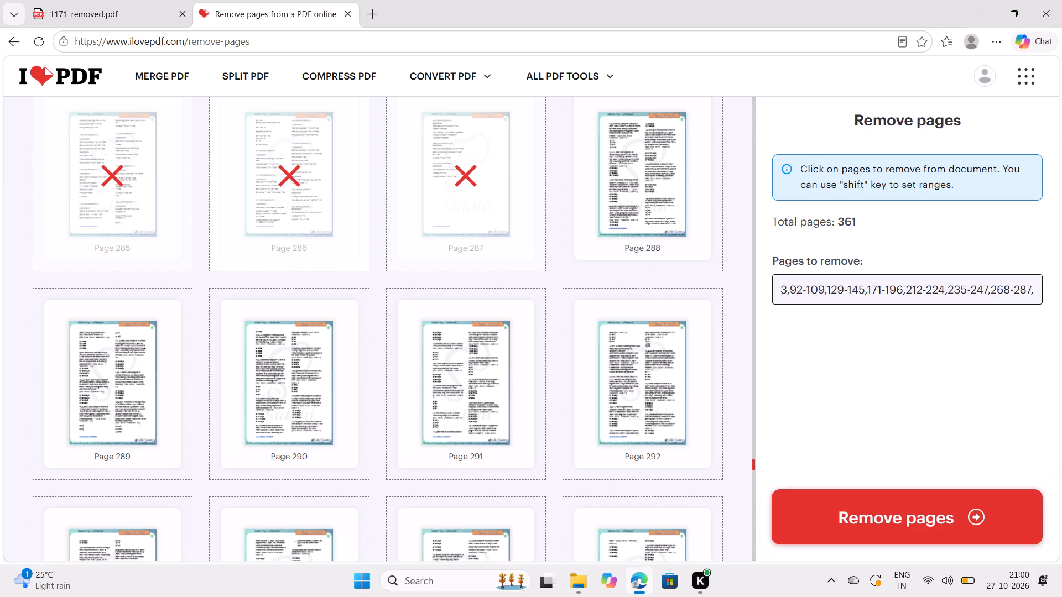
text(305)
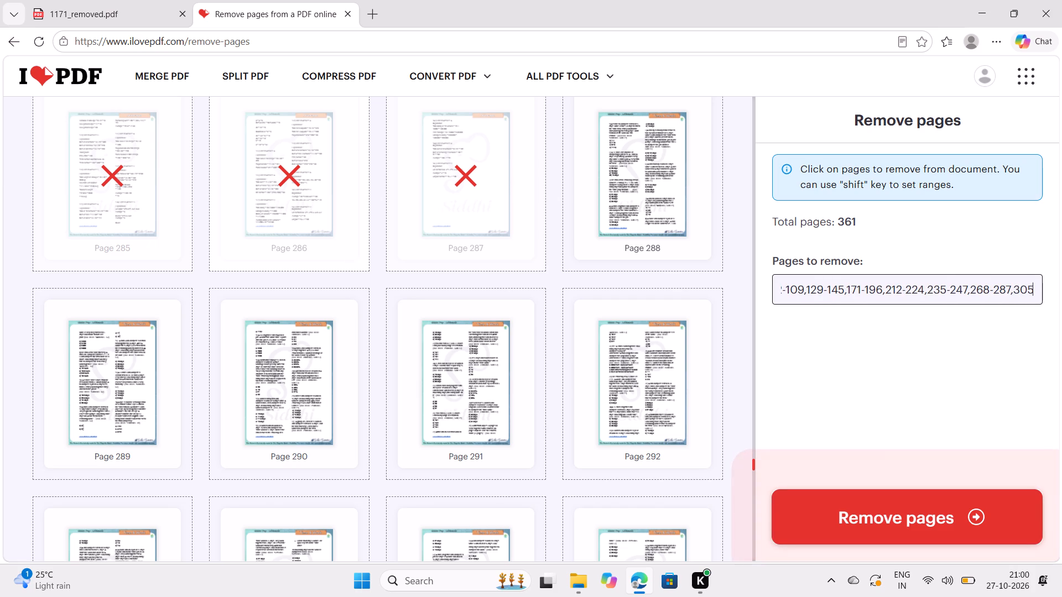
key(minus)
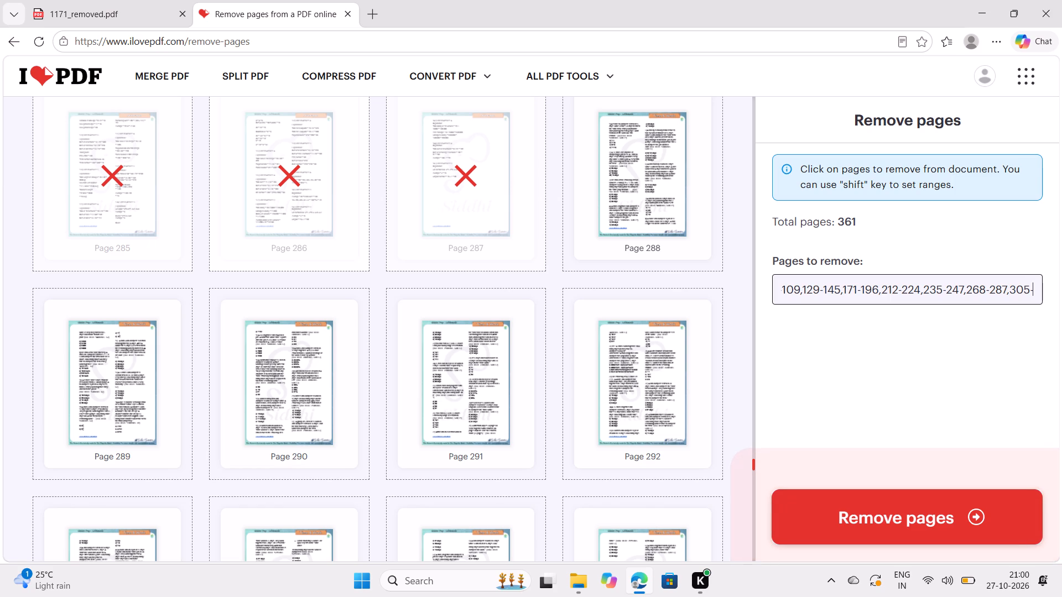
text(325)
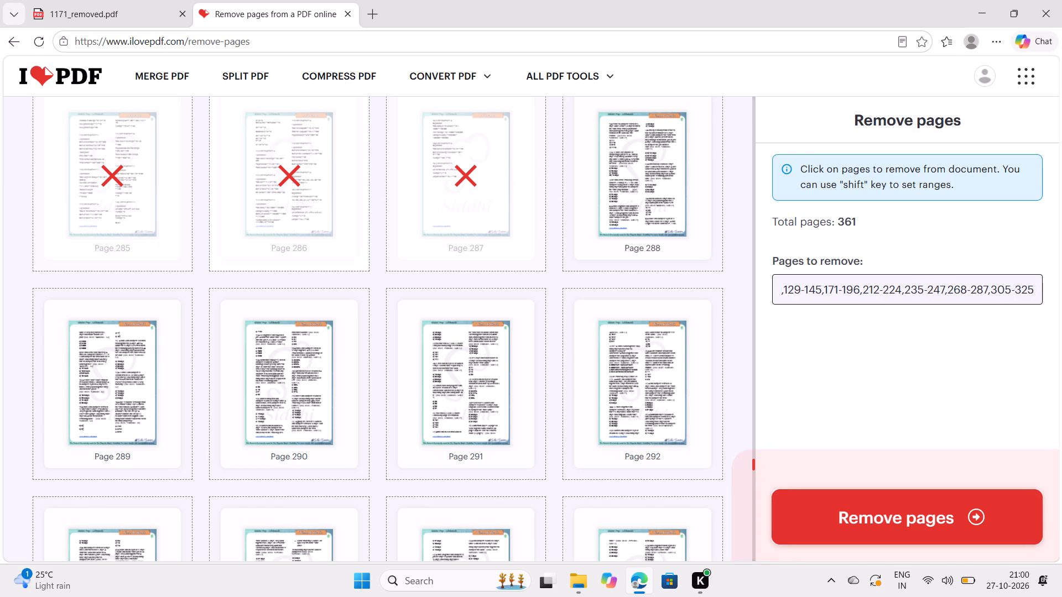
key(comma)
Examine the thumbnails from page 289 onward to check the start and end of the 305-325 range and find the following Solutions page.
scroll(198, 223, down, 4)
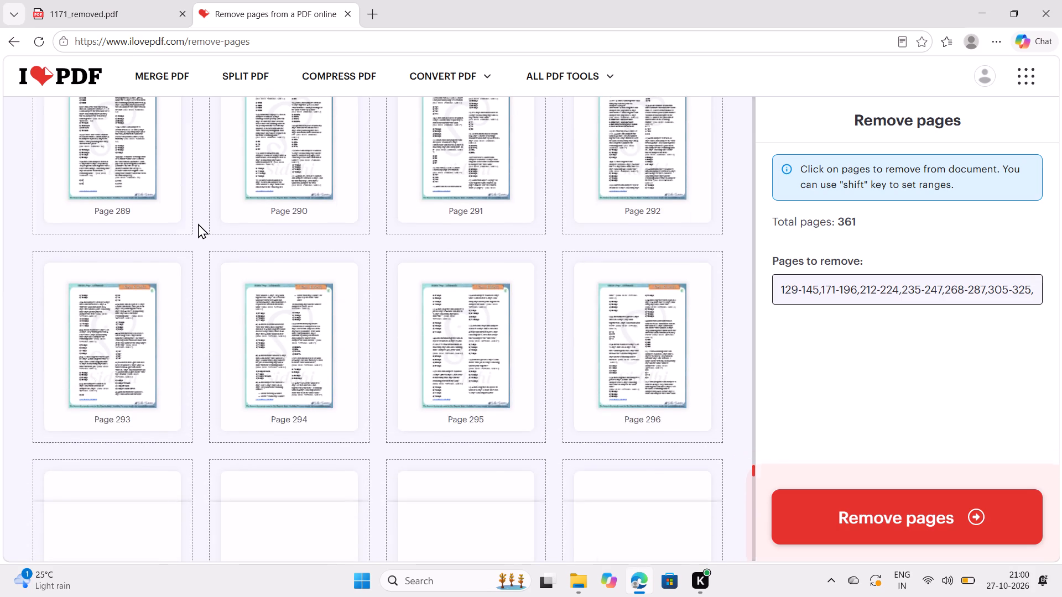
scroll(198, 223, down, 7)
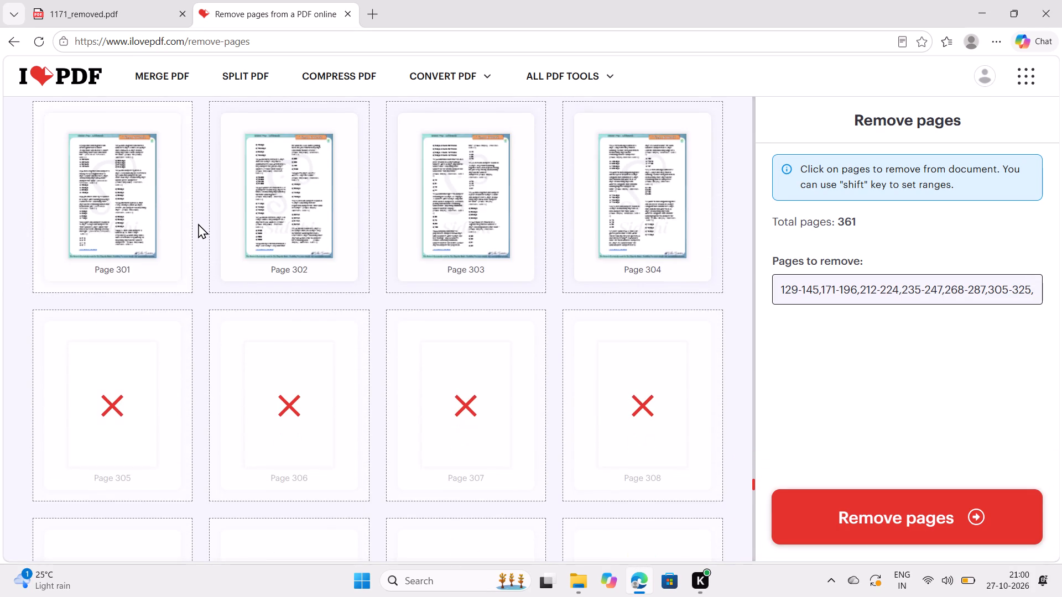
scroll(198, 223, down, 1)
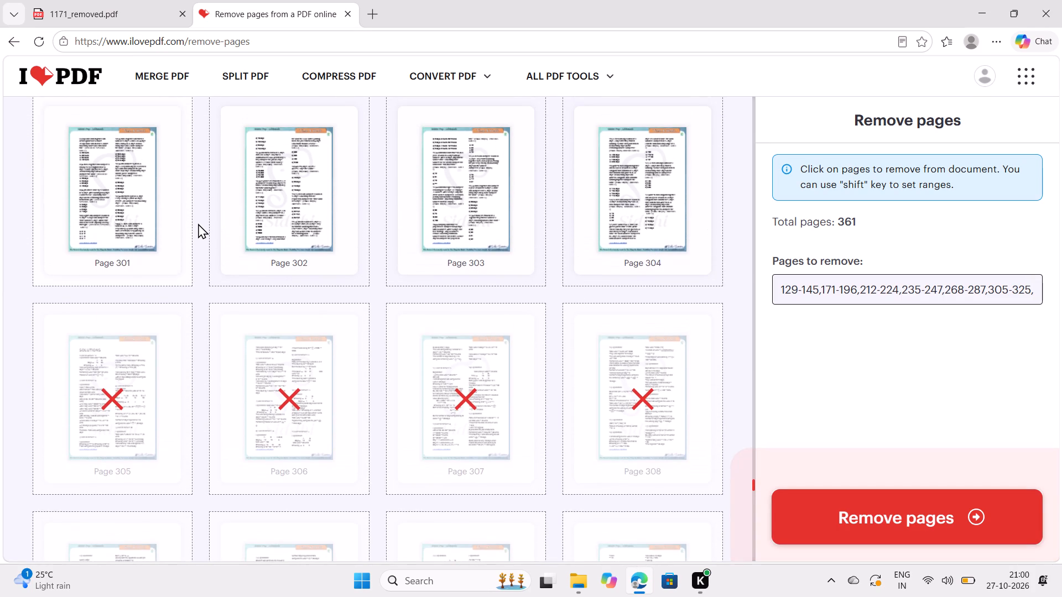
scroll(198, 223, down, 3)
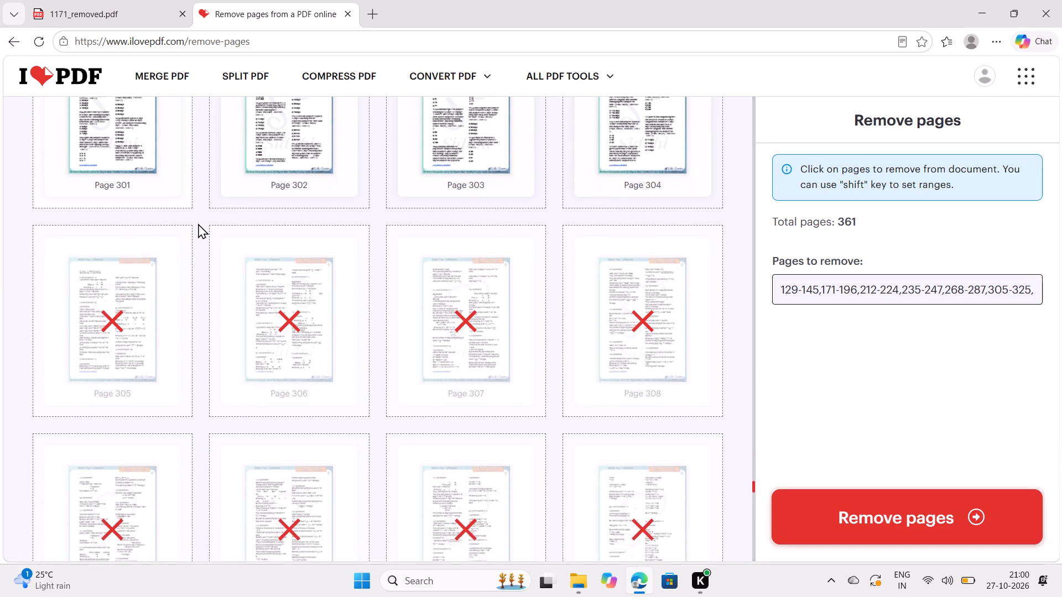
scroll(198, 223, down, 9)
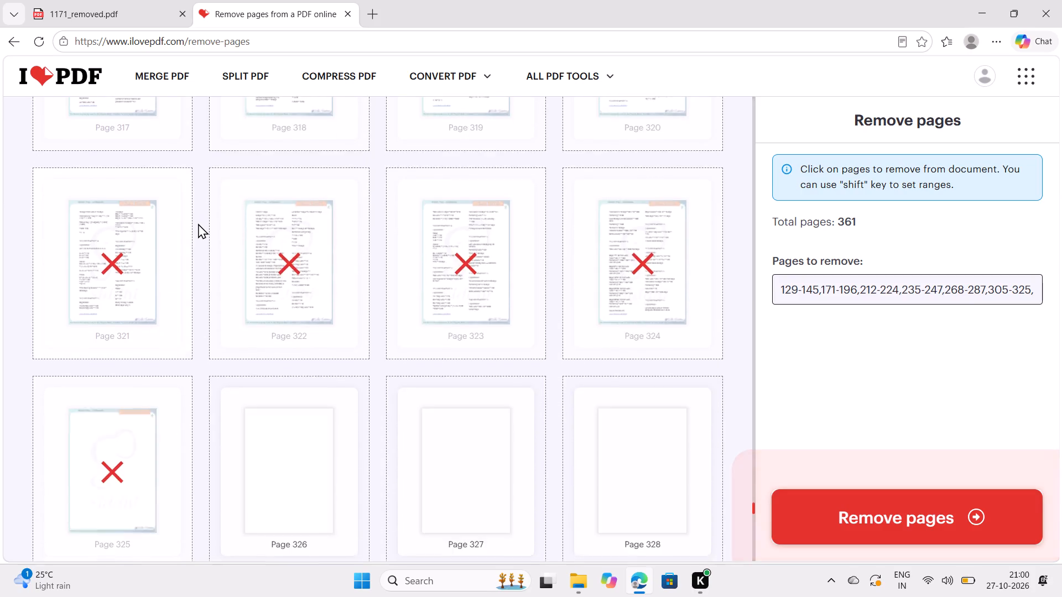
scroll(198, 223, down, 6)
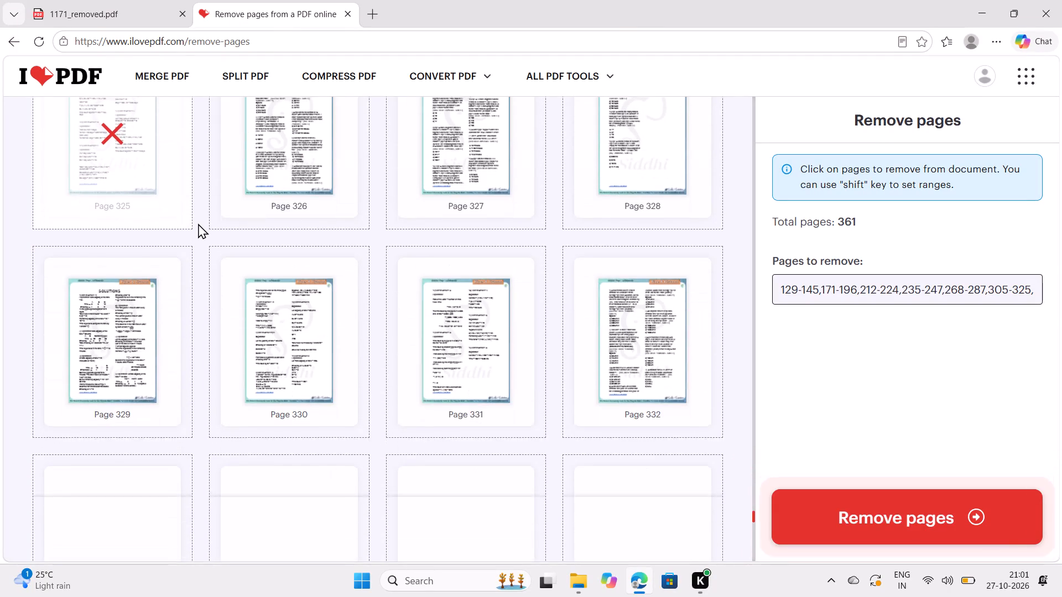
Examine the thumbnails after page 329 to find where the next Solutions section starts.
scroll(198, 223, down, 6)
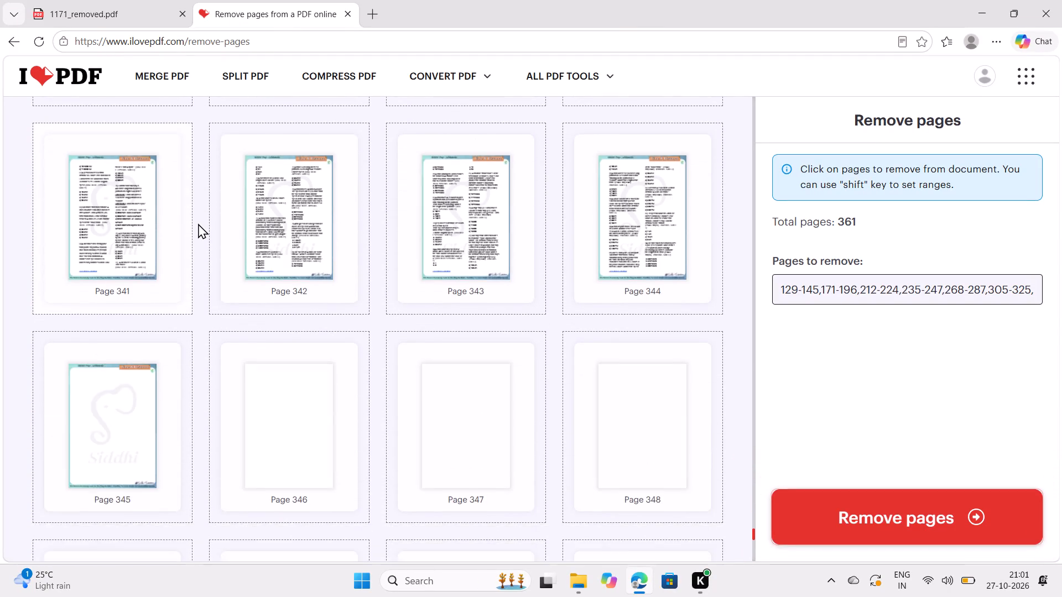
scroll(198, 223, down, 4)
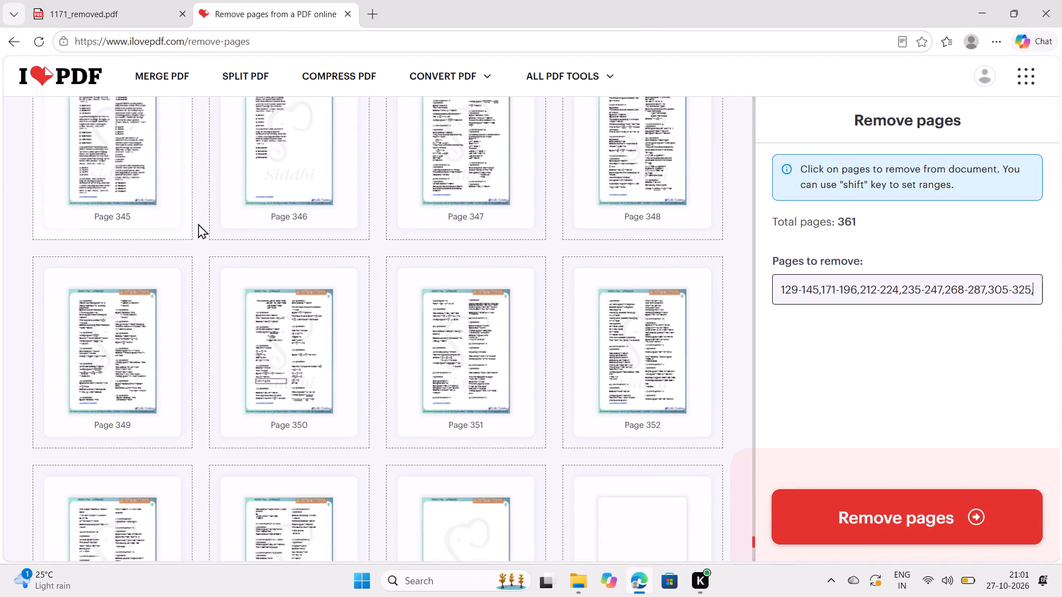
scroll(198, 223, up, 1)
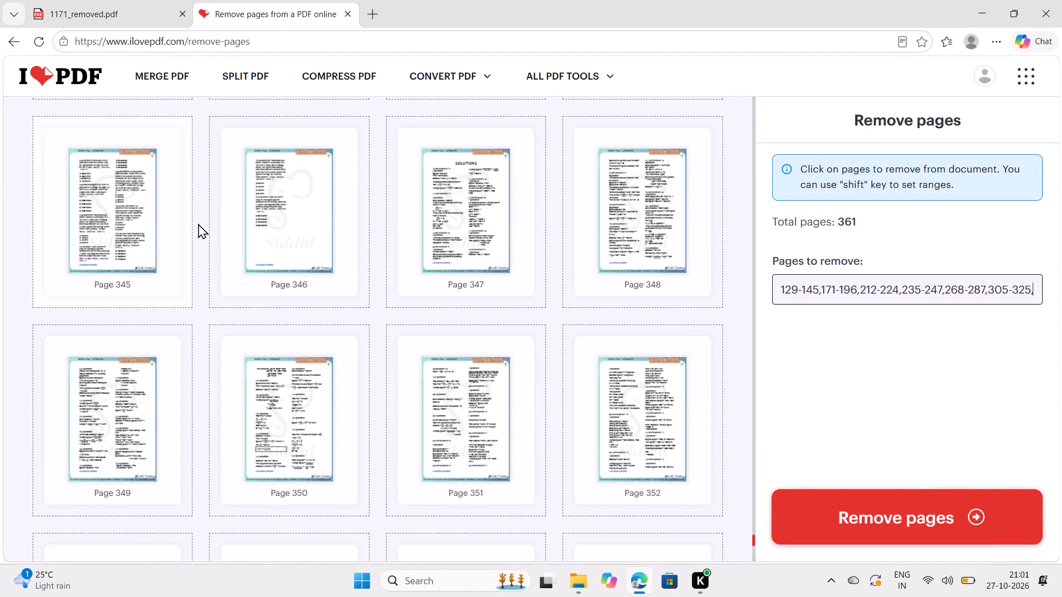
scroll(198, 223, up, 1)
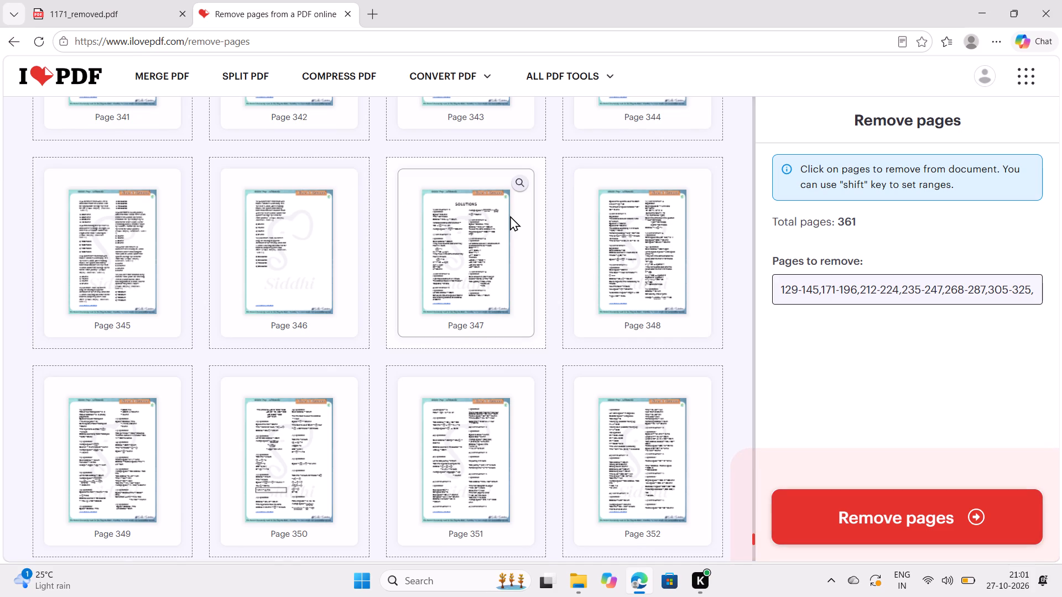
Check where the solutions starting on page 329 end and append the range 329-331 to the pages to remove.
key(3)
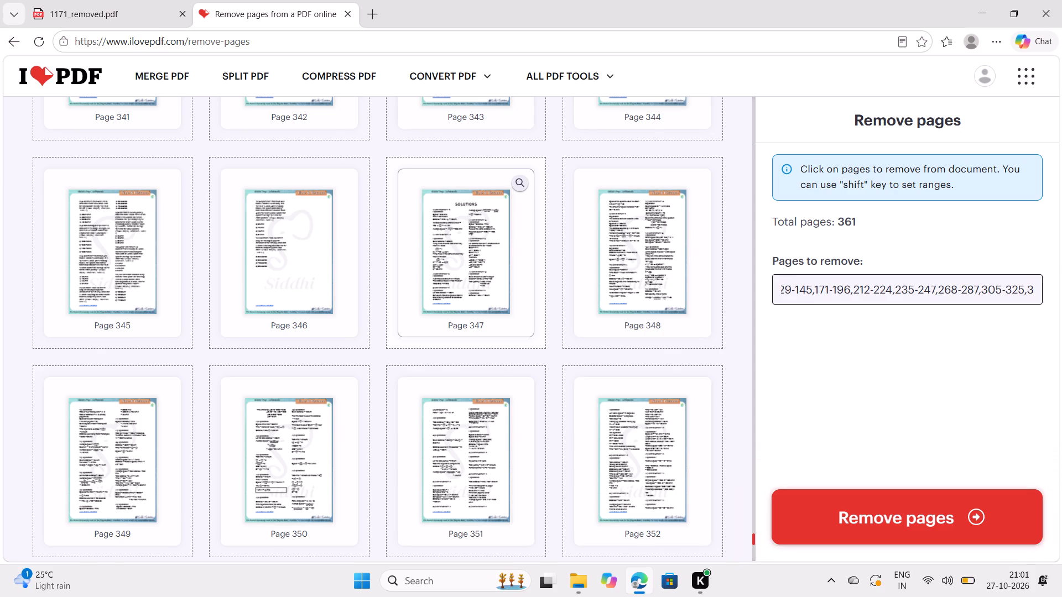
text(29)
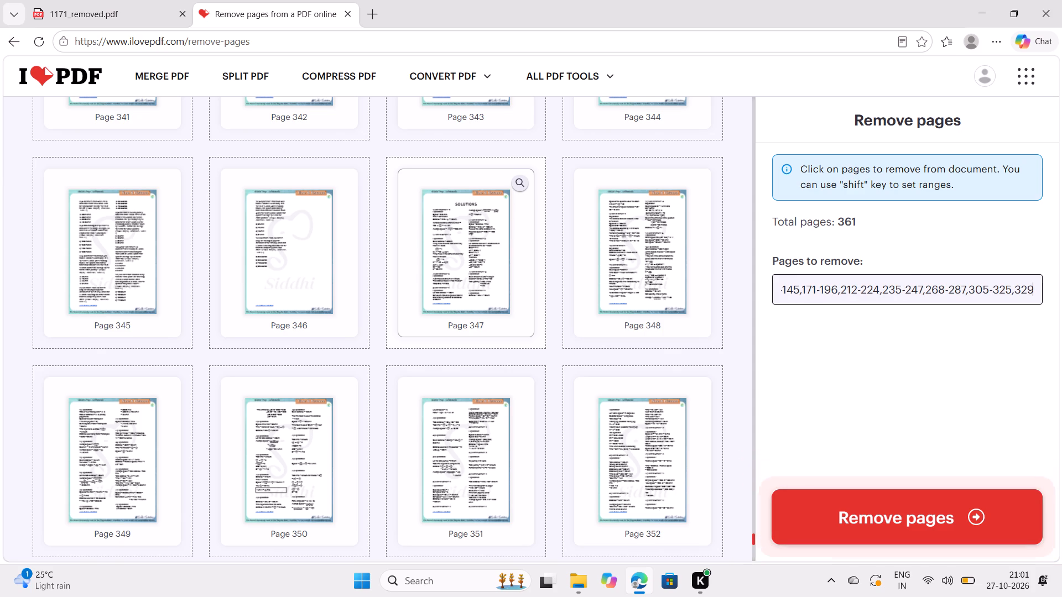
key(minus)
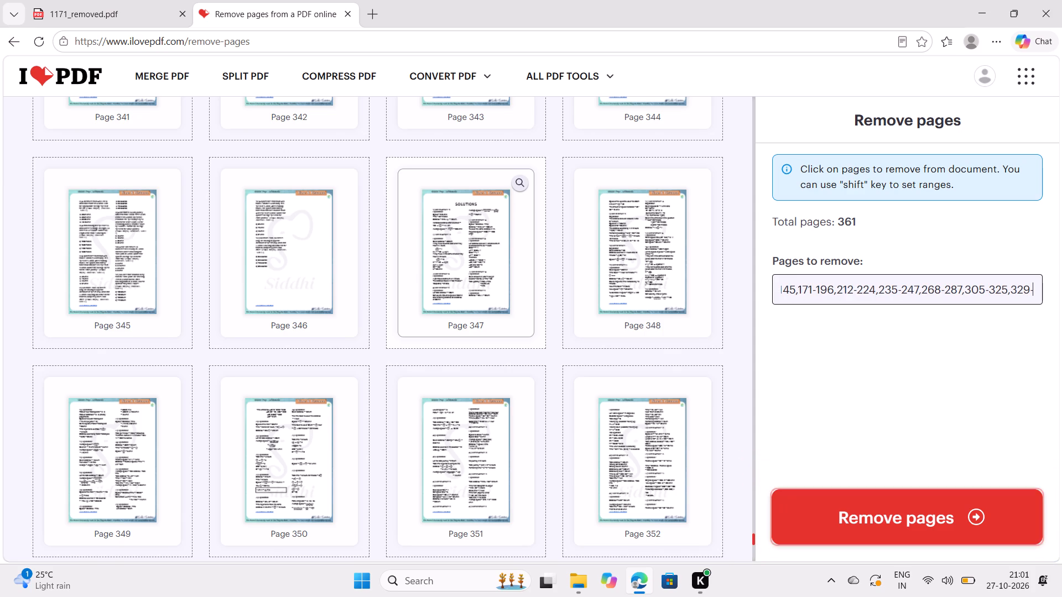
scroll(446, 274, up, 7)
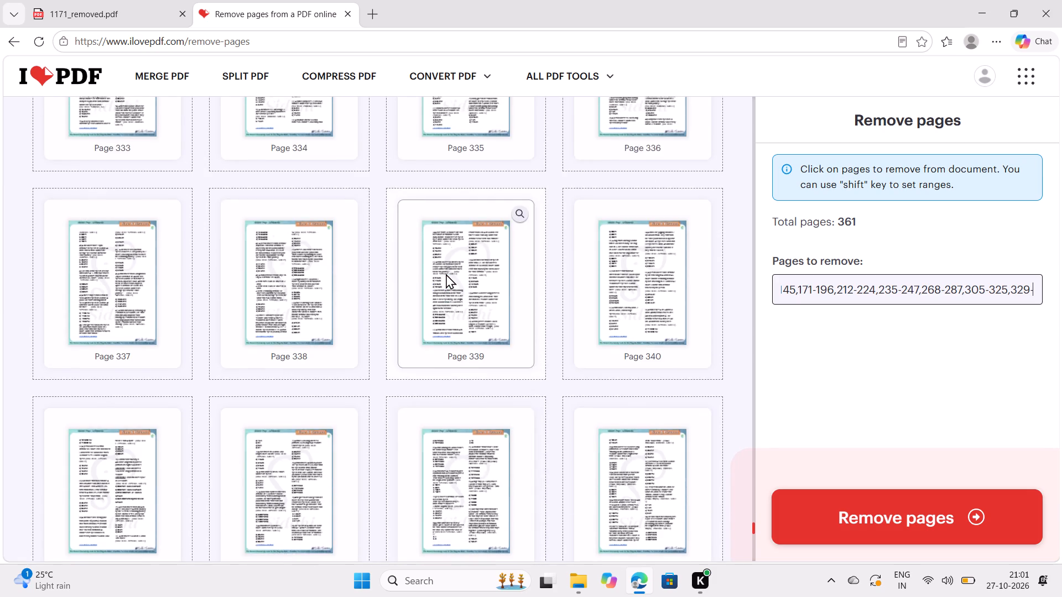
scroll(446, 274, up, 5)
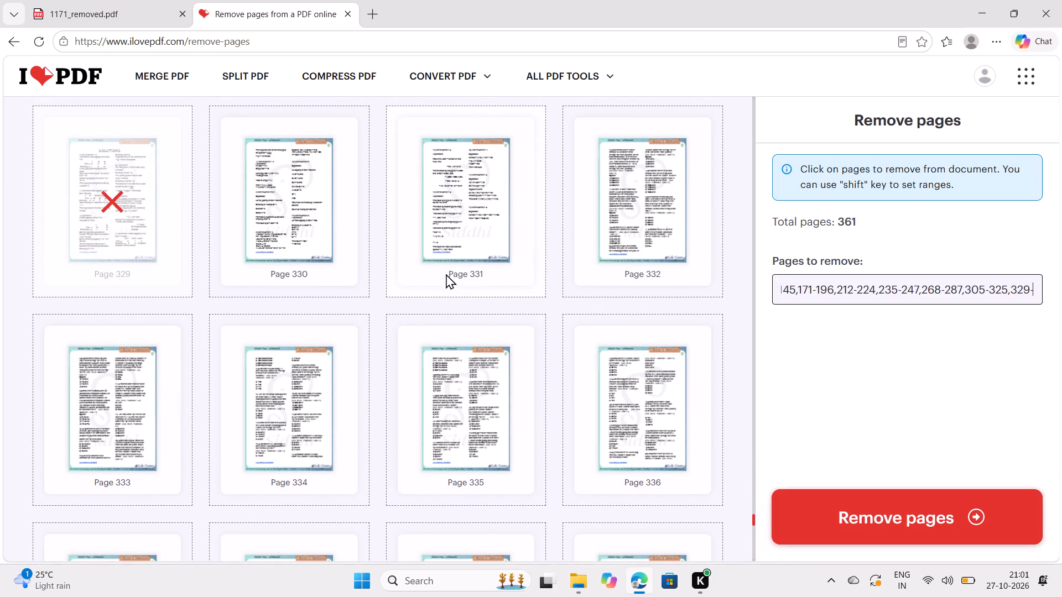
scroll(446, 274, up, 1)
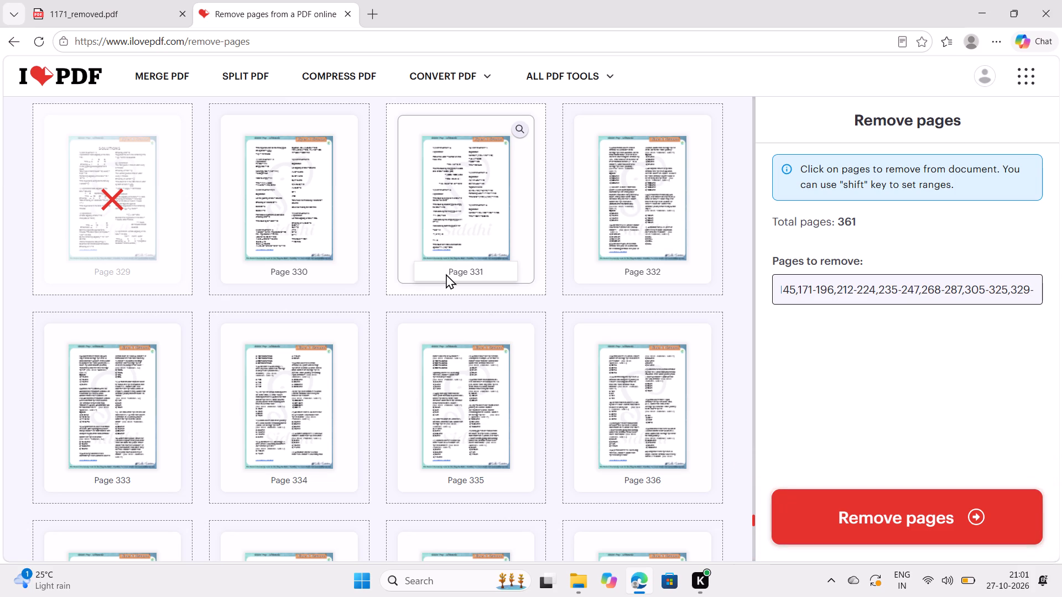
key(minus)
text(331)
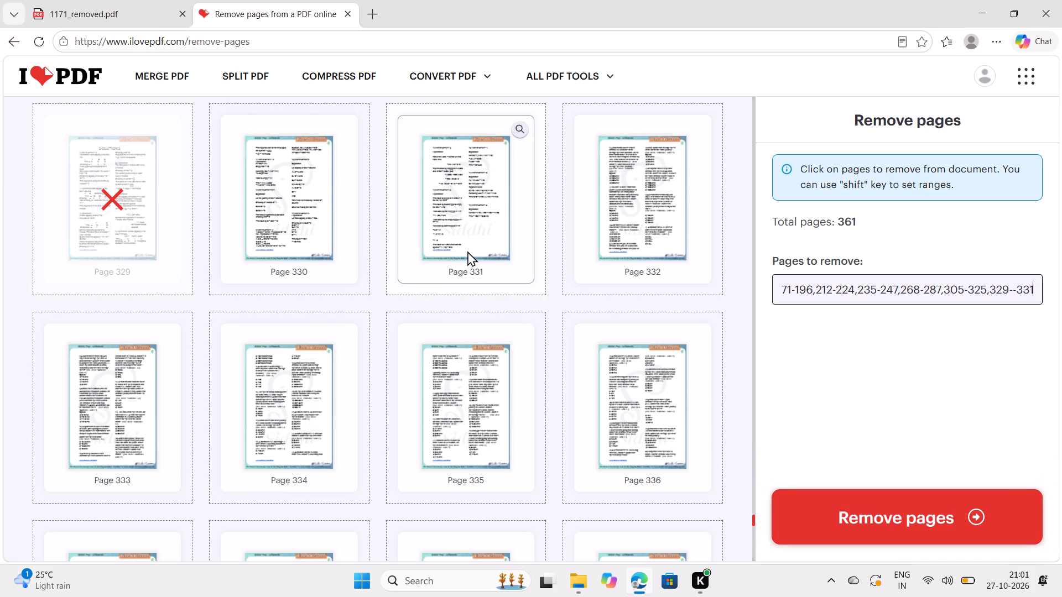
click(1015, 291)
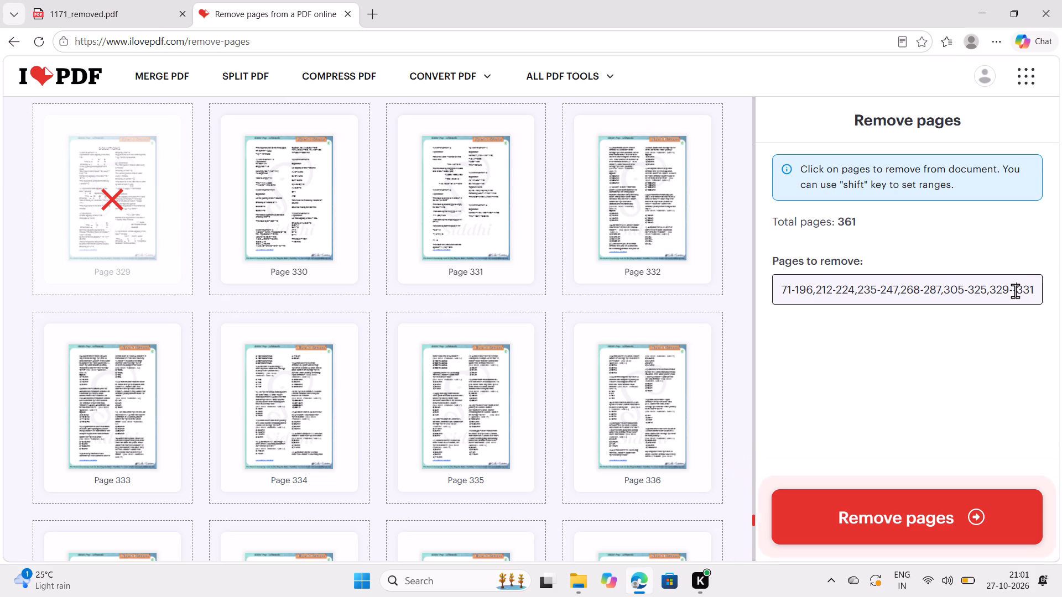
key(BackSpace)
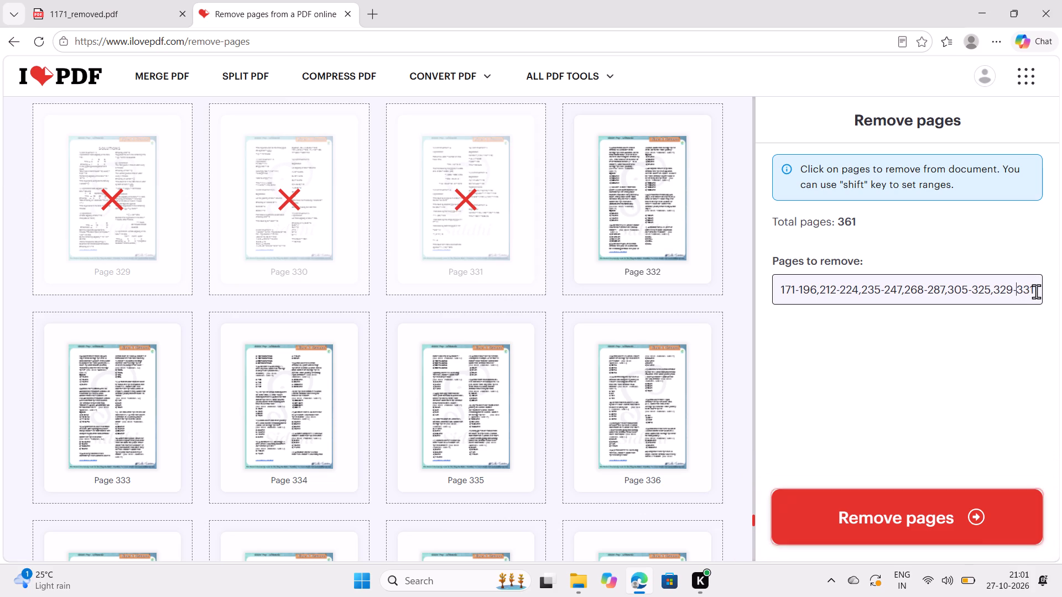
click(1036, 291)
key(comma)
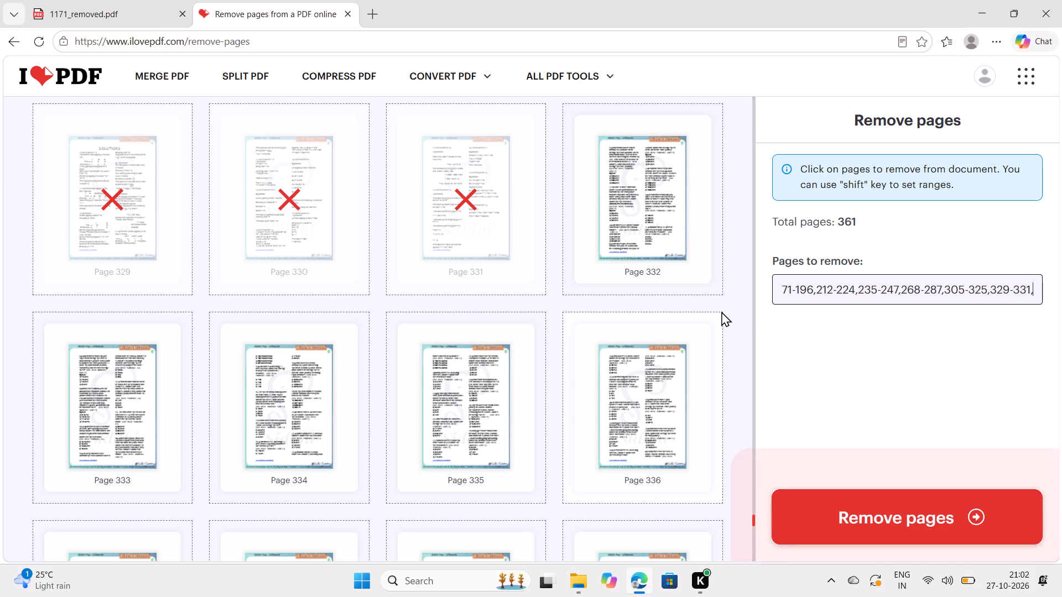
Append the solution range 347-359 to the pages to remove, checking that it starts at the Solutions heading page.
text(347)
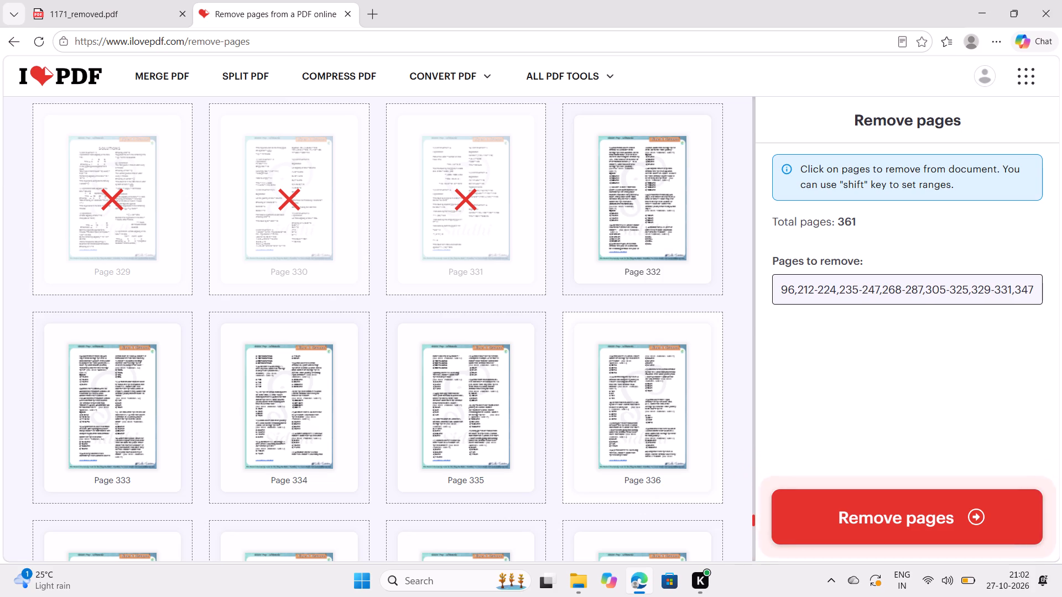
key(minus)
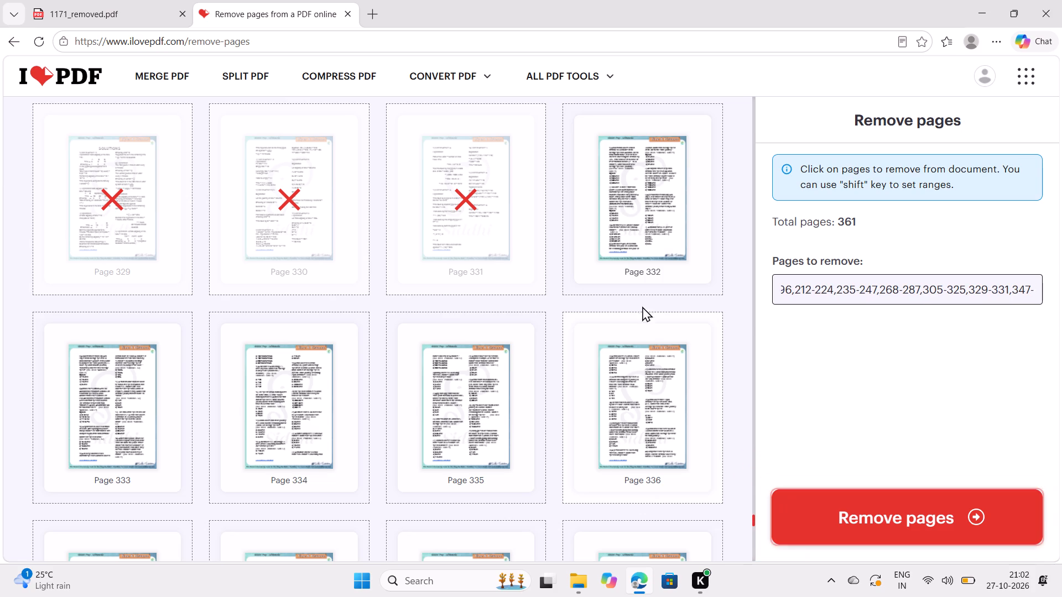
scroll(489, 289, down, 12)
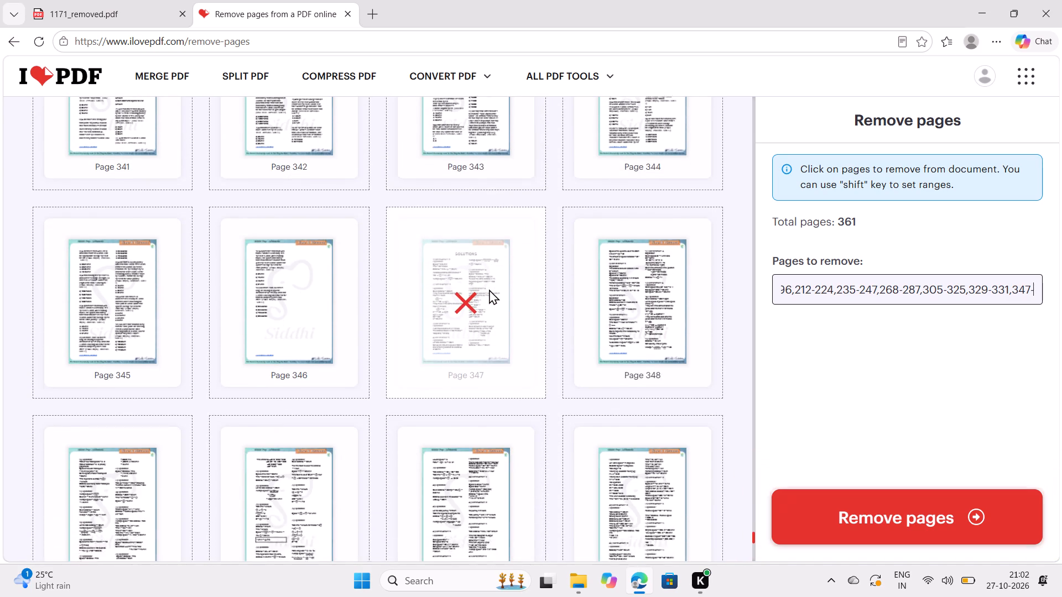
scroll(489, 289, down, 1)
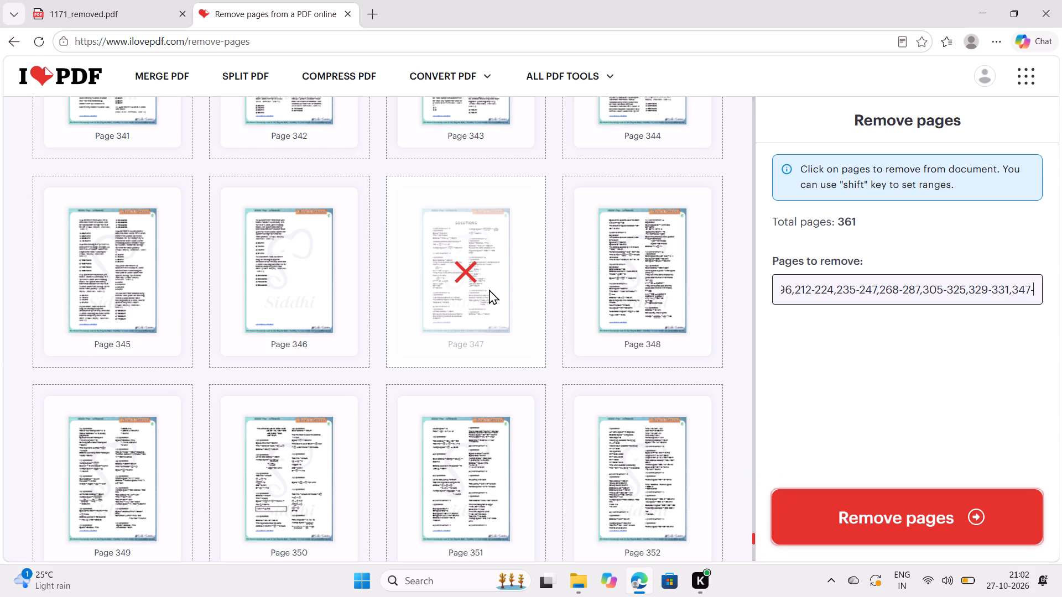
text(359)
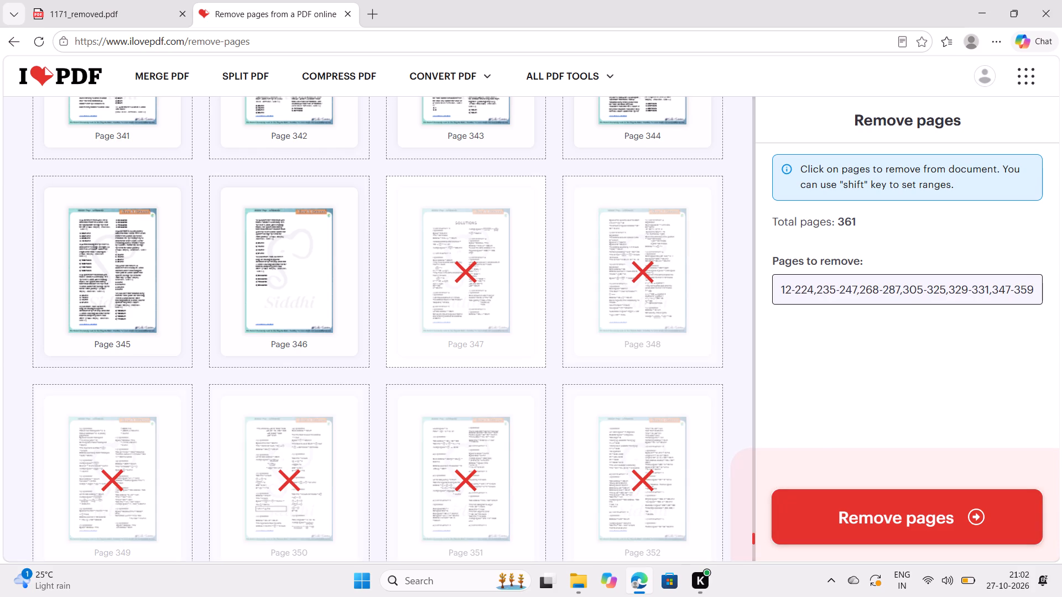
key(comma)
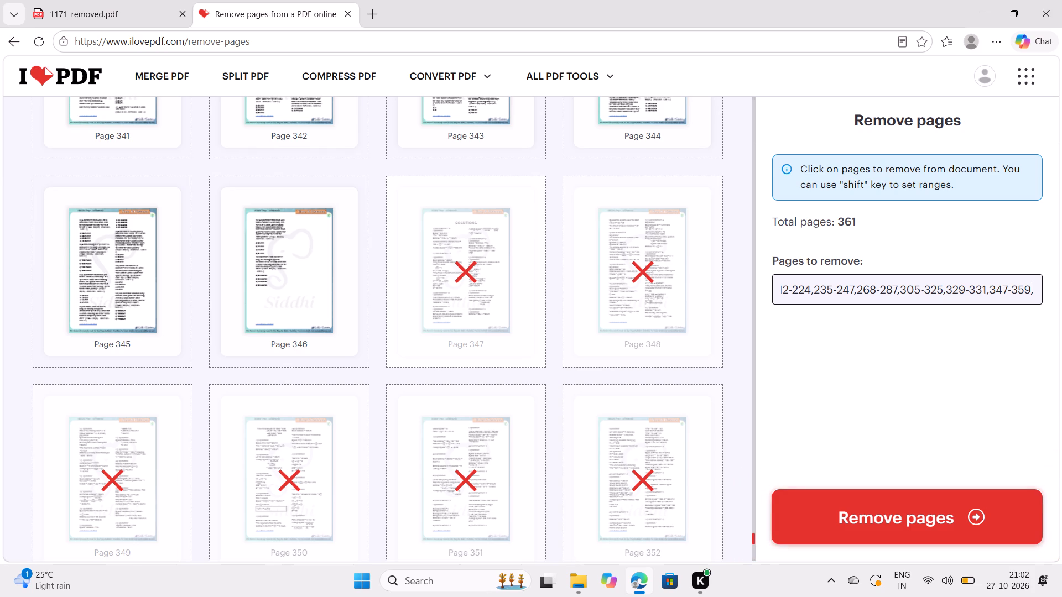
Mark the final Solutions page, 361, for removal and run the page removal on the PDF.
scroll(308, 279, down, 9)
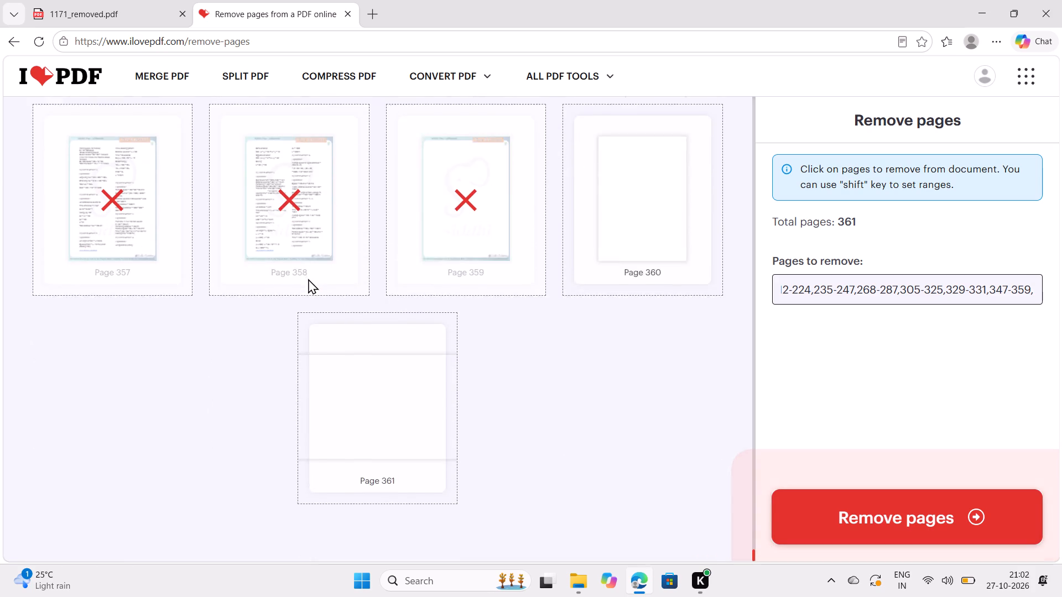
click(361, 426)
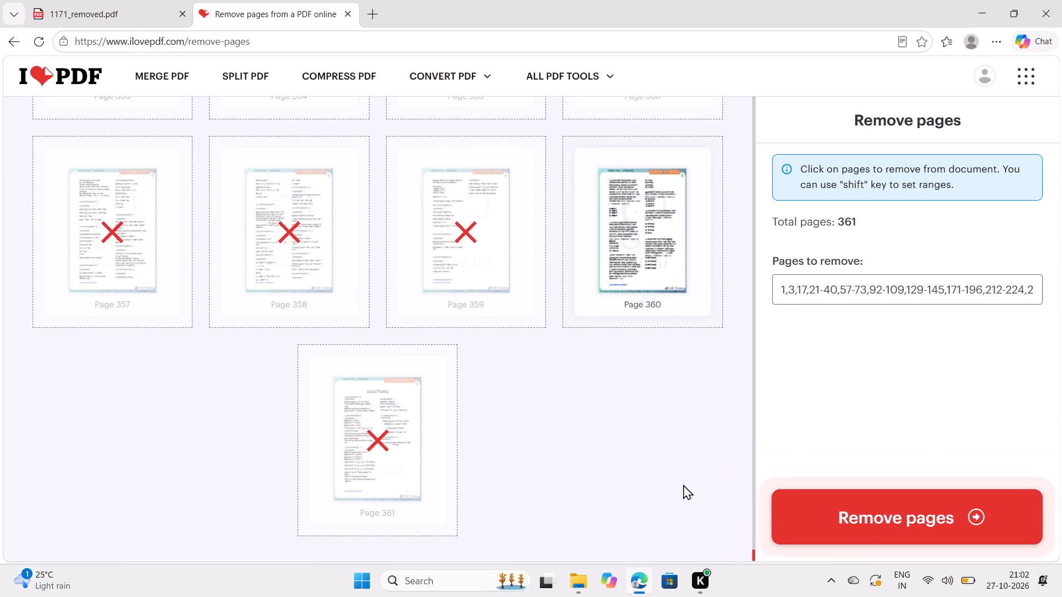
click(882, 529)
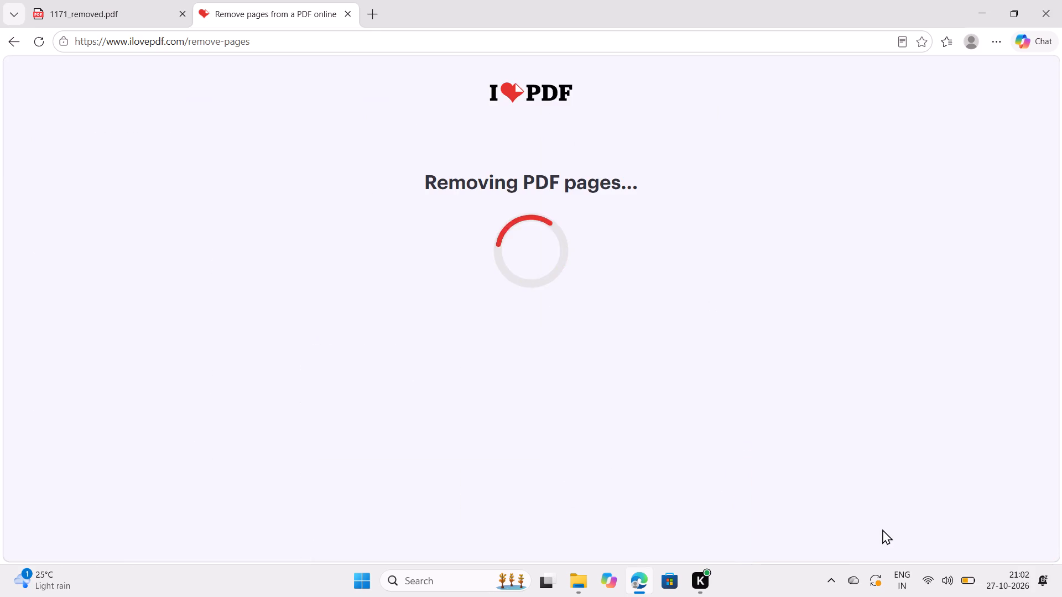
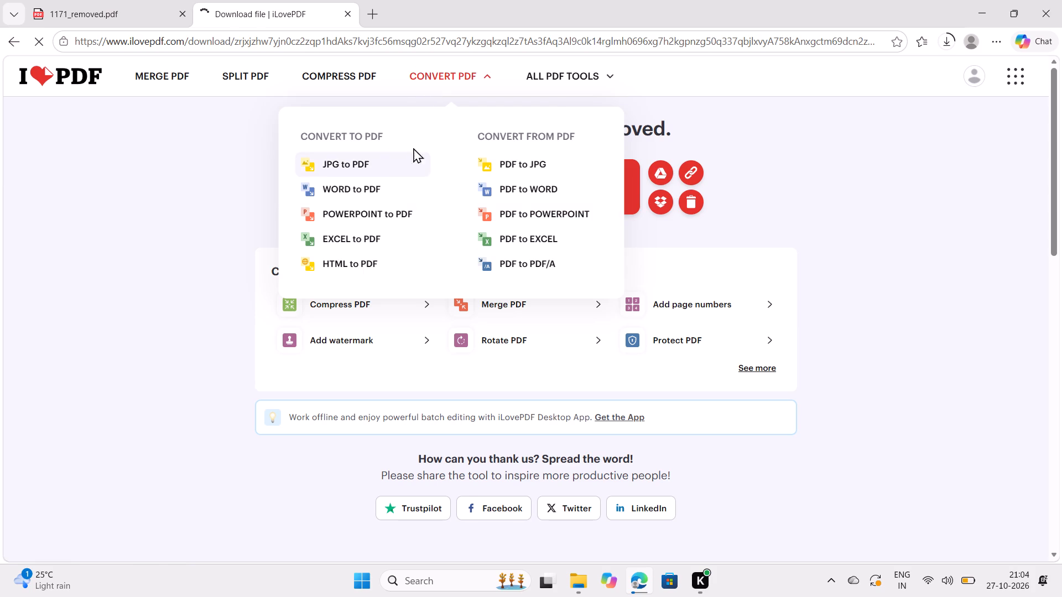
click(551, 73)
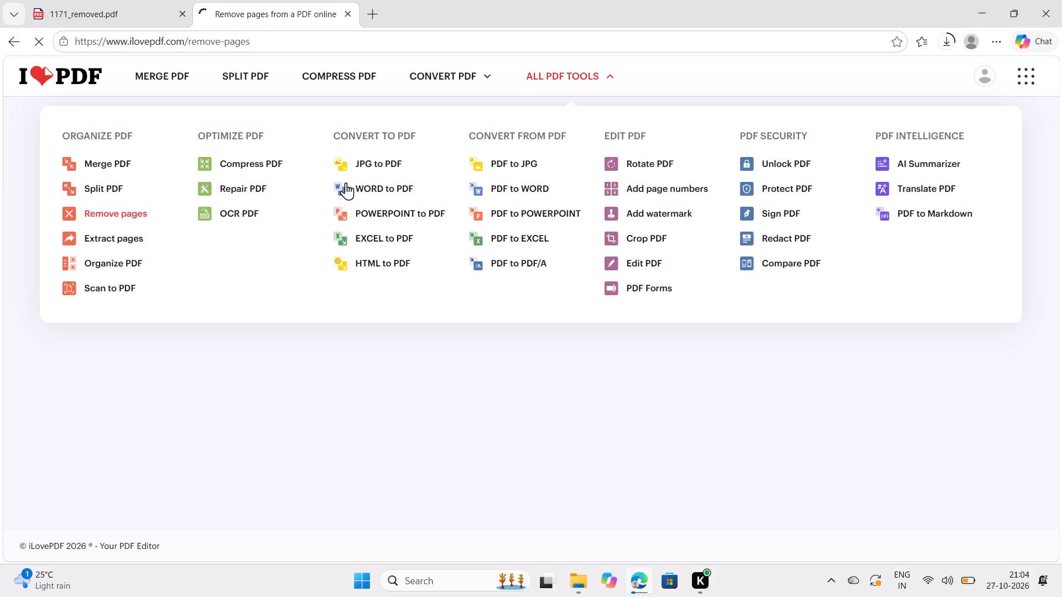
click(137, 214)
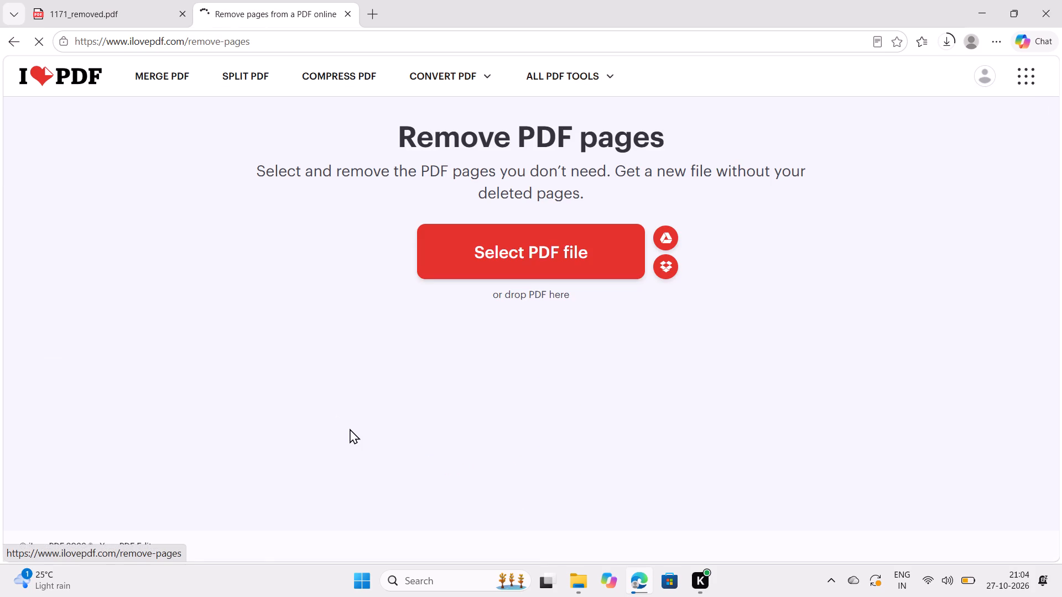
click(350, 428)
Load 1172_removed.pdf from the Downloads folder into the page removal tool.
click(542, 254)
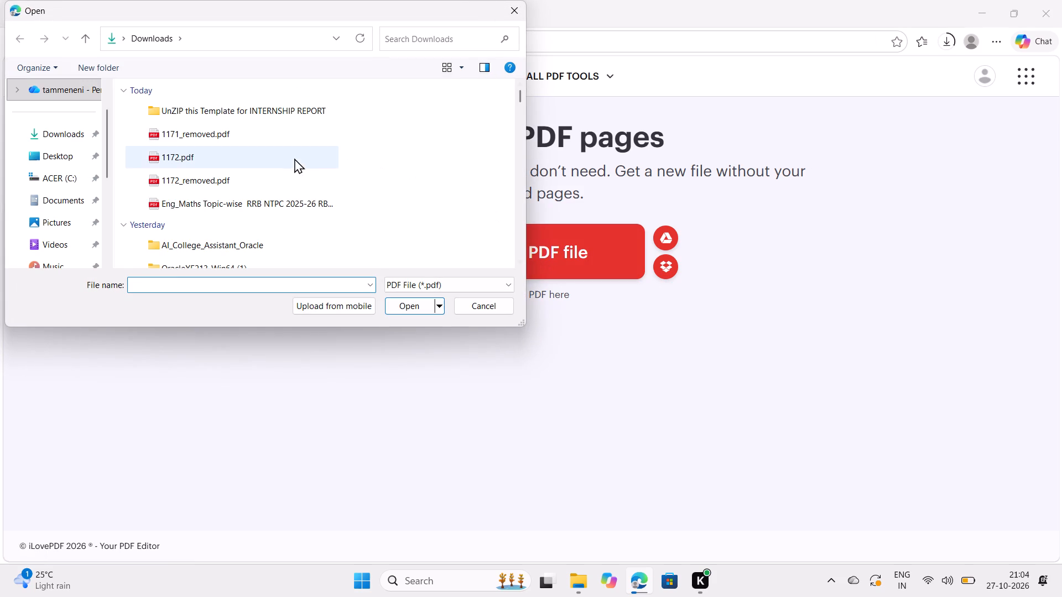
click(281, 164)
click(288, 181)
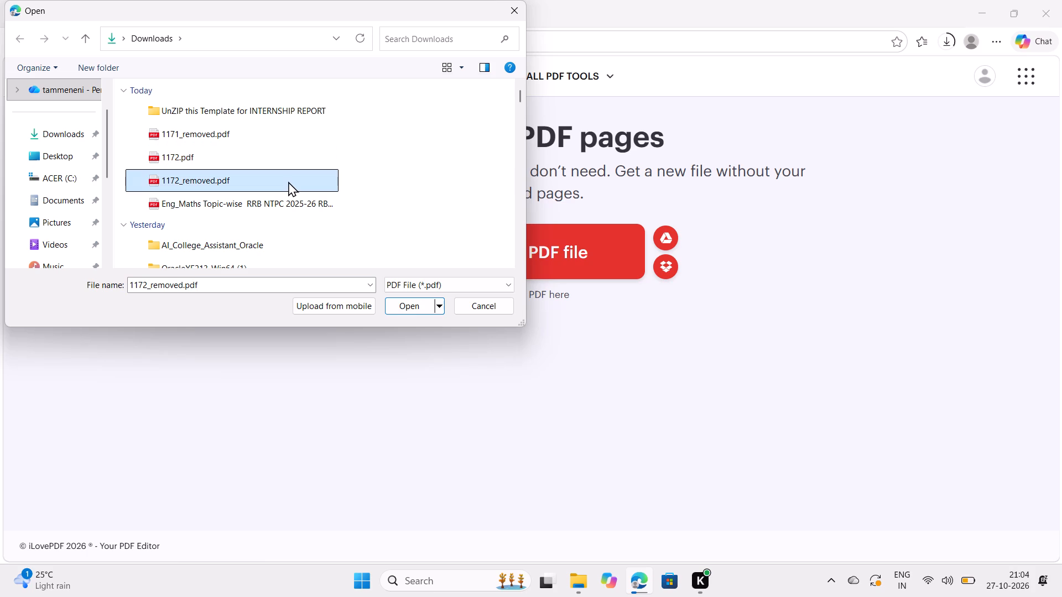
click(404, 306)
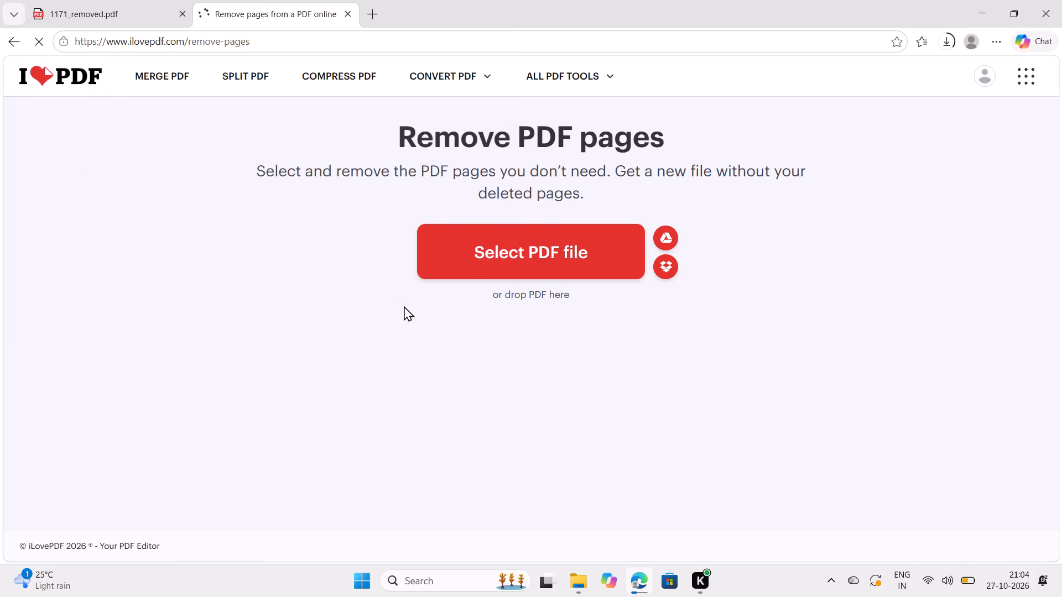
click(485, 269)
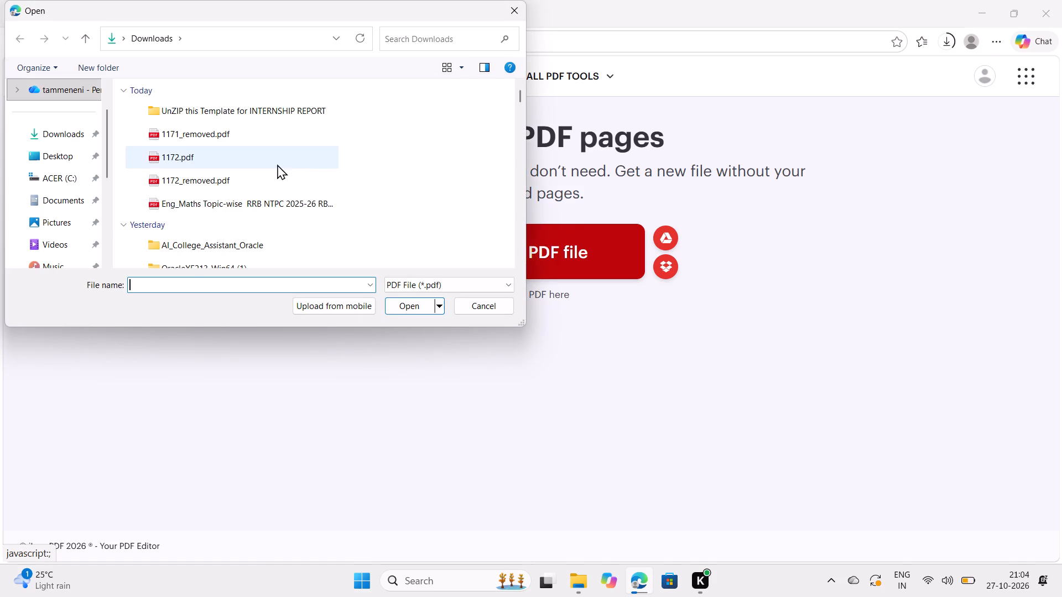
click(236, 190)
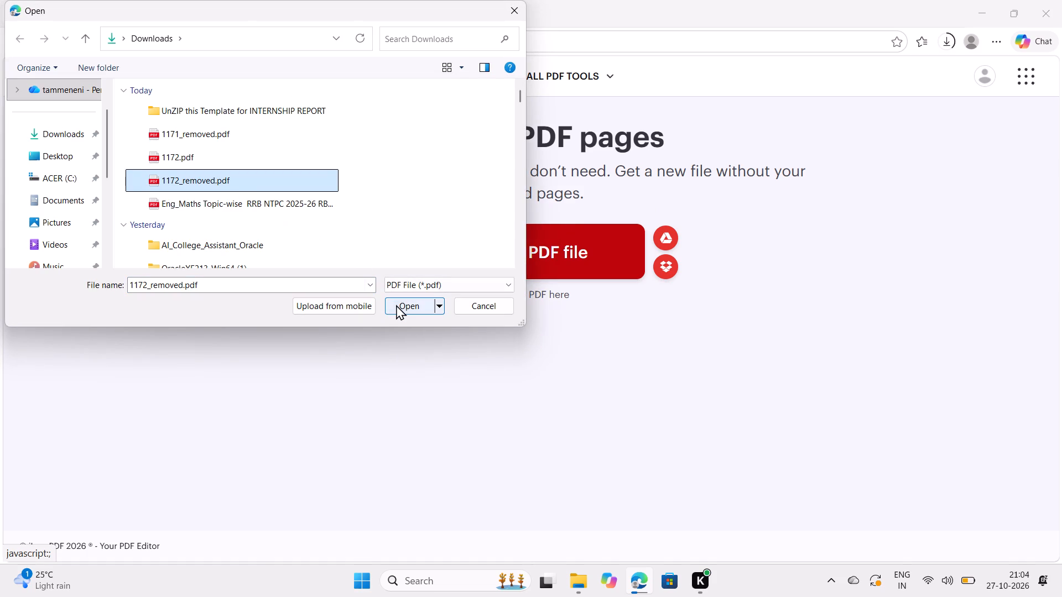
click(396, 305)
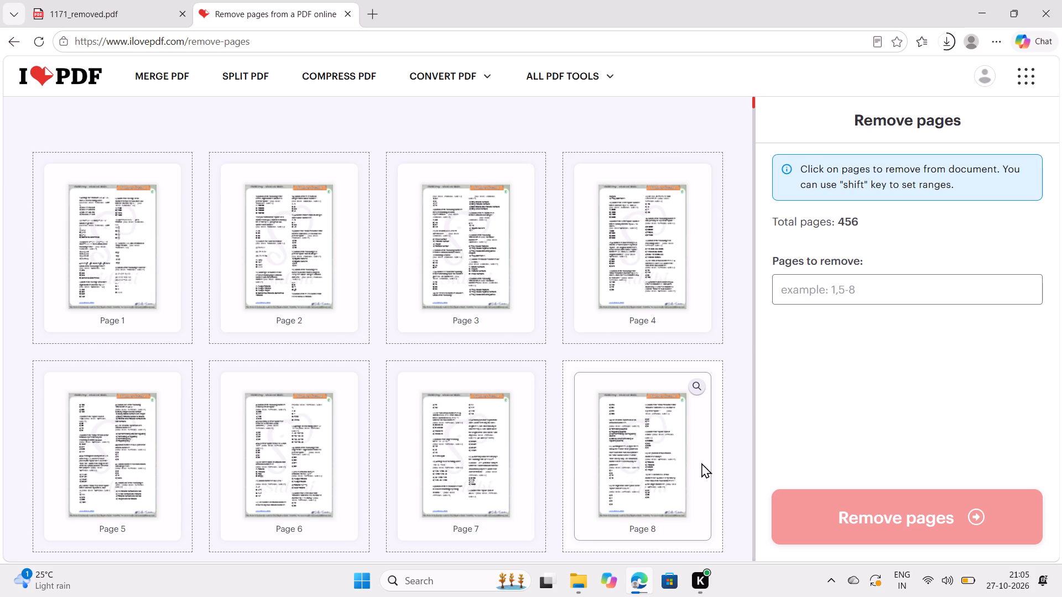
Enter the range 19-37 as the first pages to remove.
click(806, 297)
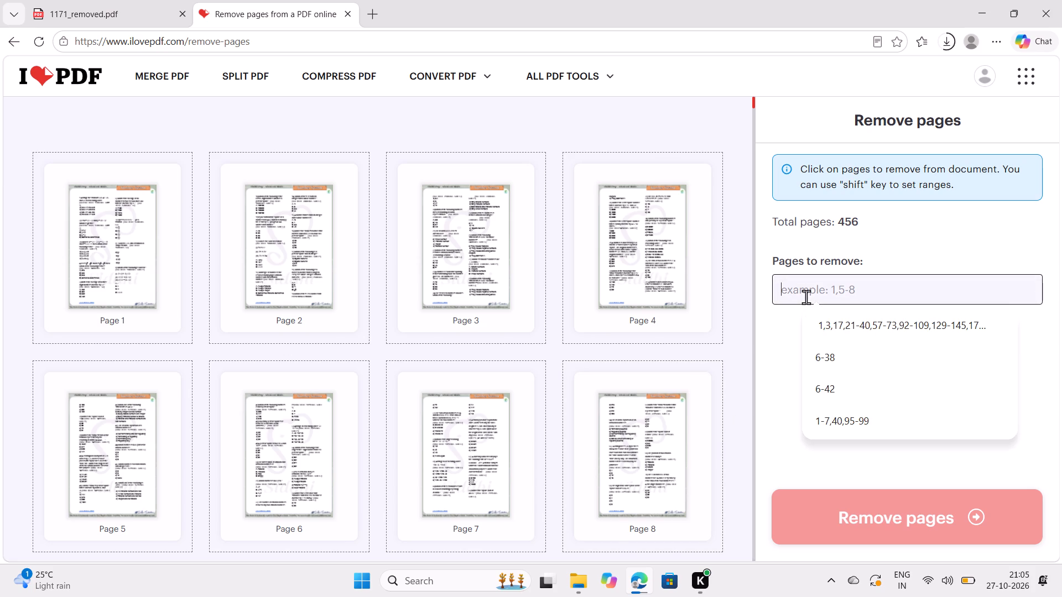
text(19)
key(minus)
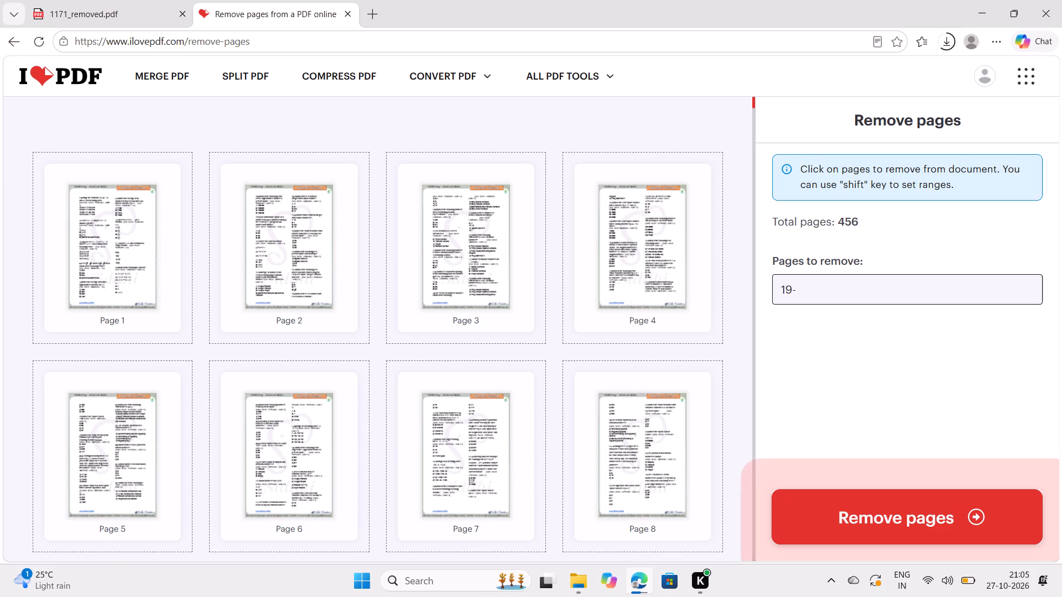
text(37)
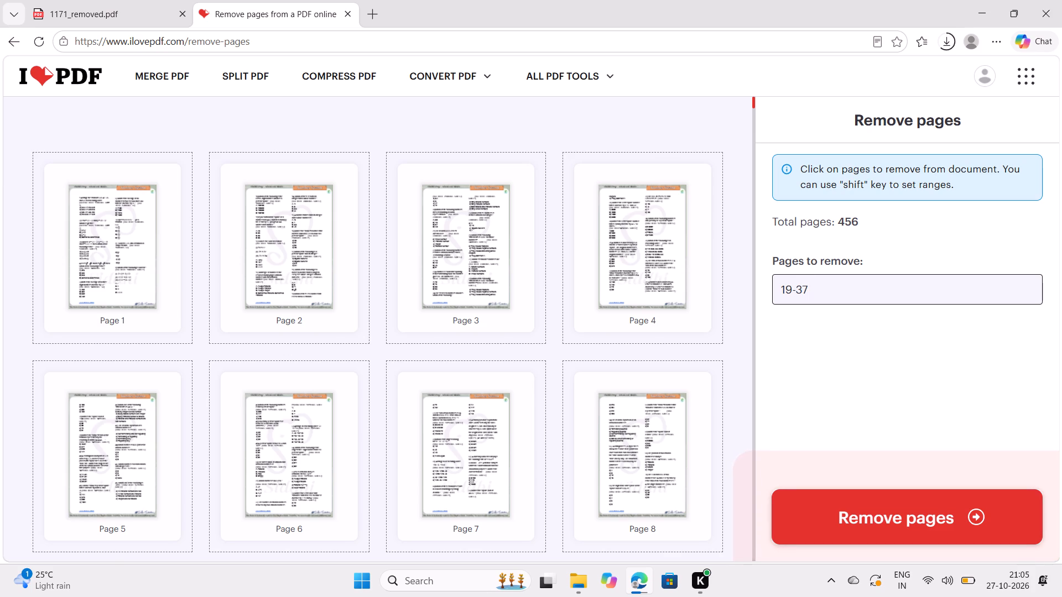
key(comma)
Check where the first marked range ends and append the range 55-73 to the pages to remove.
scroll(654, 306, down, 1)
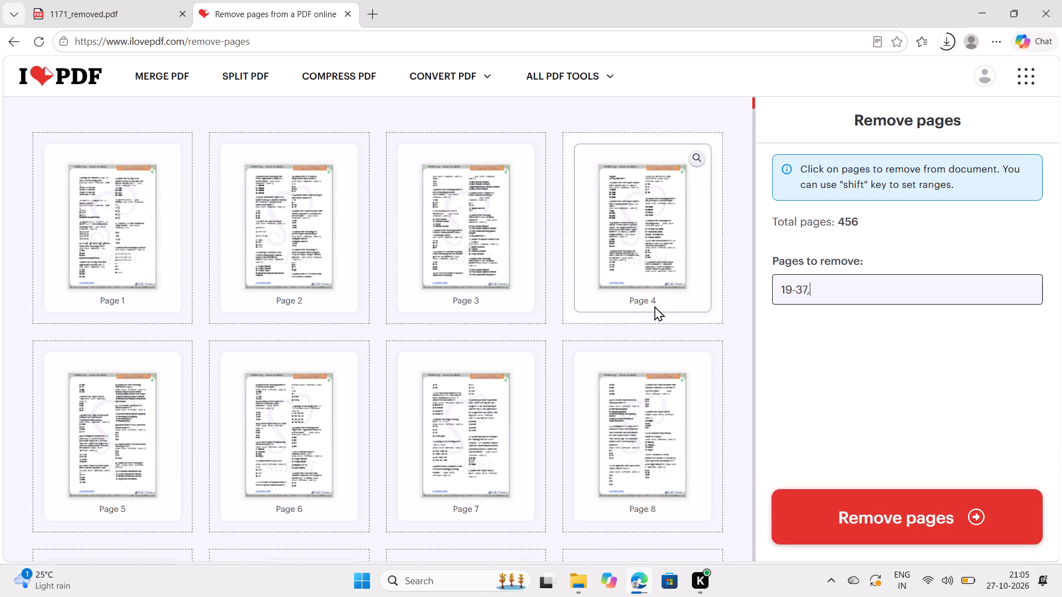
scroll(654, 306, down, 11)
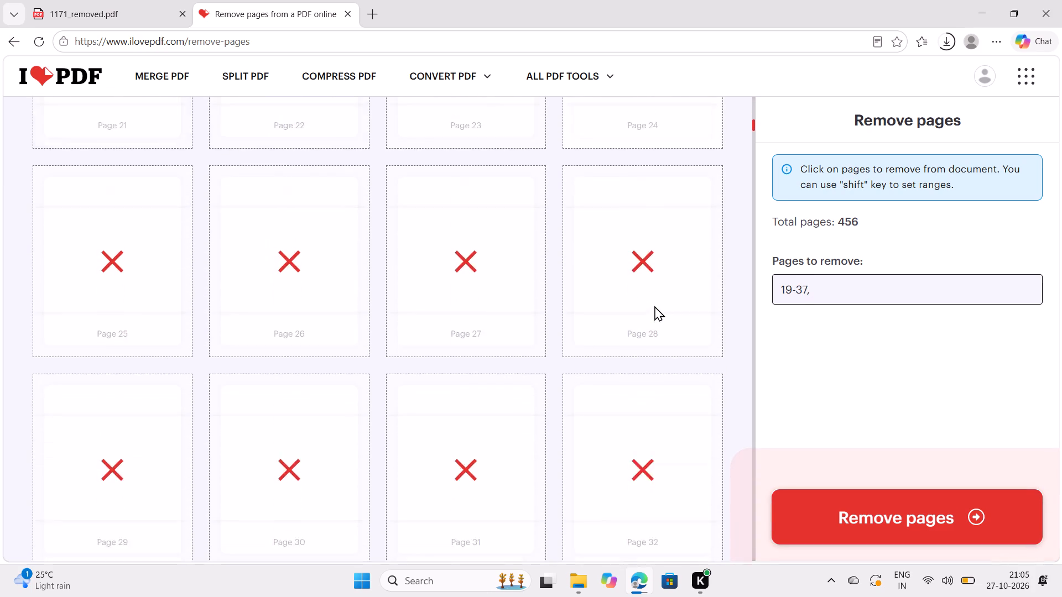
scroll(654, 306, down, 6)
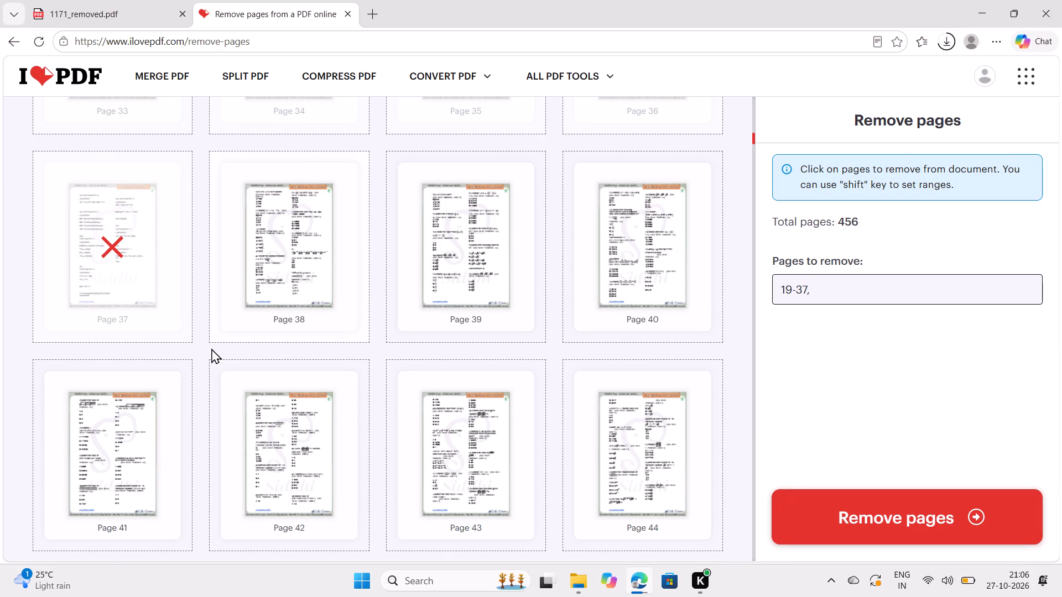
text(55-)
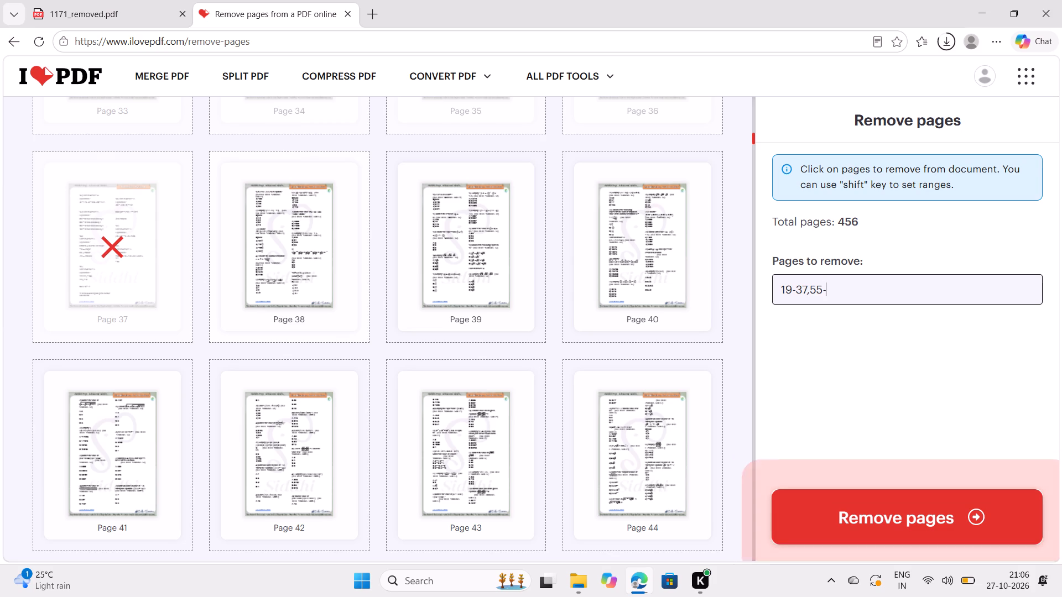
text(73)
key(comma)
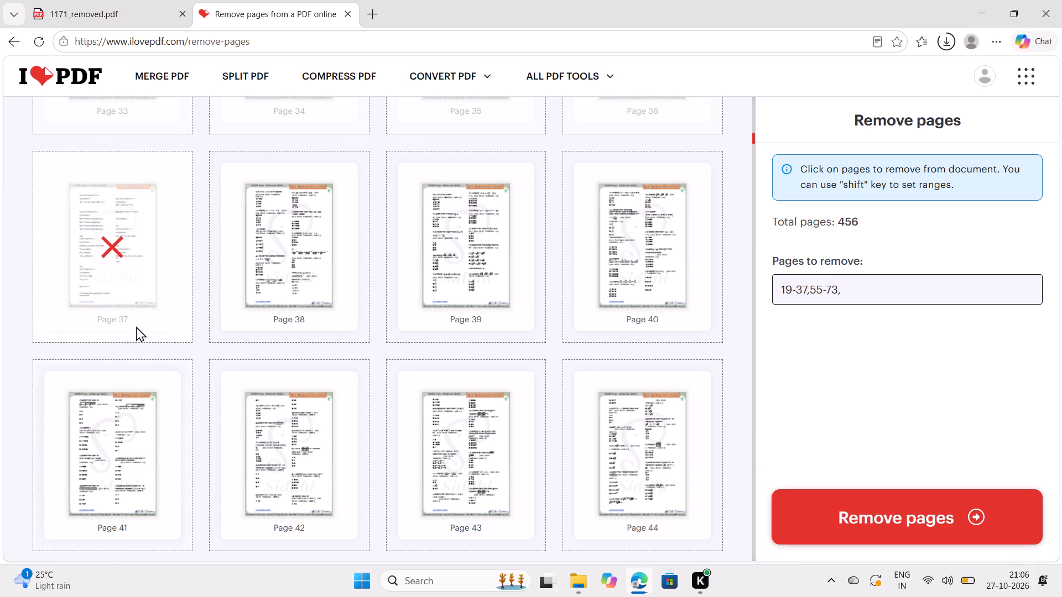
Append the solution range 84-95 to the pages to remove, checking that it starts at the Solutions heading page.
scroll(211, 332, down, 7)
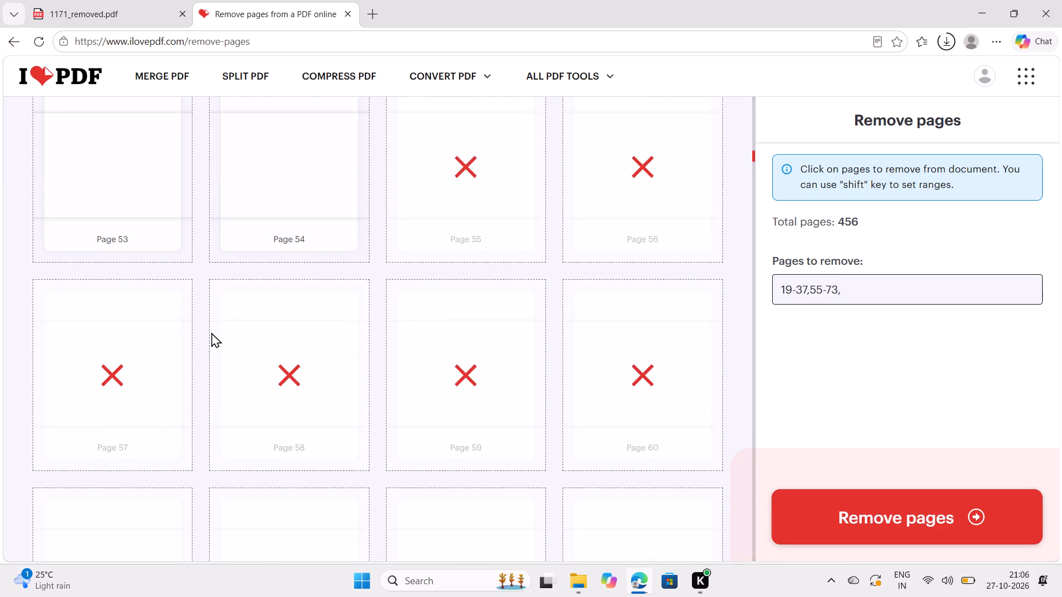
scroll(211, 332, down, 11)
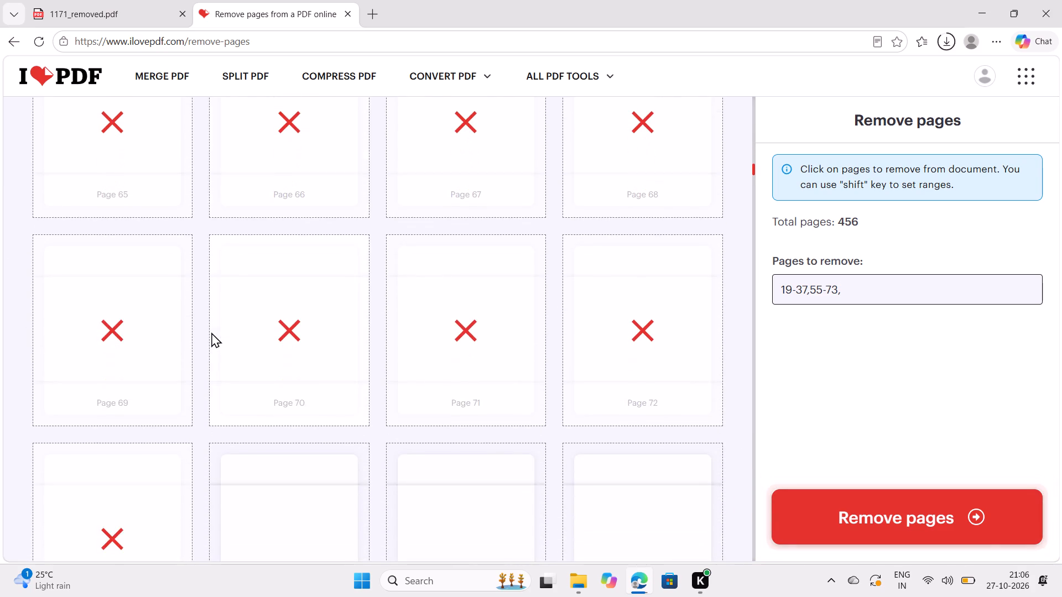
scroll(211, 332, down, 1)
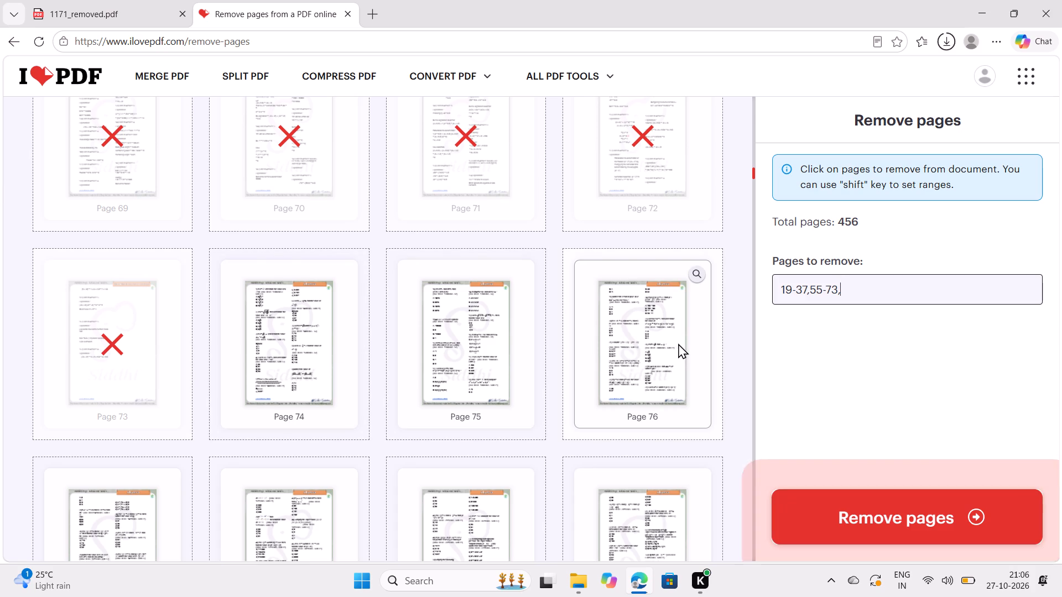
key(8)
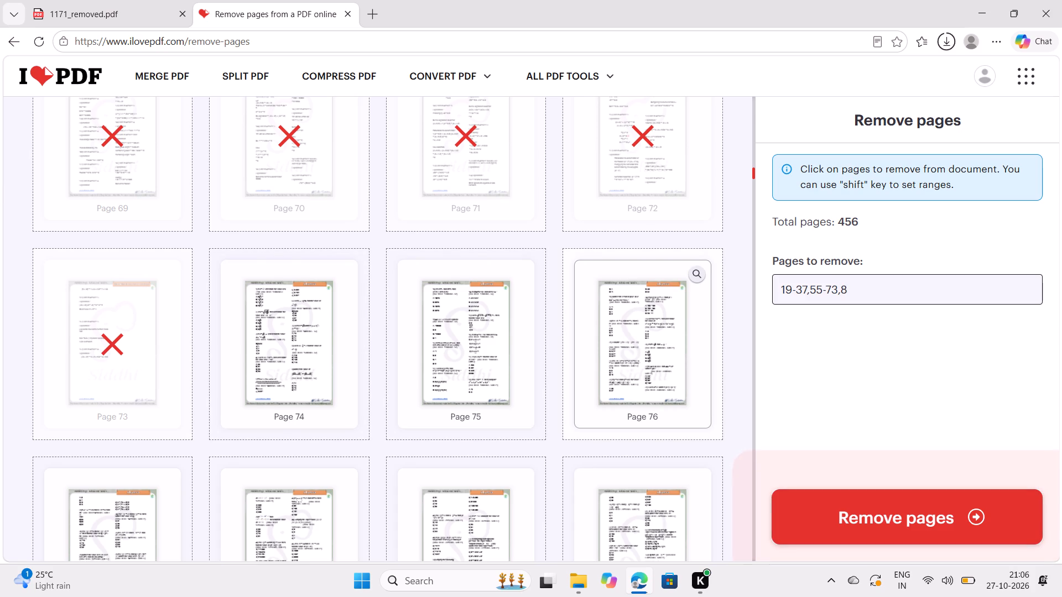
key(4)
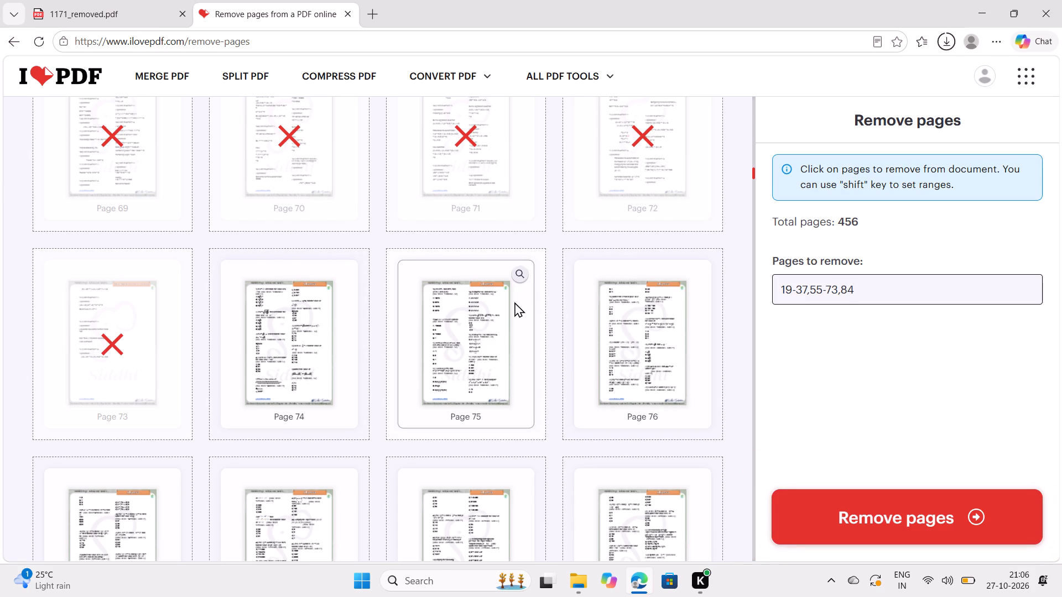
scroll(481, 370, down, 6)
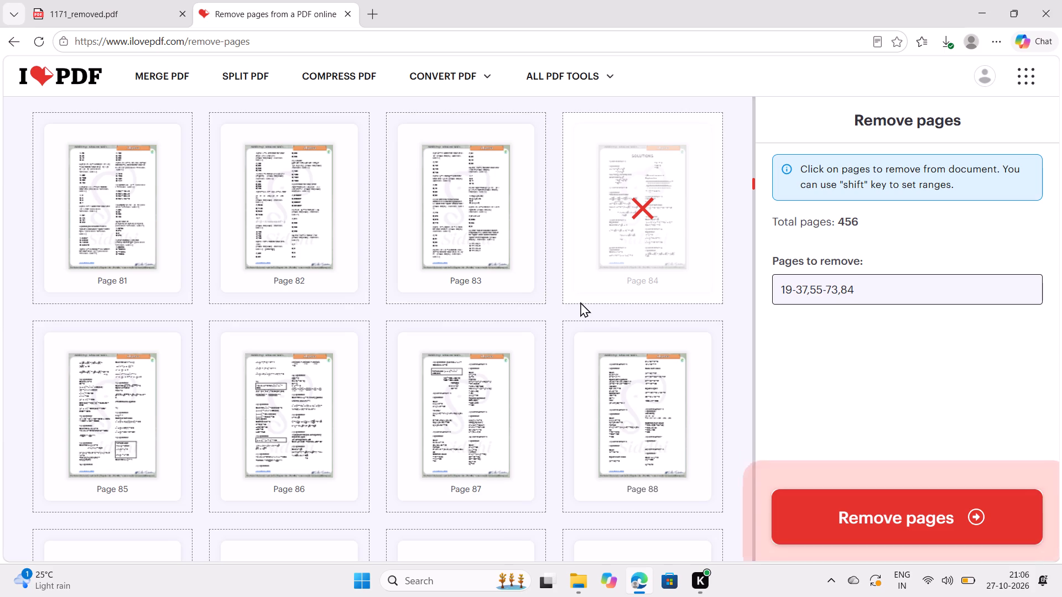
text(95)
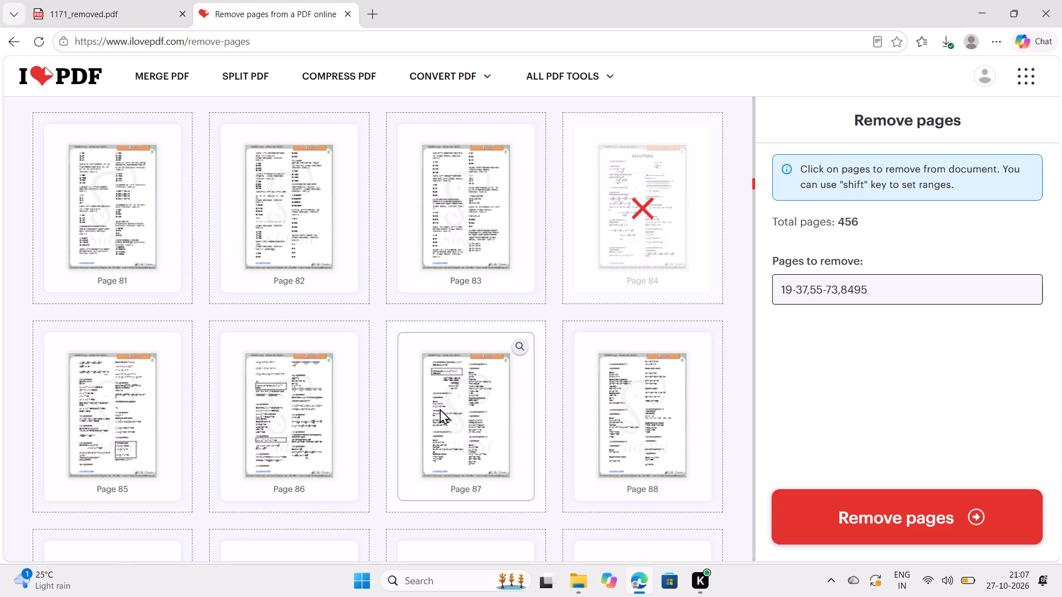
click(856, 291)
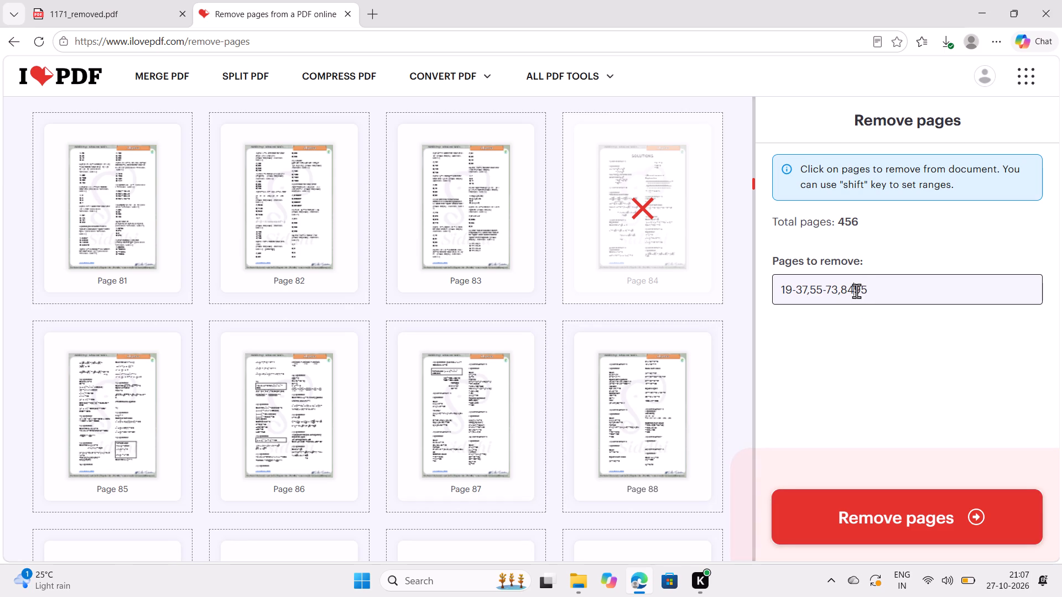
key(minus)
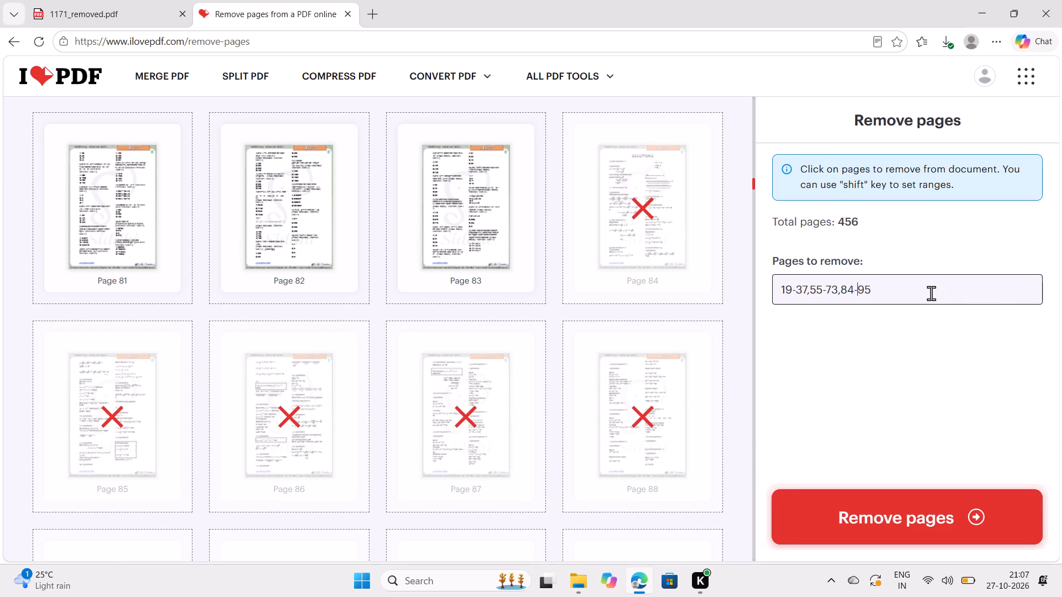
click(929, 293)
key(comma)
Check the page following the marked range 84-95 and append the range 117-140 to the pages to remove.
scroll(634, 302, down, 8)
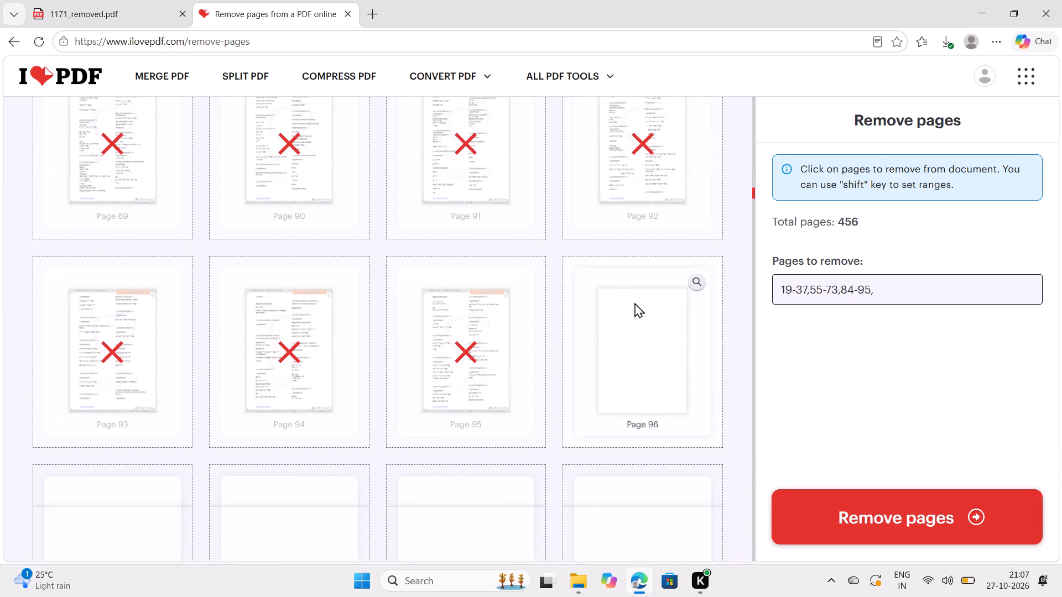
scroll(634, 302, down, 2)
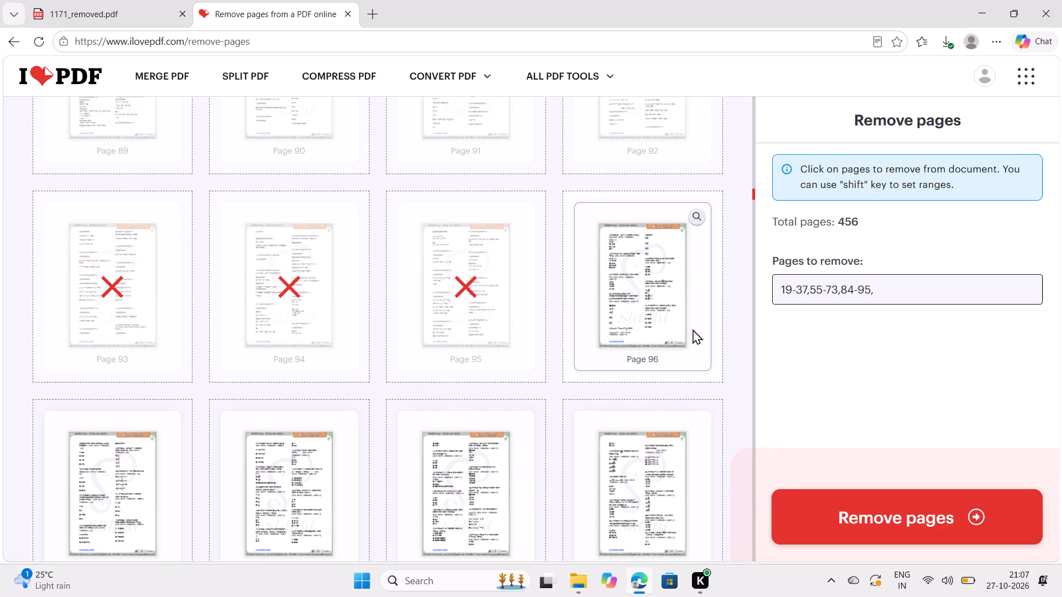
text(117)
key(minus)
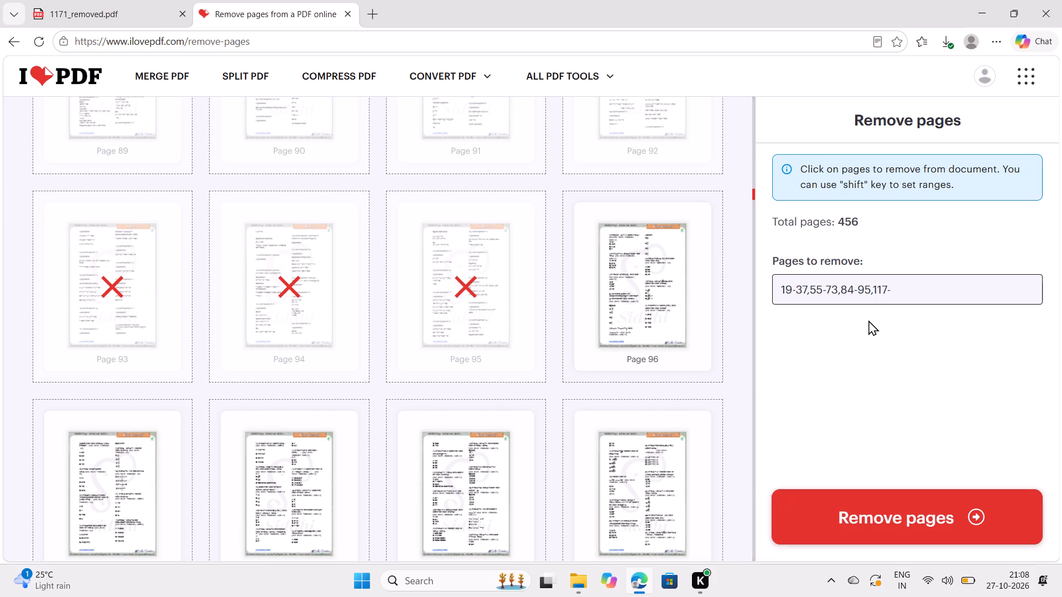
text(140)
key(comma)
Check the first and last pages of the marked range 117-140 against the neighbouring question pages.
scroll(646, 324, down, 8)
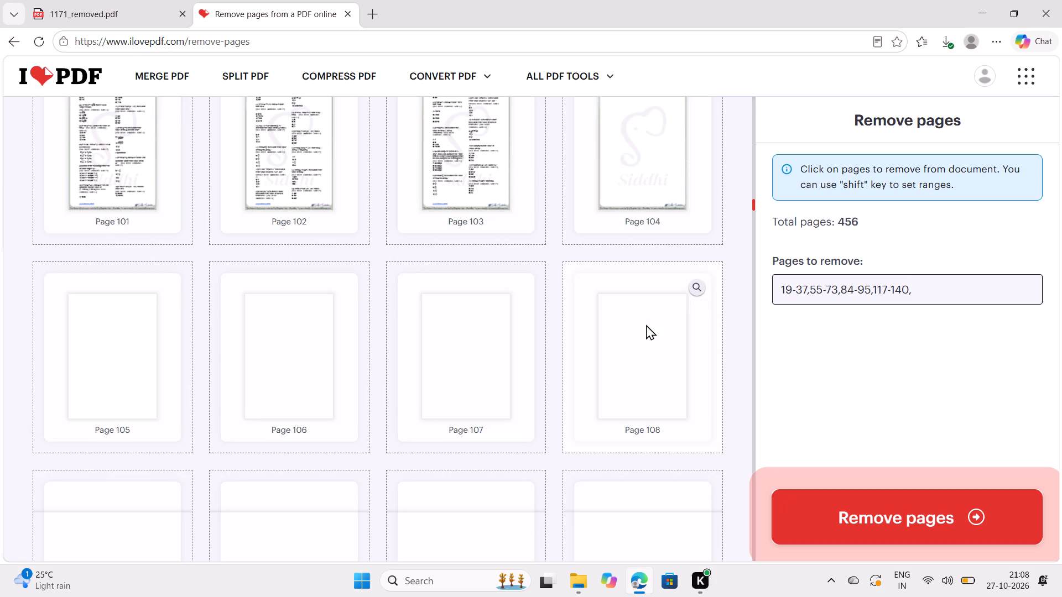
scroll(646, 324, down, 8)
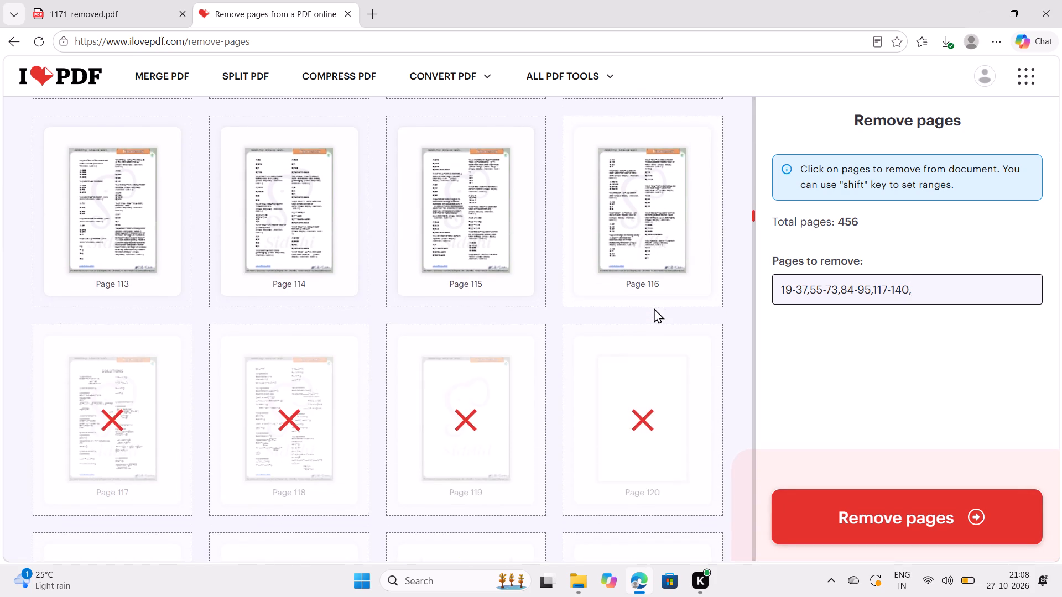
scroll(654, 308, down, 8)
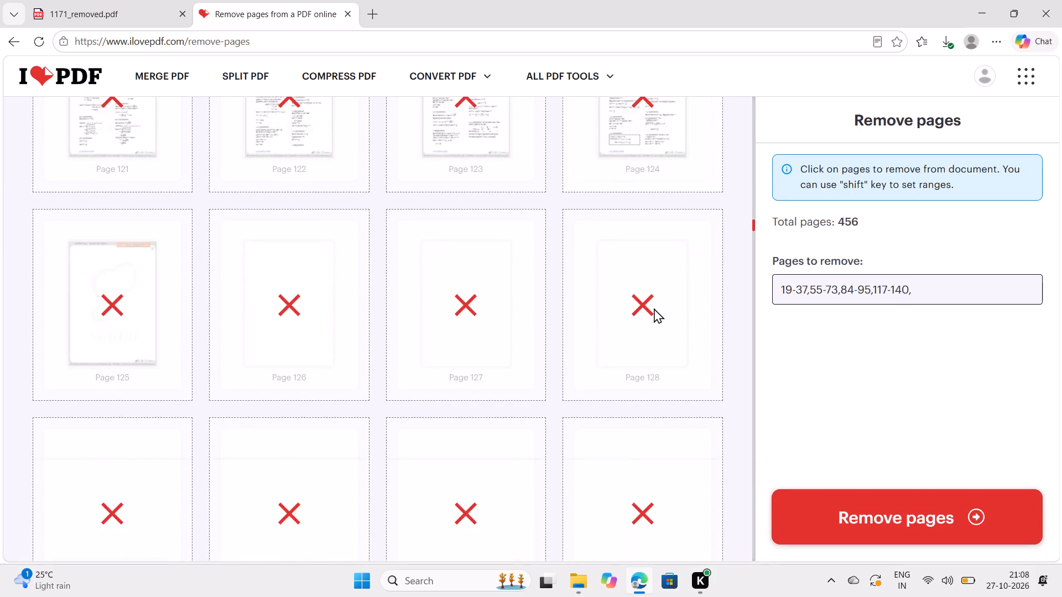
scroll(654, 308, down, 9)
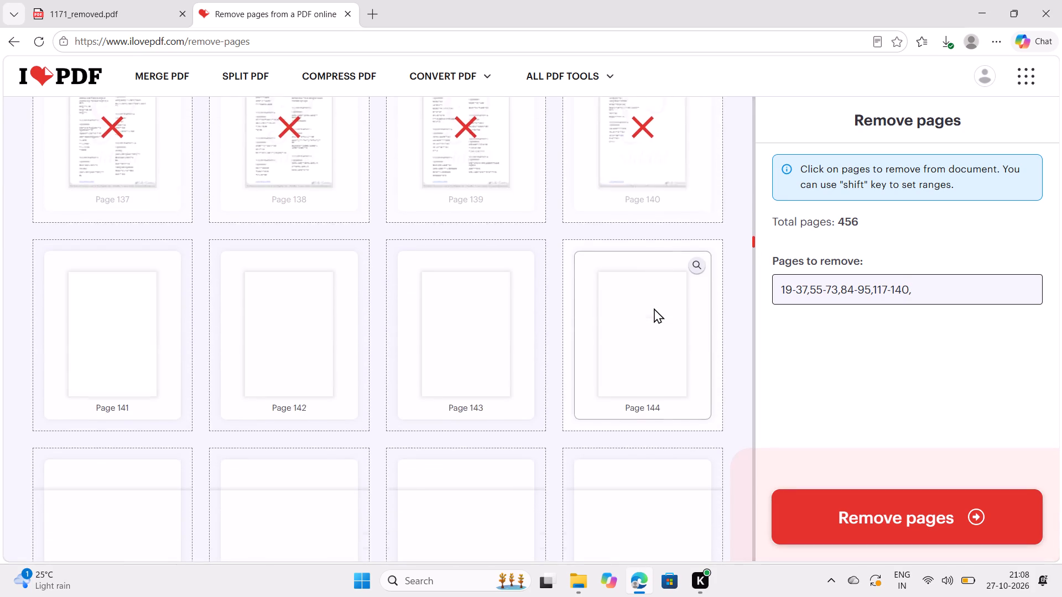
scroll(654, 308, down, 1)
scroll(561, 345, up, 1)
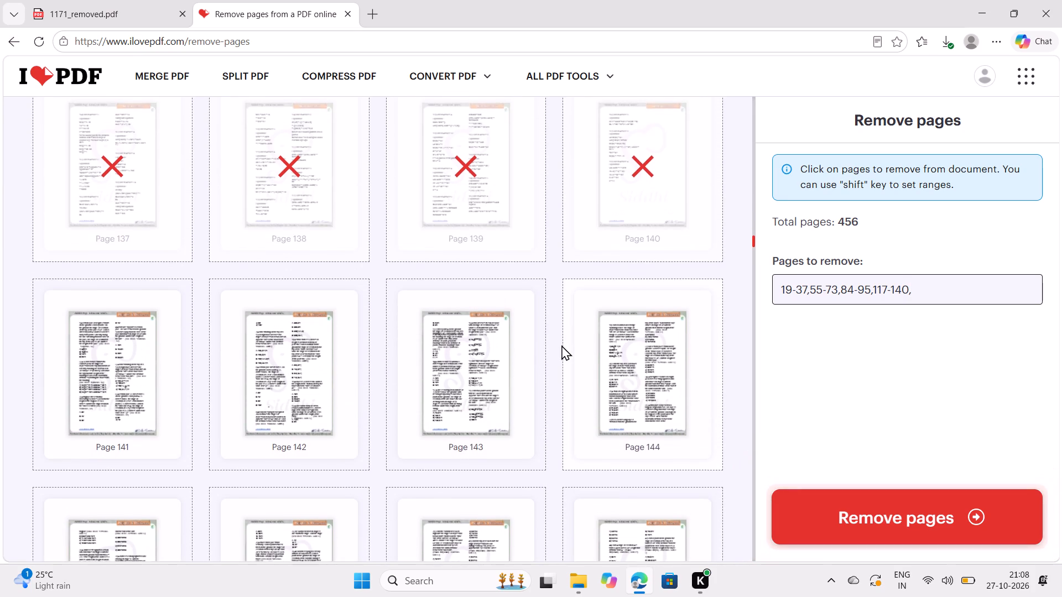
scroll(561, 345, up, 1)
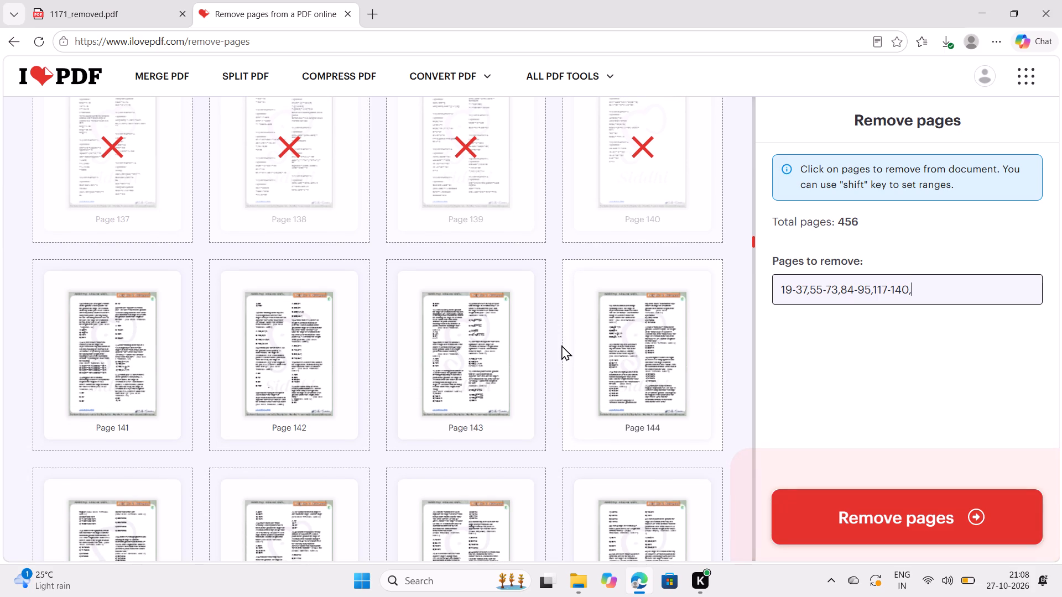
Append the range 151-161 to the pages to remove, checking that it starts at the Solutions heading page.
text(151-)
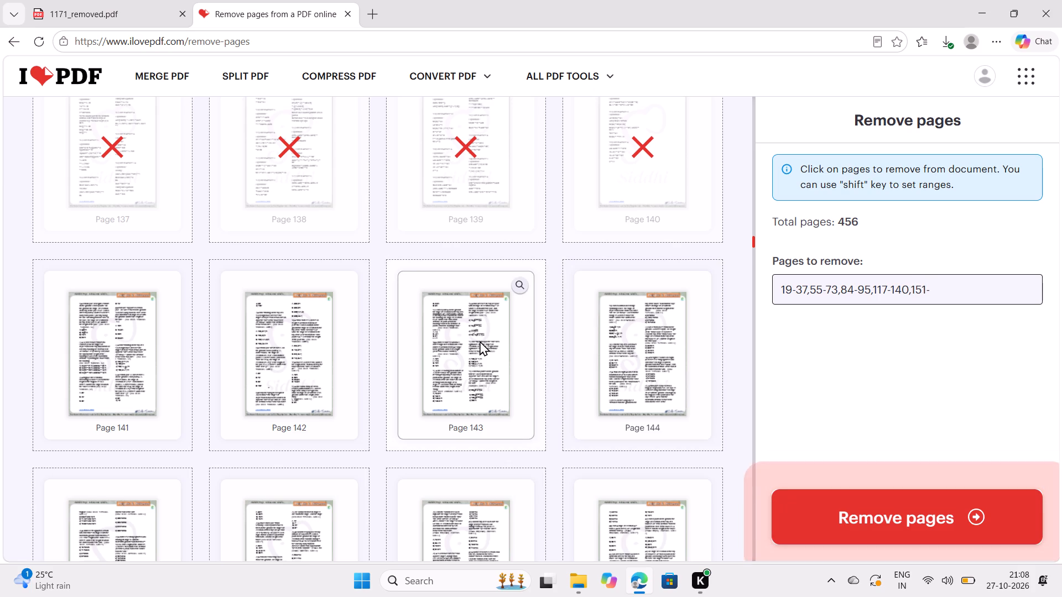
scroll(468, 342, down, 6)
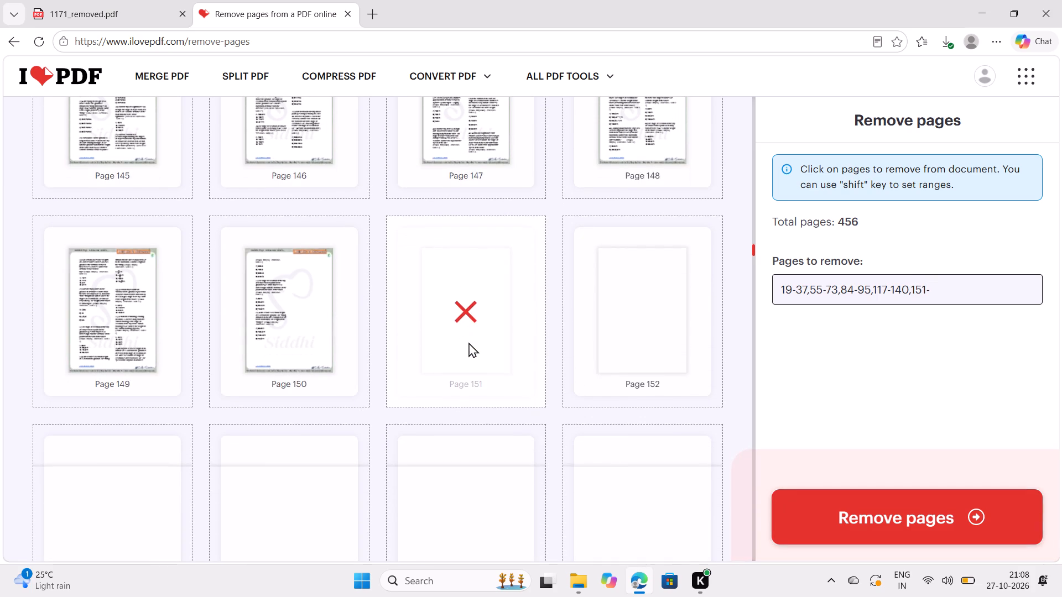
scroll(468, 342, down, 1)
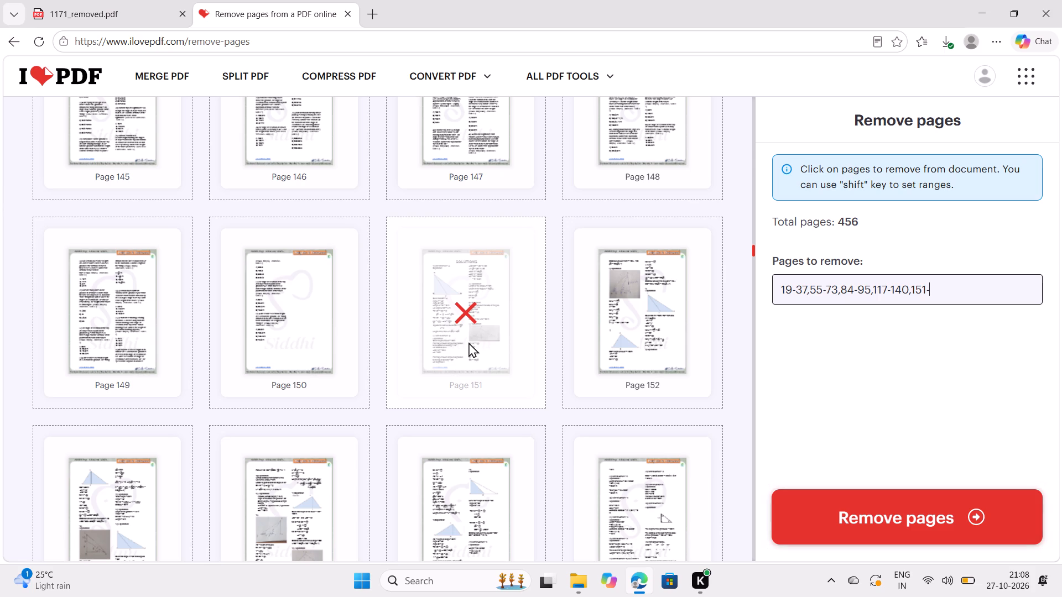
text(151)
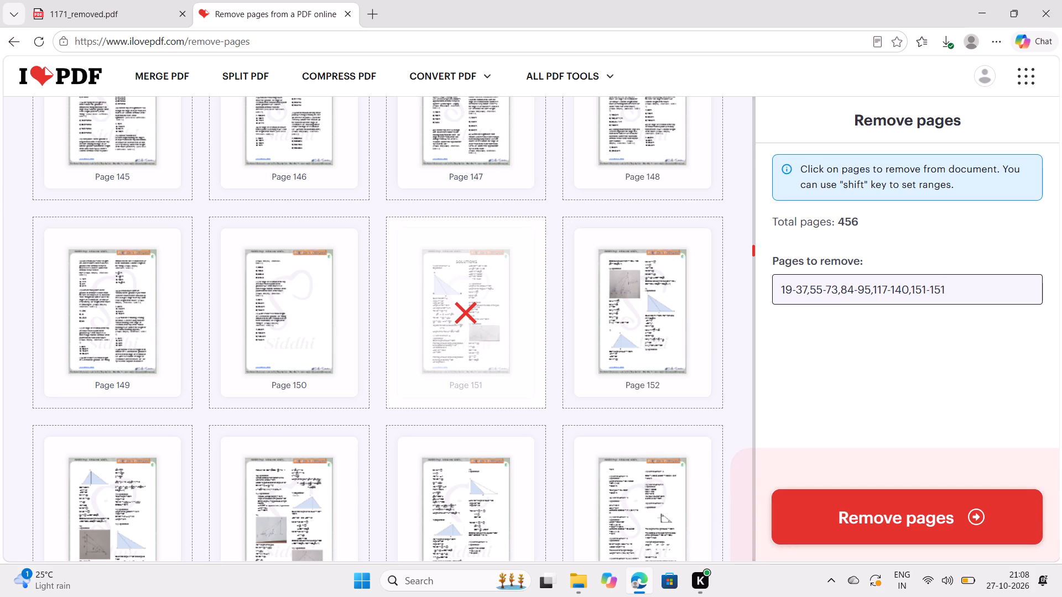
key(BackSpace)
key(BackSpace)
text(61)
key(comma)
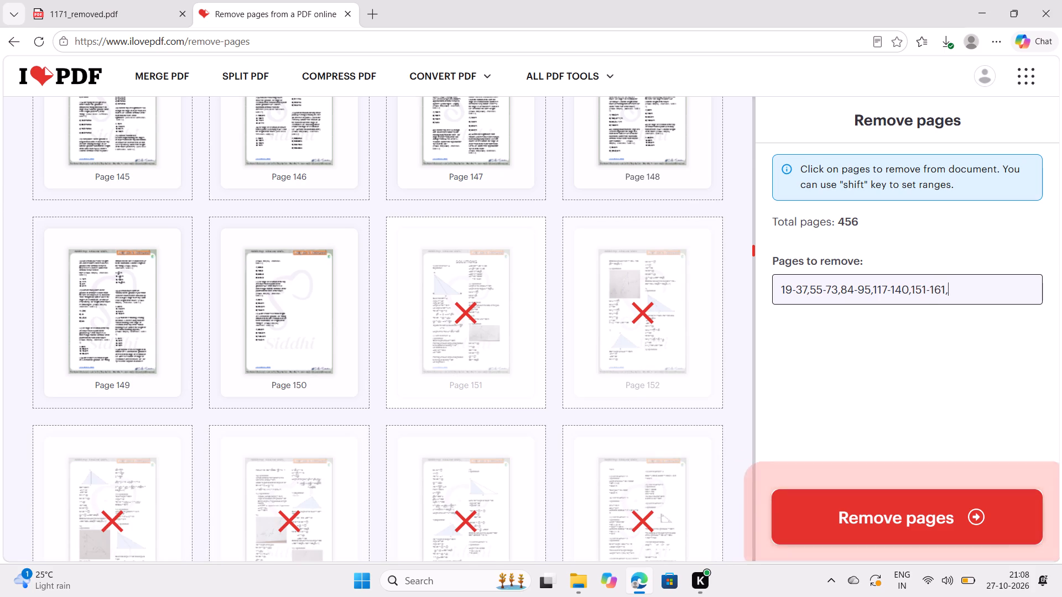
Check the page following the marked range 151-161 and append the solution range 211-259 to the pages to remove.
scroll(235, 263, down, 3)
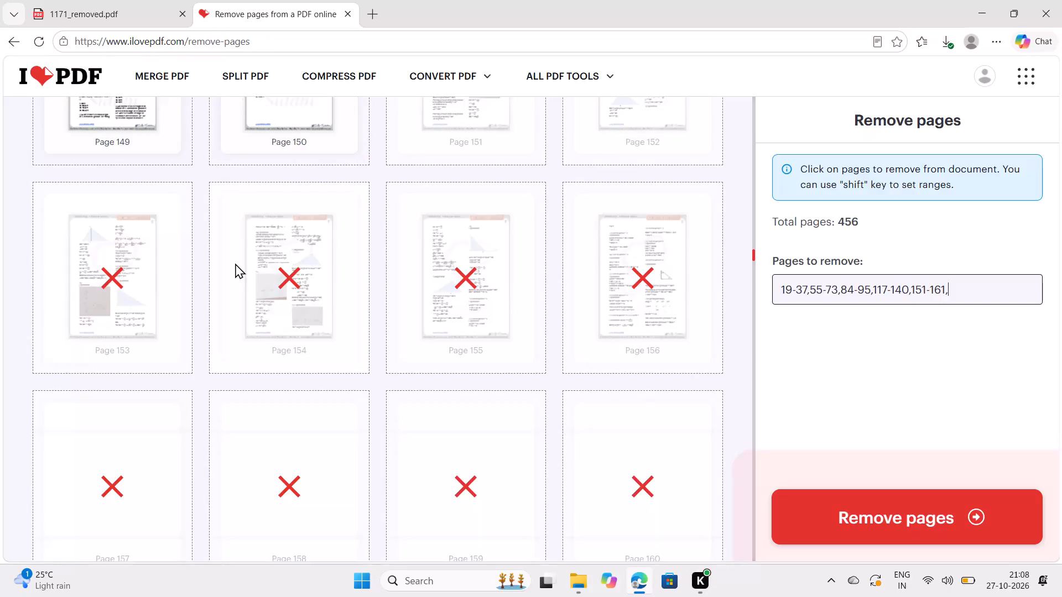
scroll(235, 263, down, 7)
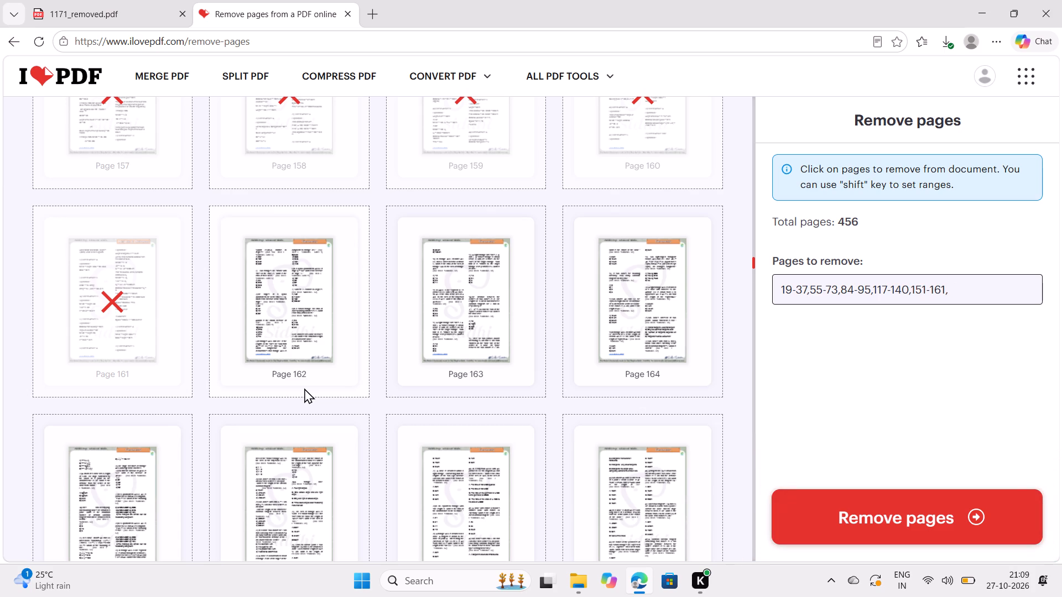
text(211)
key(minus)
scroll(179, 369, down, 10)
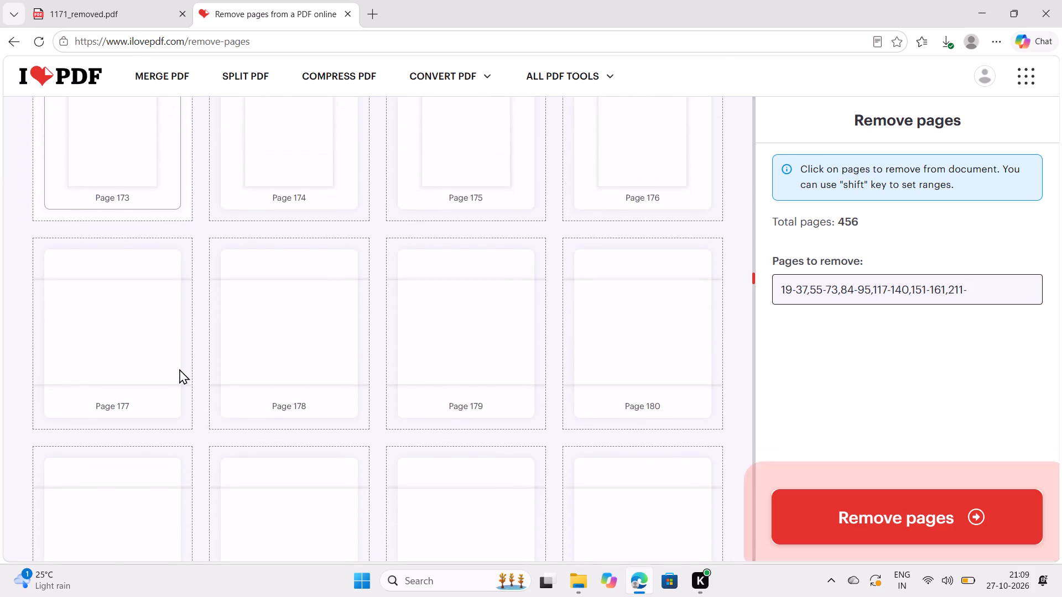
scroll(179, 369, down, 6)
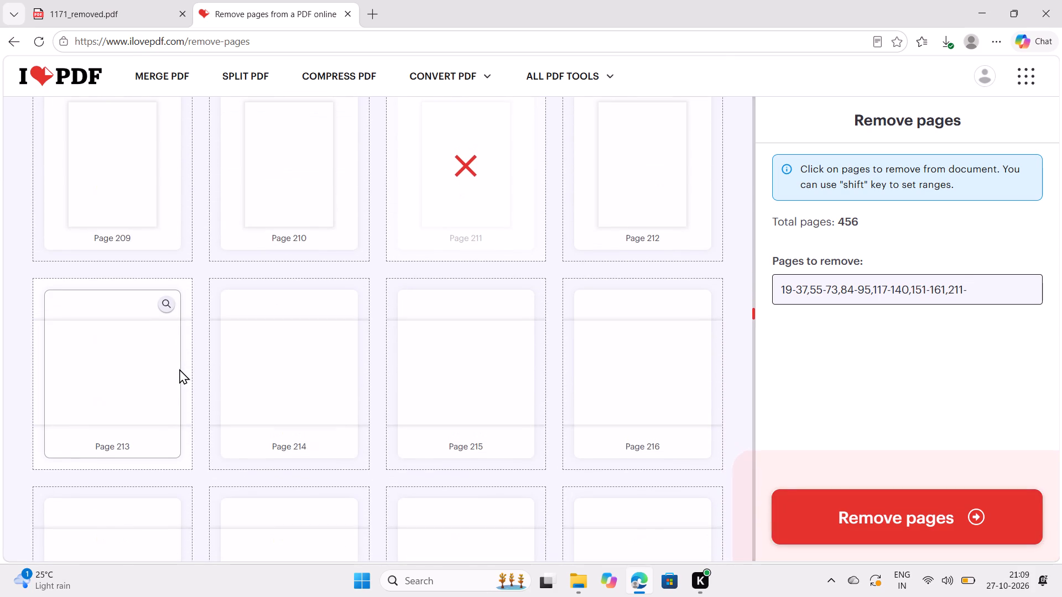
scroll(179, 369, down, 1)
scroll(393, 280, up, 2)
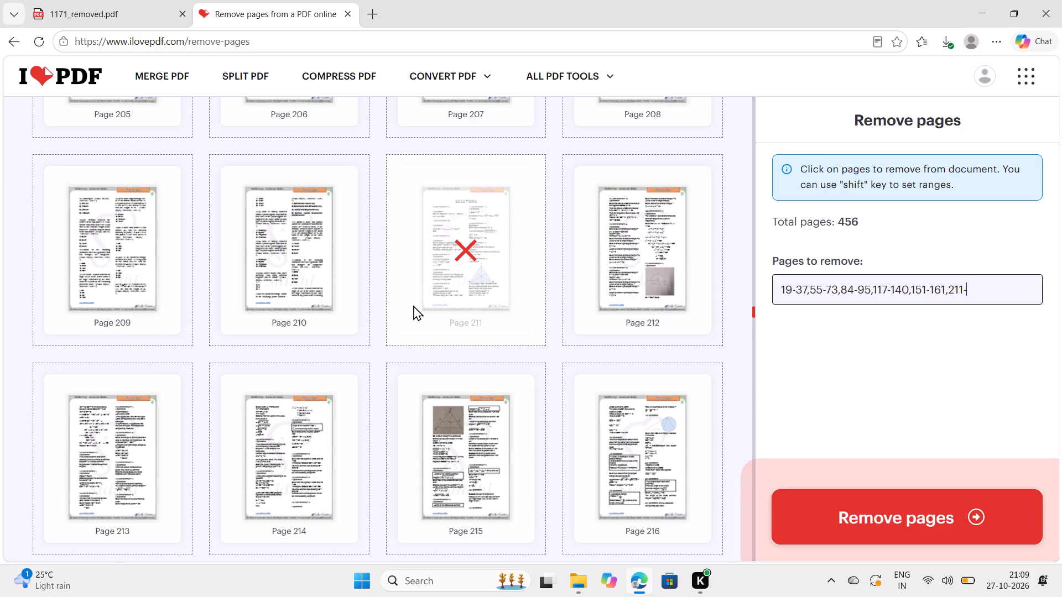
text(259)
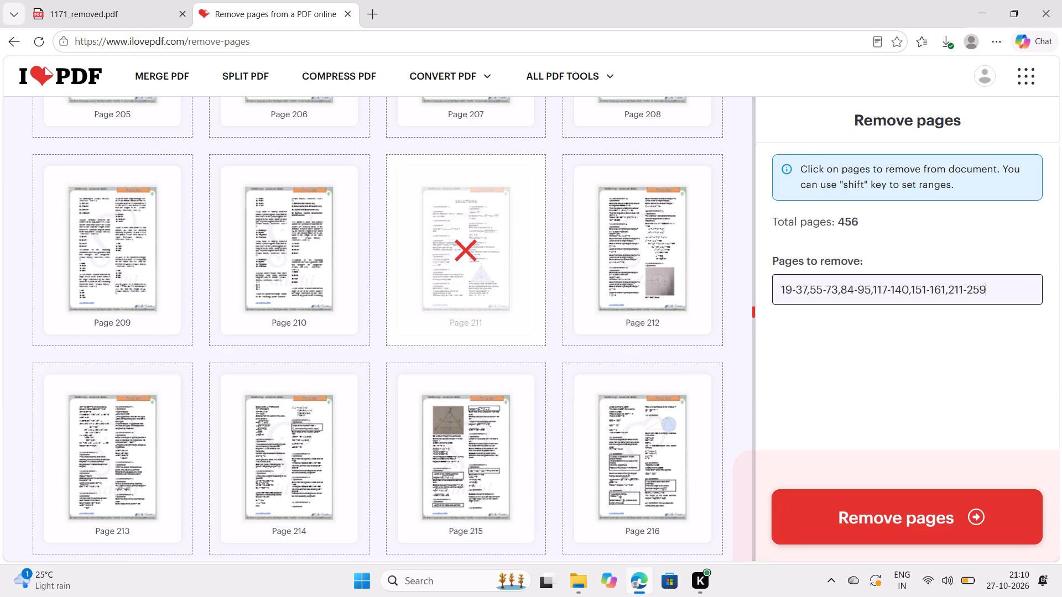
key(comma)
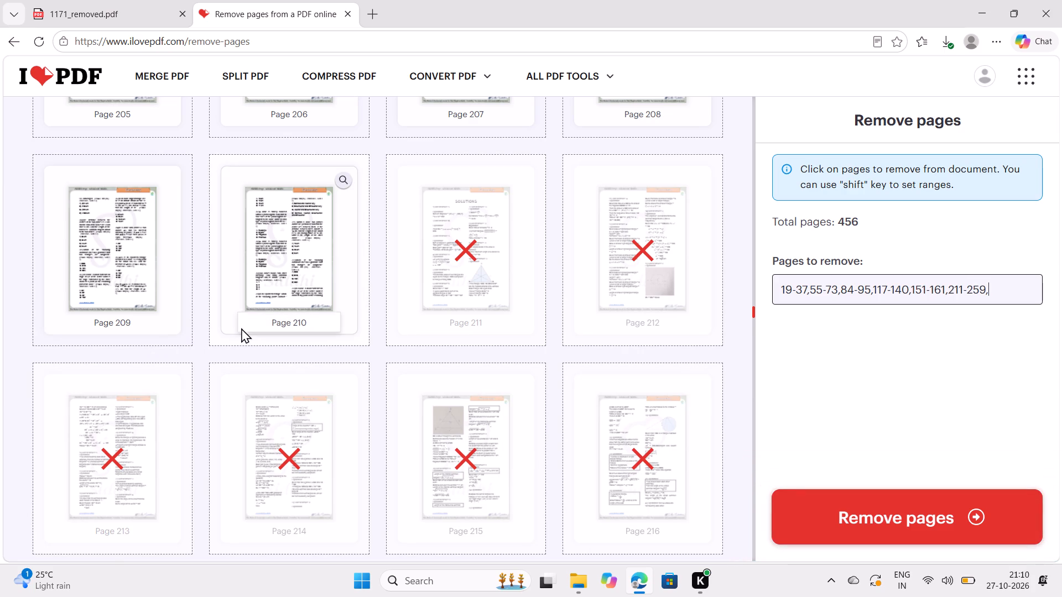
Check the page following the marked range 211-259 and append the solution range 271-283 to the pages to remove.
scroll(242, 328, down, 2)
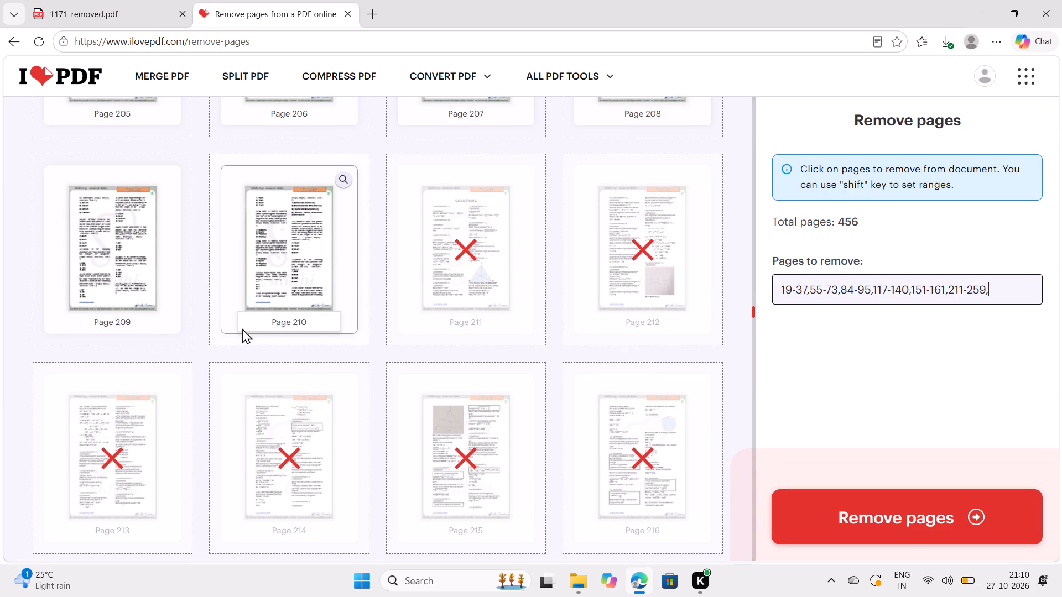
scroll(242, 328, down, 13)
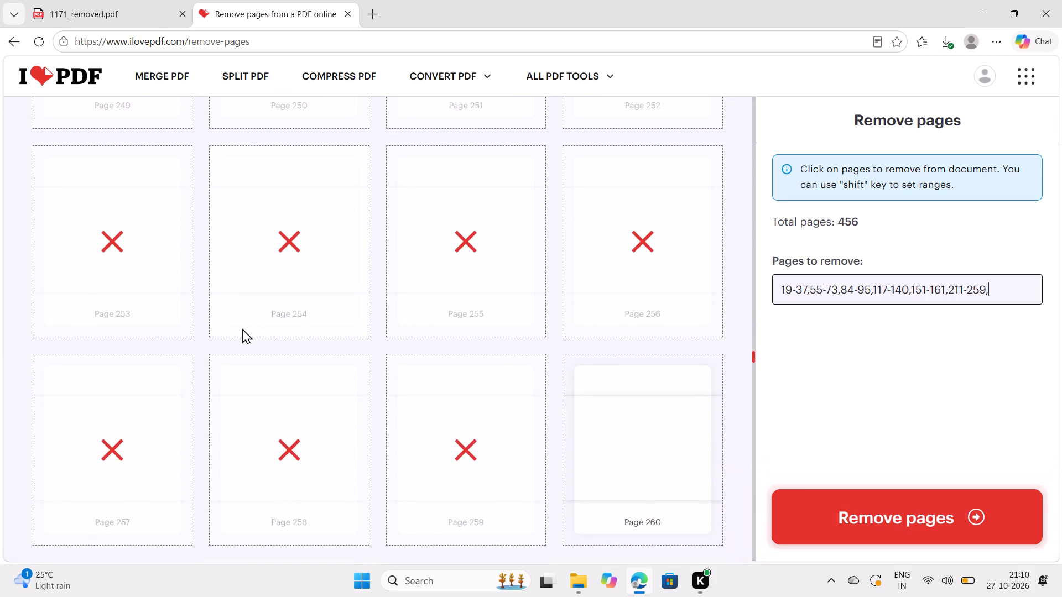
scroll(242, 328, down, 4)
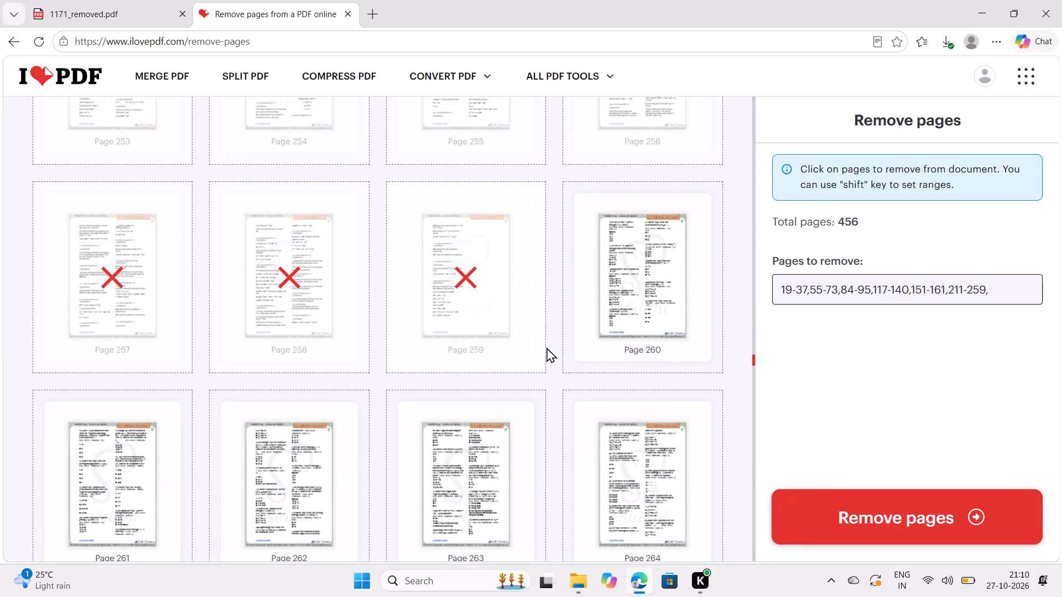
scroll(552, 355, down, 1)
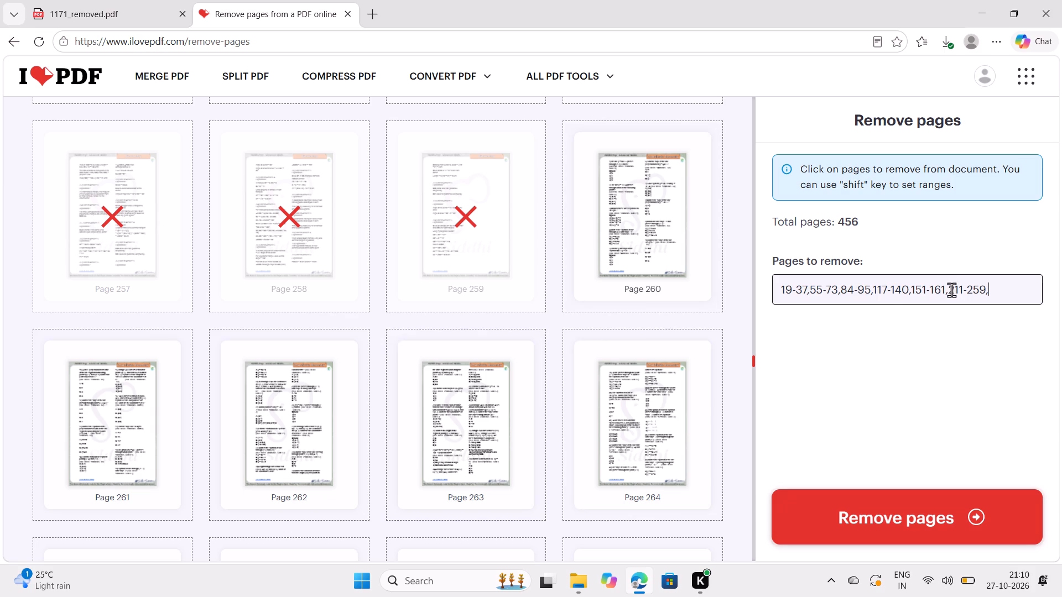
key(2)
text(71-)
scroll(771, 276, down, 3)
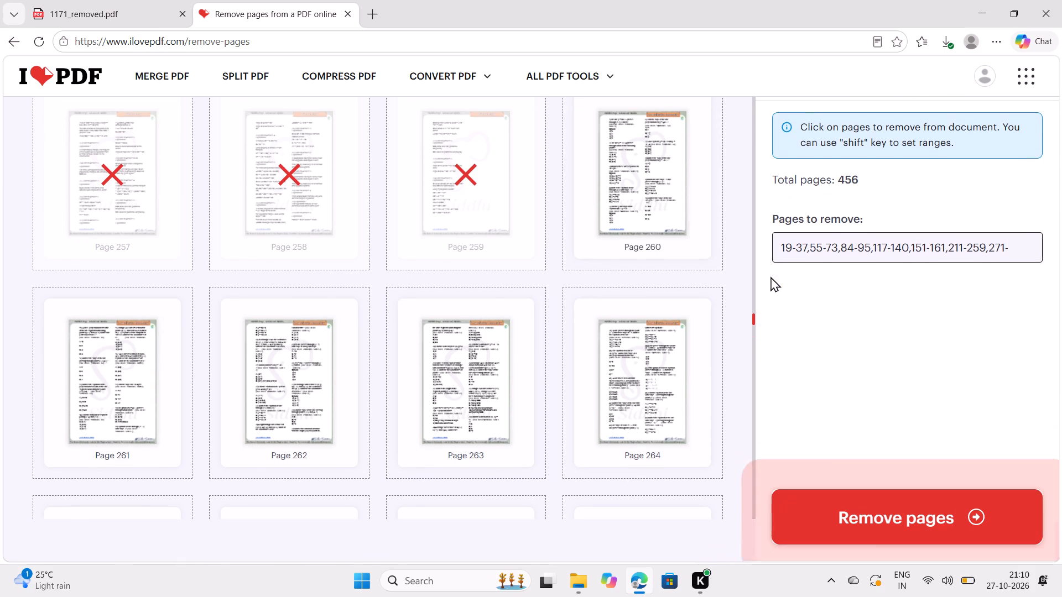
scroll(617, 357, down, 6)
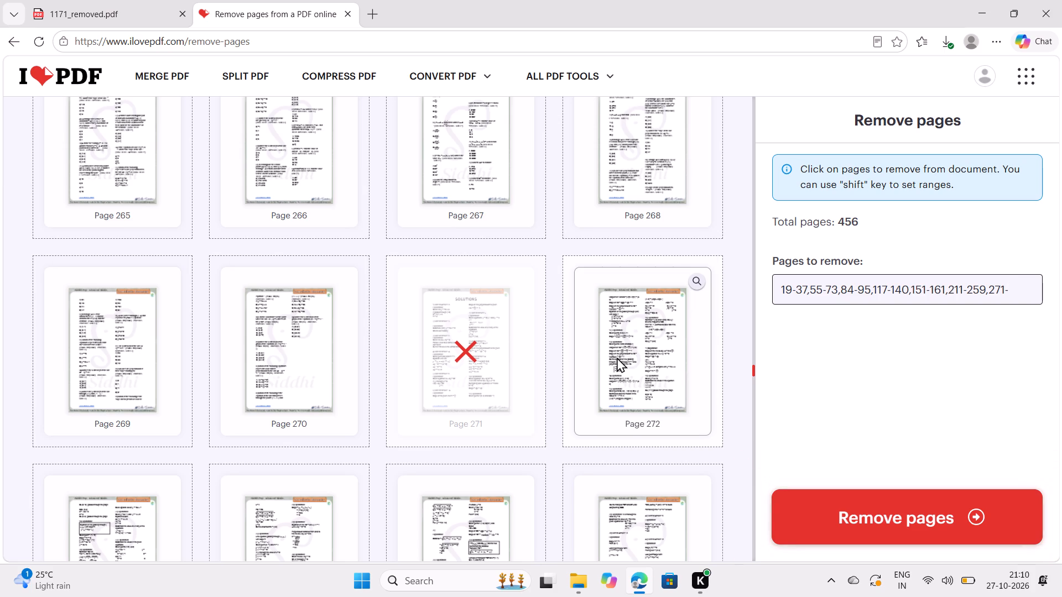
text(28)
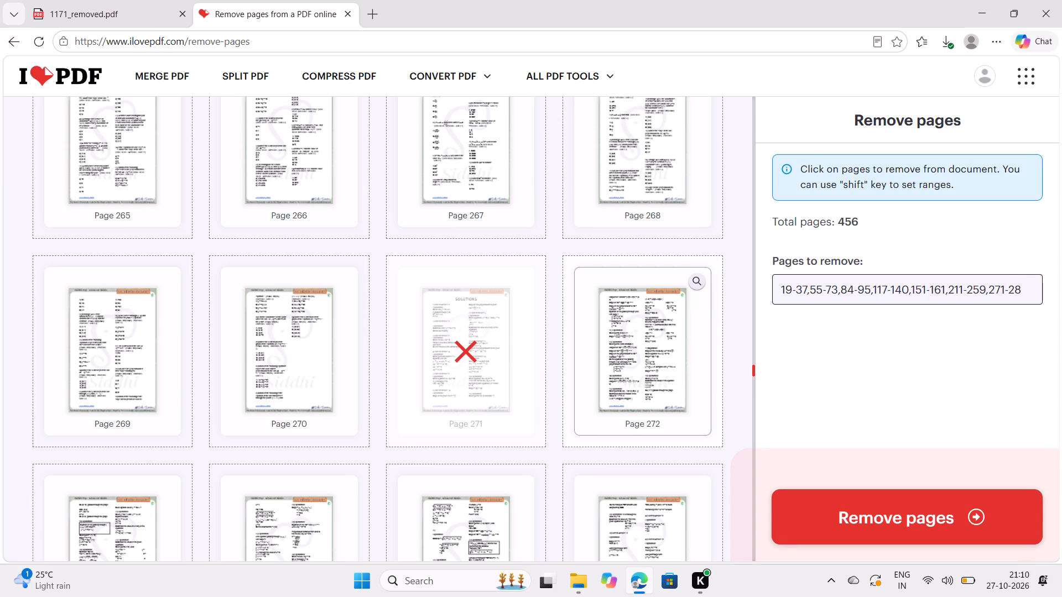
text(3,)
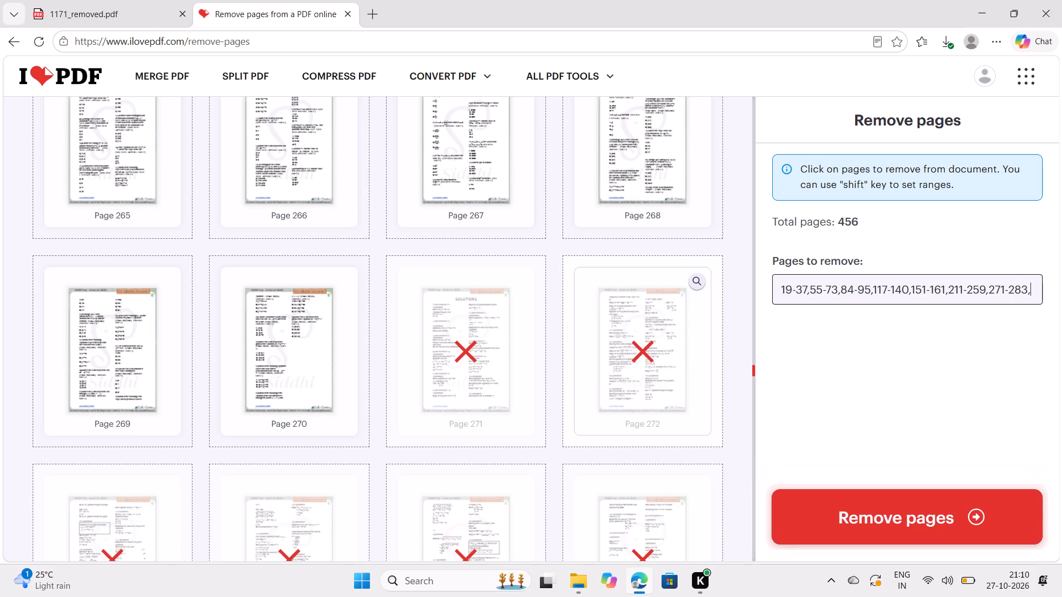
Check the pages following the marked range 271-283 and append the solution range 289-292 to the pages to remove.
scroll(400, 275, down, 9)
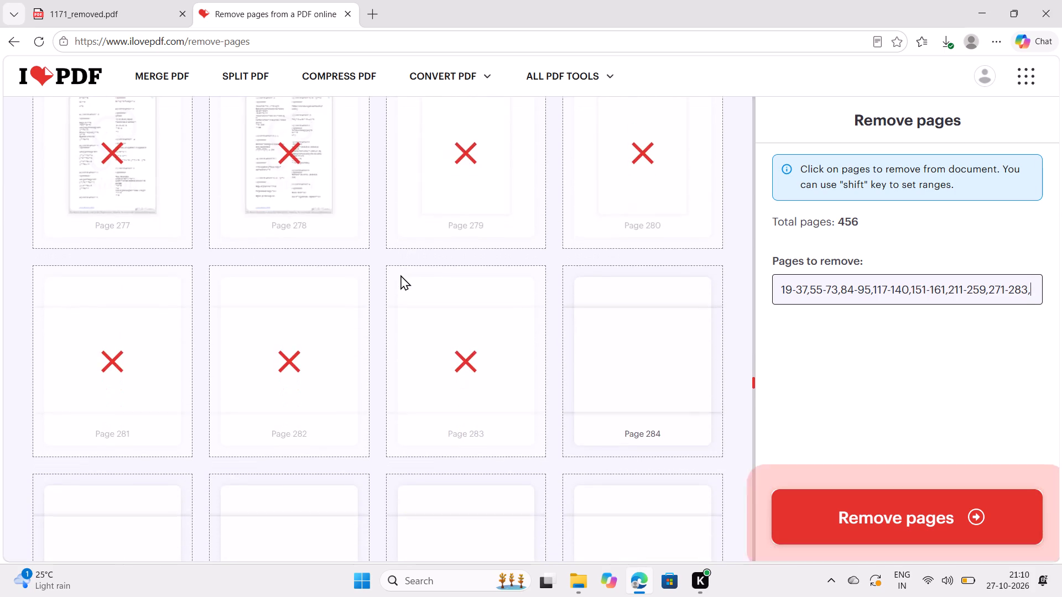
scroll(400, 275, down, 1)
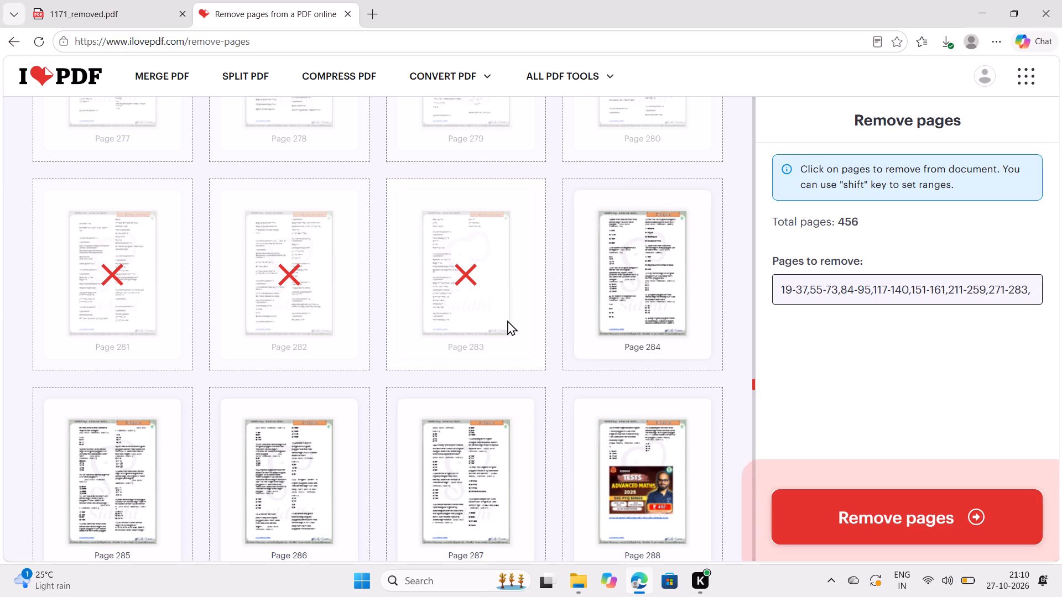
scroll(518, 378, down, 1)
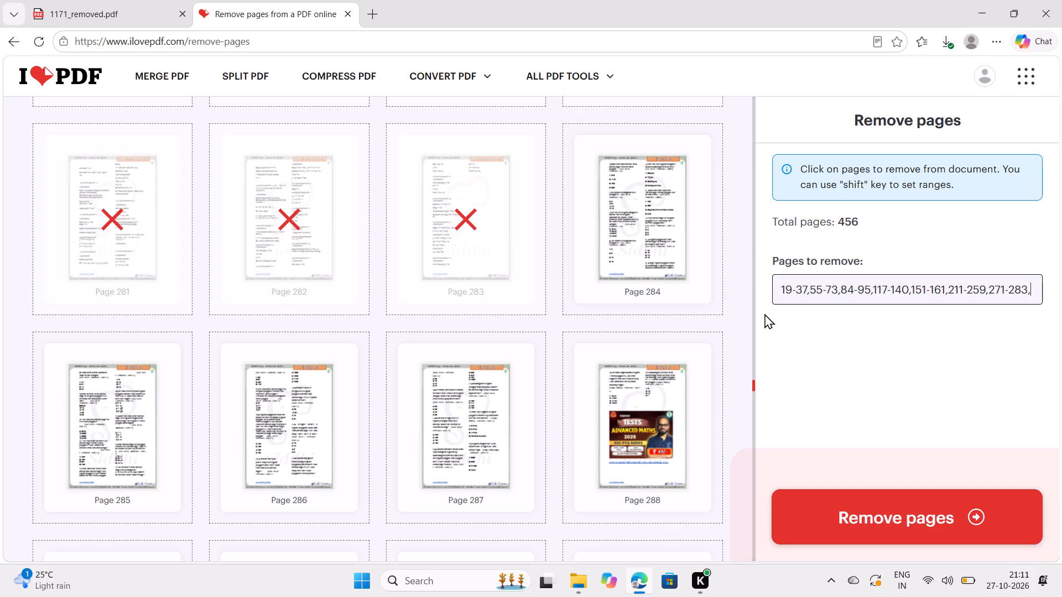
text(289)
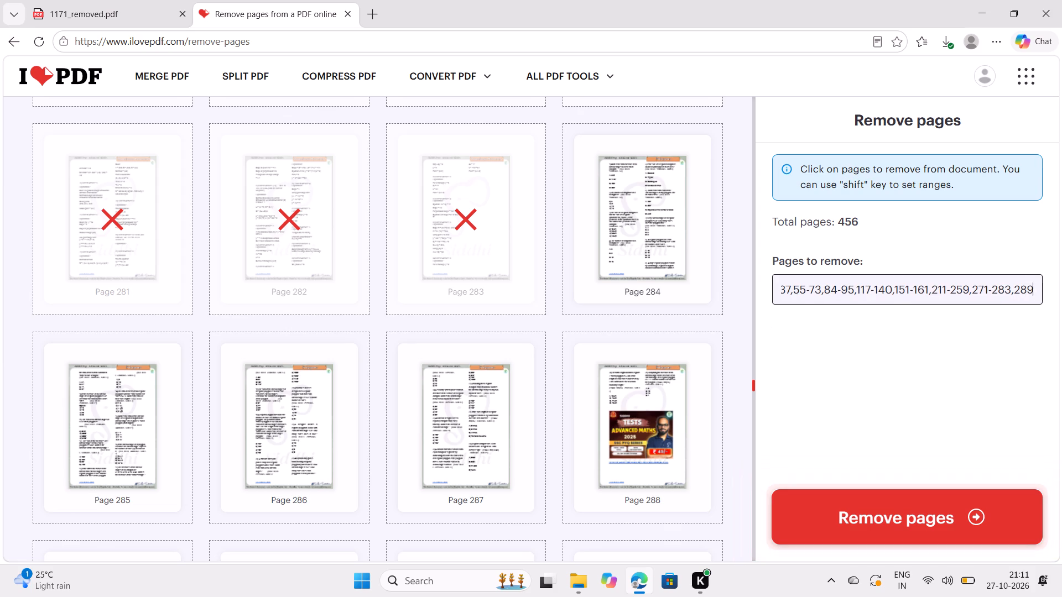
key(minus)
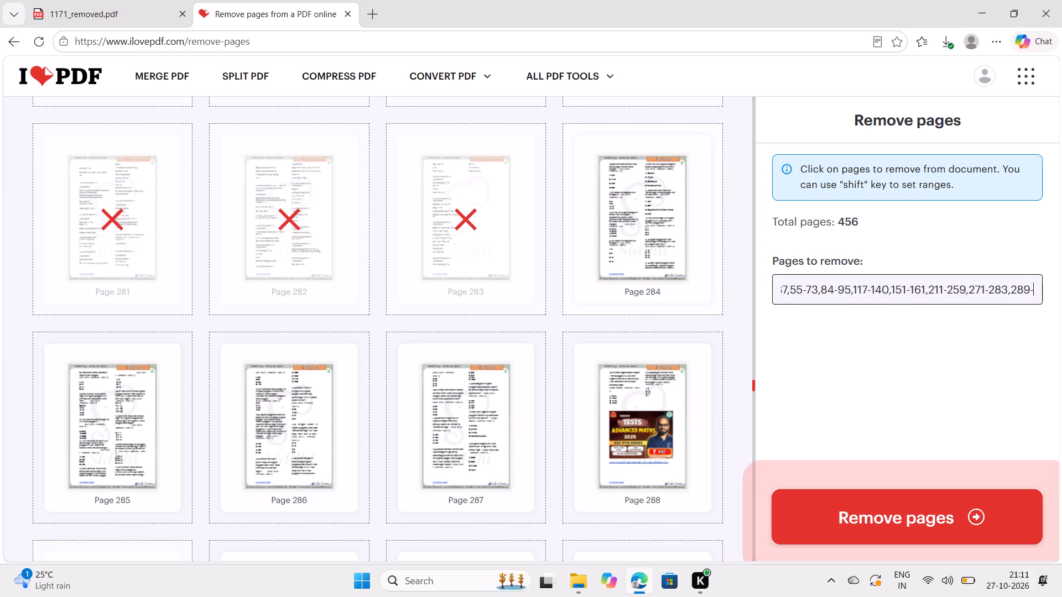
scroll(532, 304, down, 4)
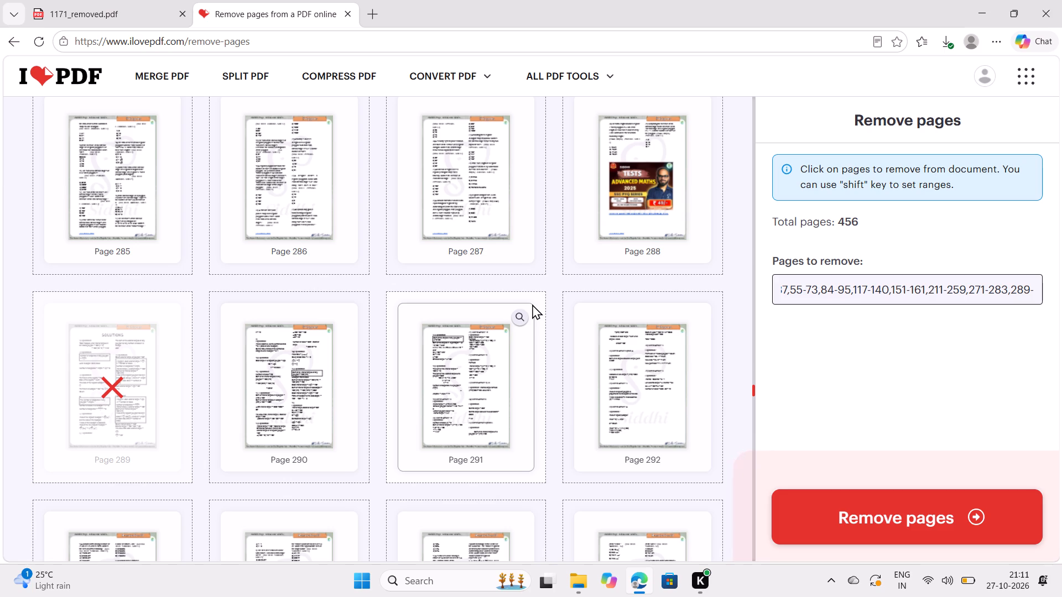
text(29)
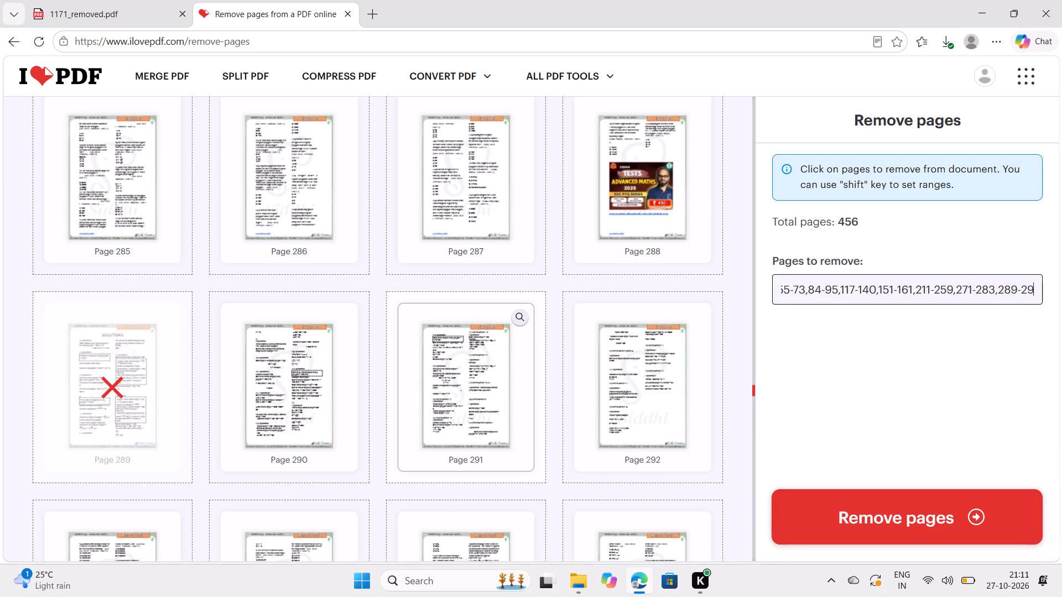
key(2)
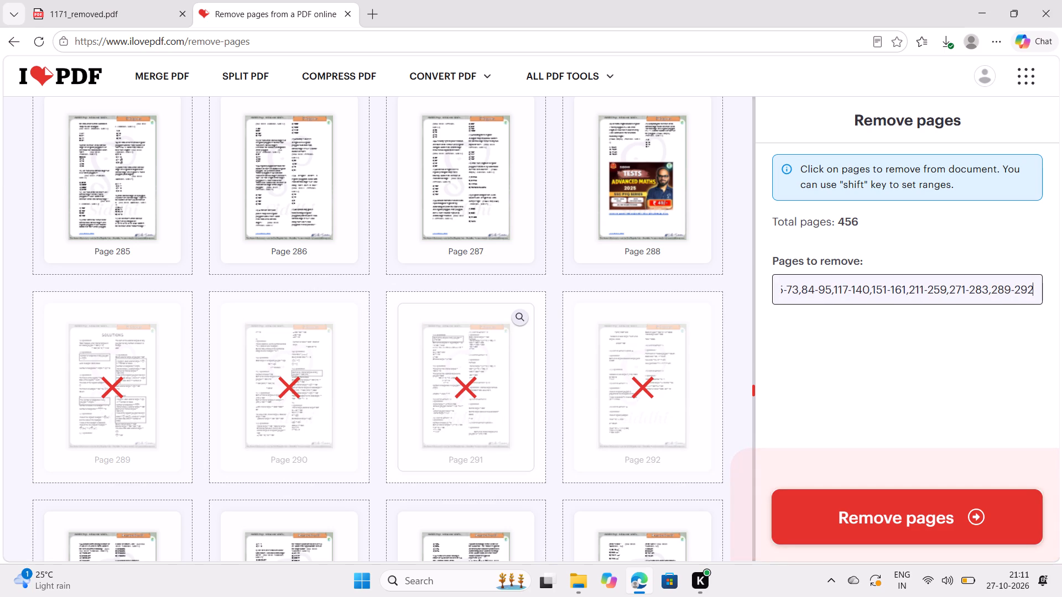
key(comma)
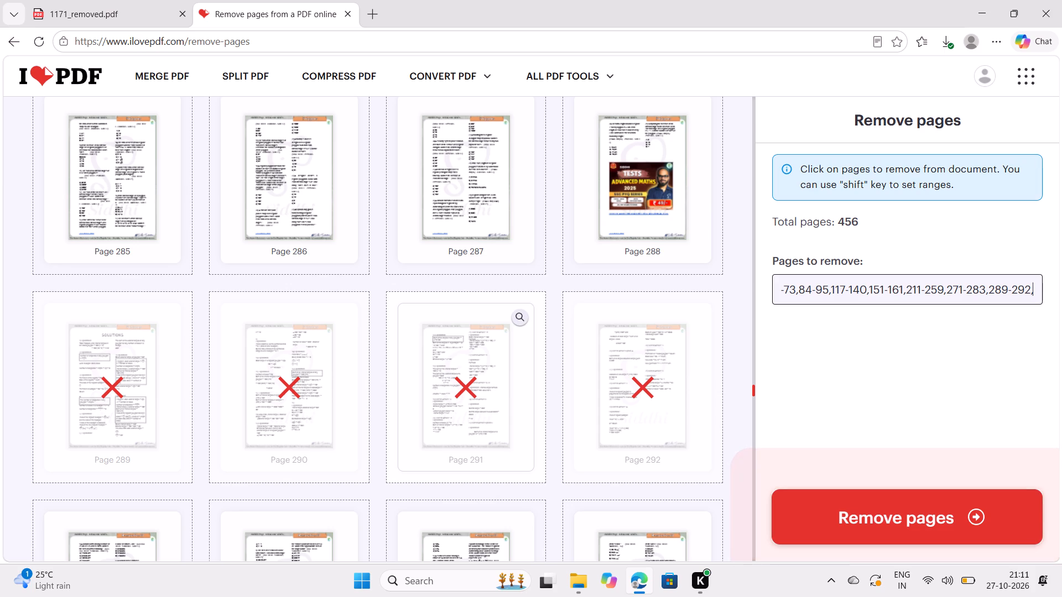
Append the solution range 319-348 to the pages to remove, checking that it starts at the Solutions heading page.
text(319)
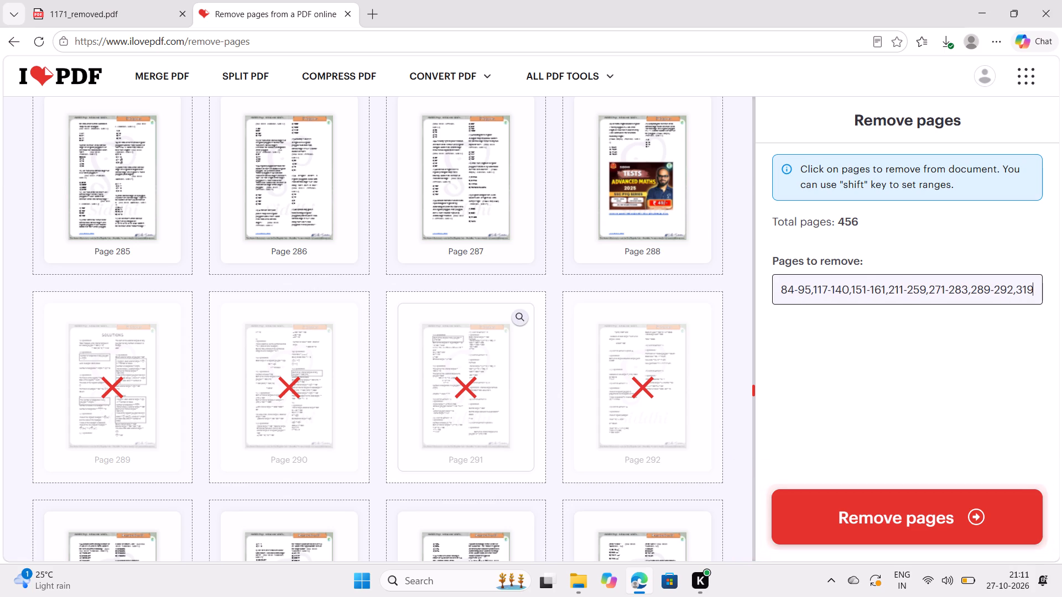
key(comma)
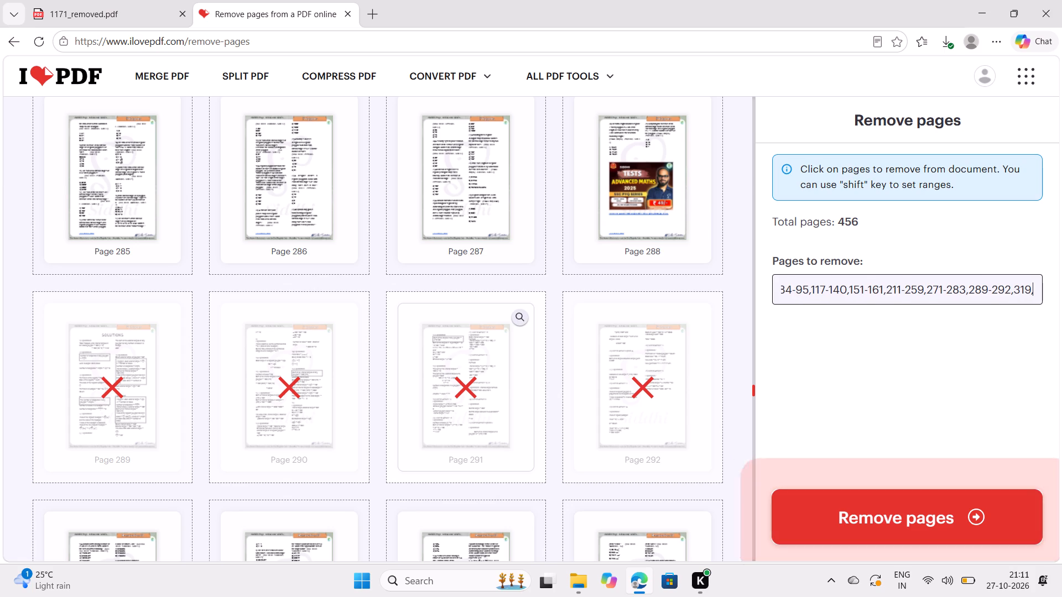
key(BackSpace)
key(minus)
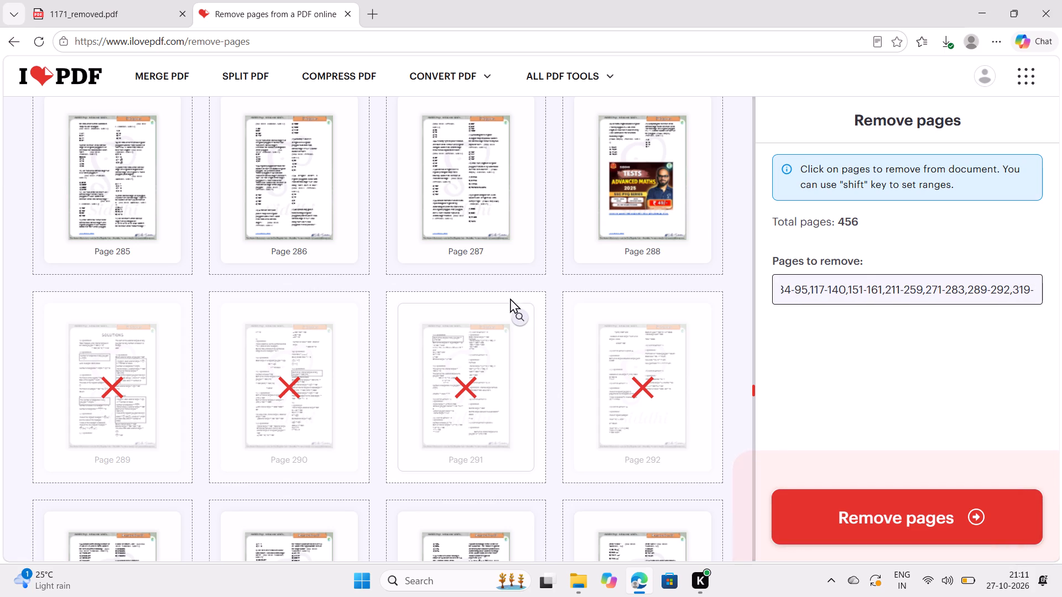
scroll(339, 305, down, 10)
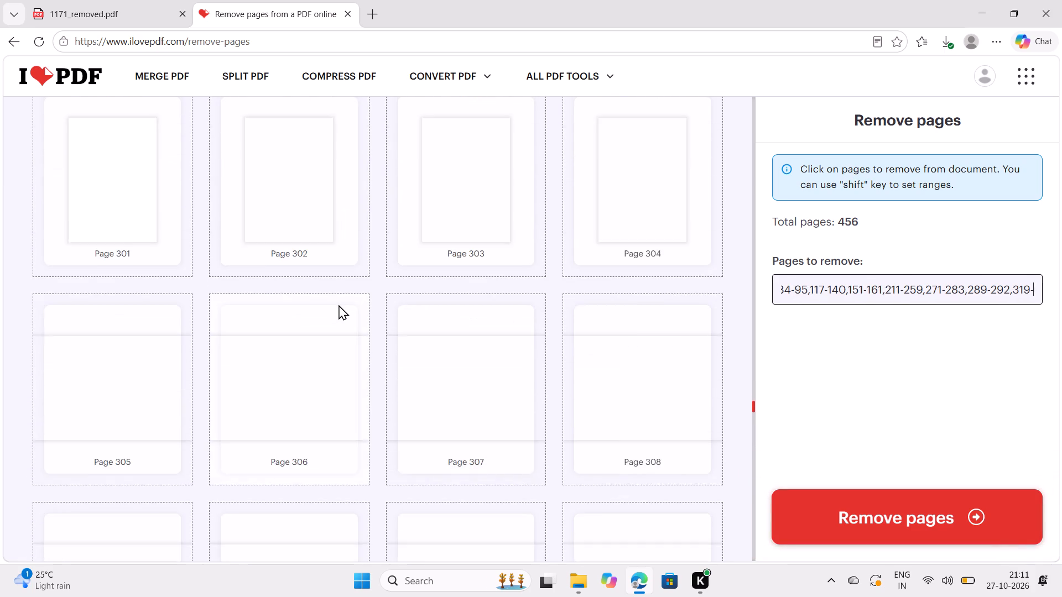
scroll(339, 305, down, 3)
scroll(438, 330, down, 2)
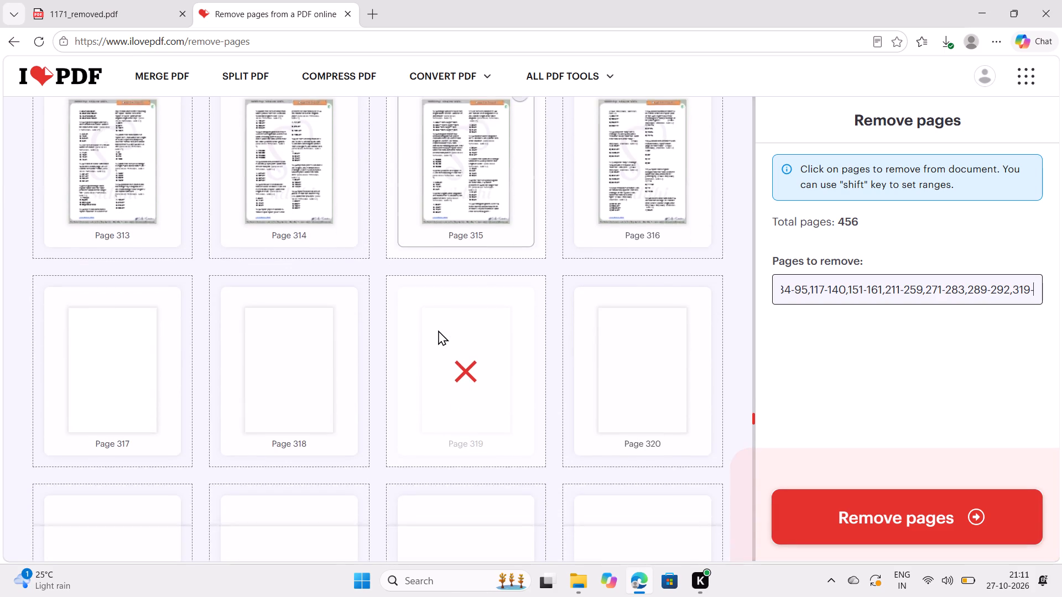
scroll(438, 330, down, 4)
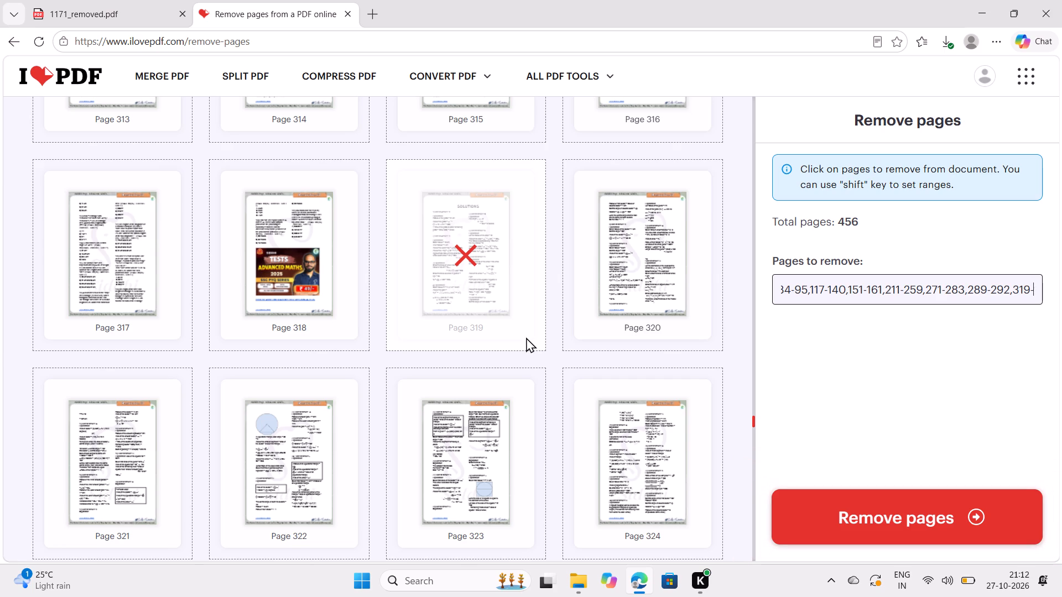
text(348)
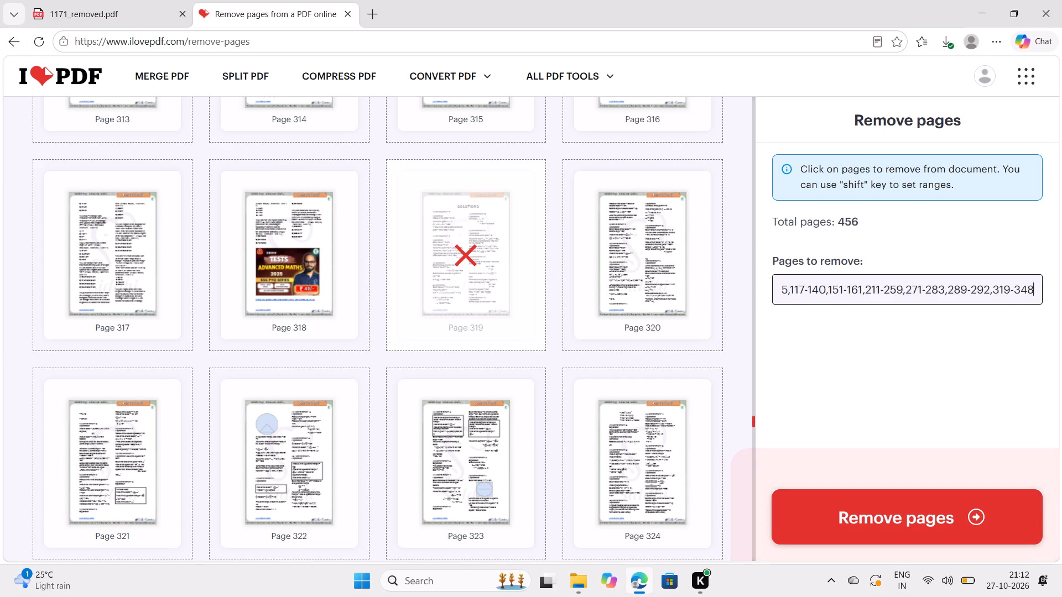
key(comma)
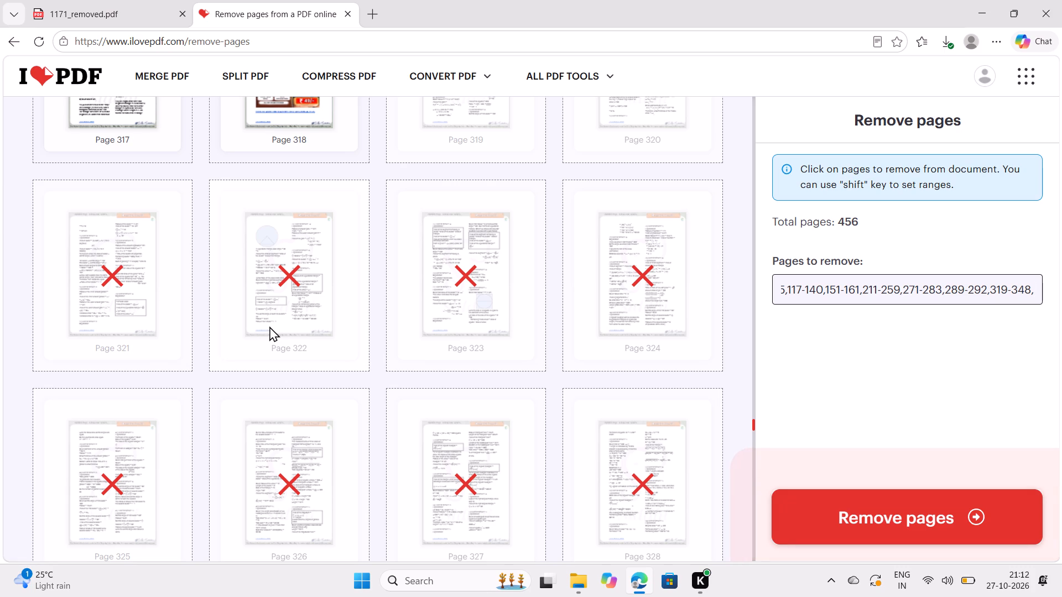
Append the start of the next solution range, page 397, to the pages to remove.
text(39)
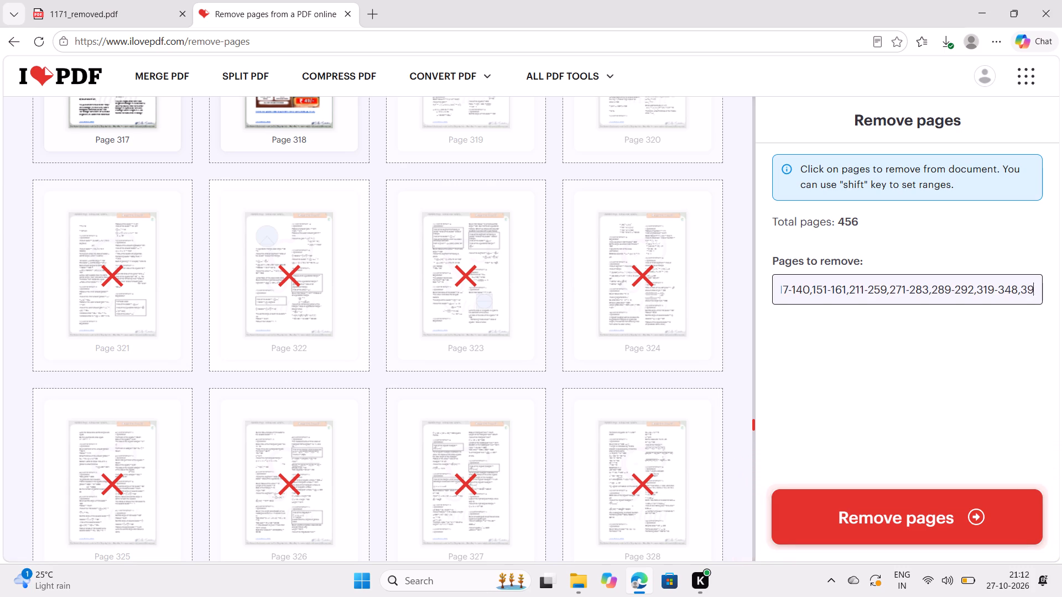
key(7)
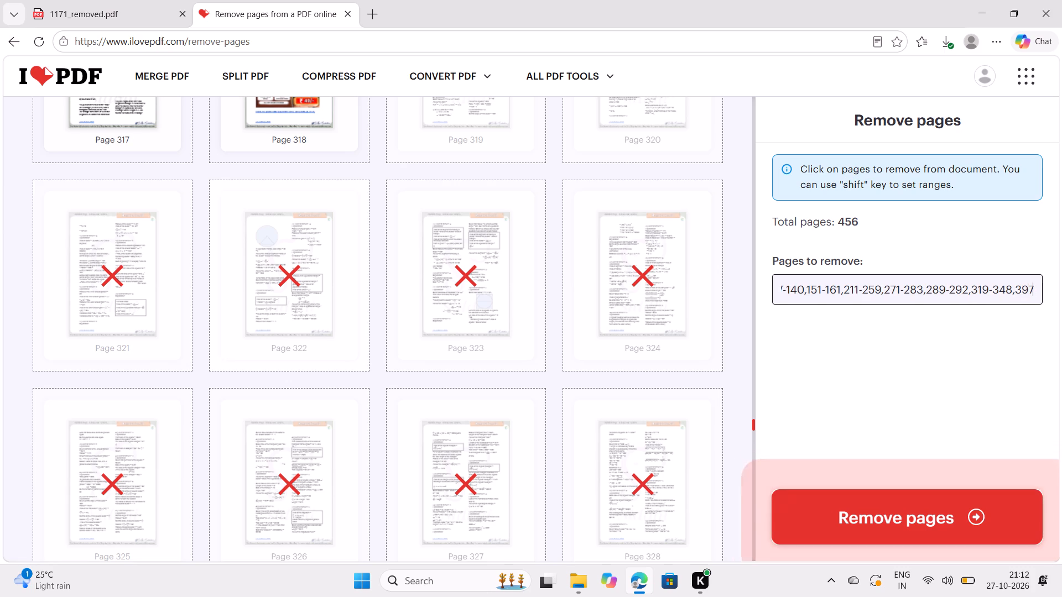
key(minus)
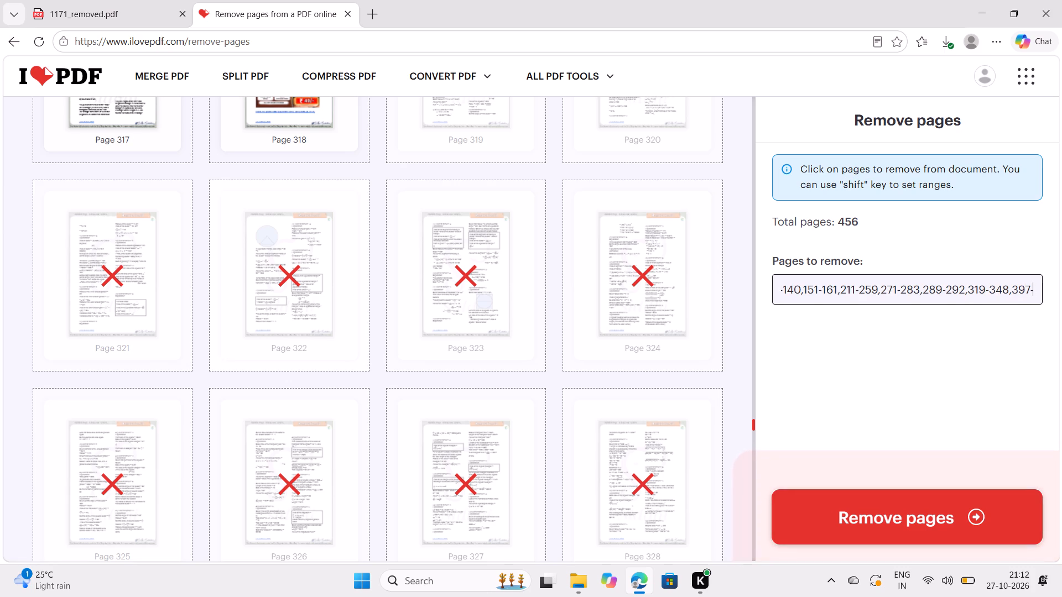
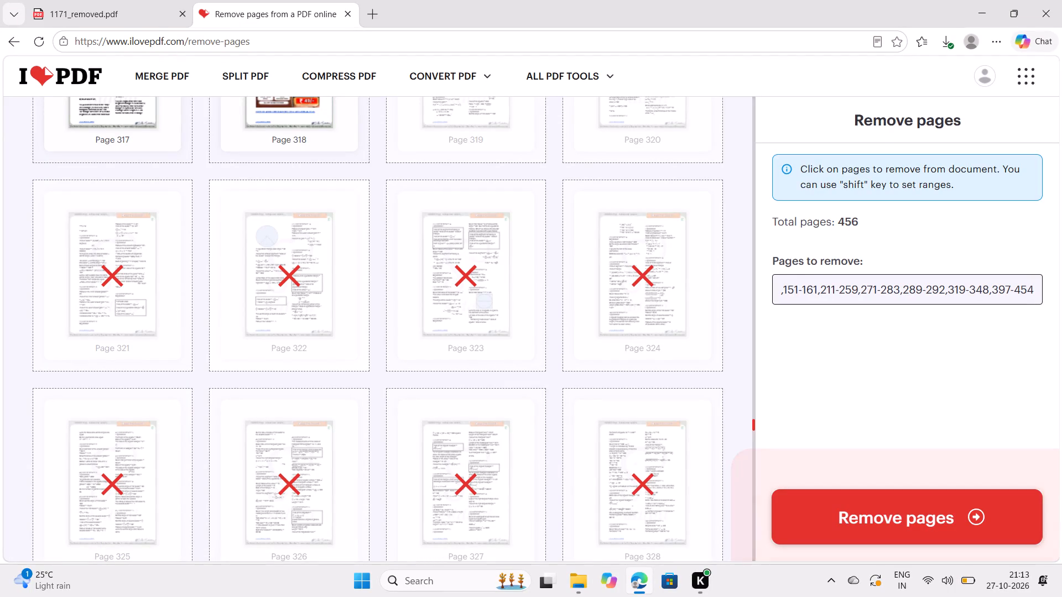
Check the pages up to the end of the document after the range 397-454 and mark page 456 for removal.
key(comma)
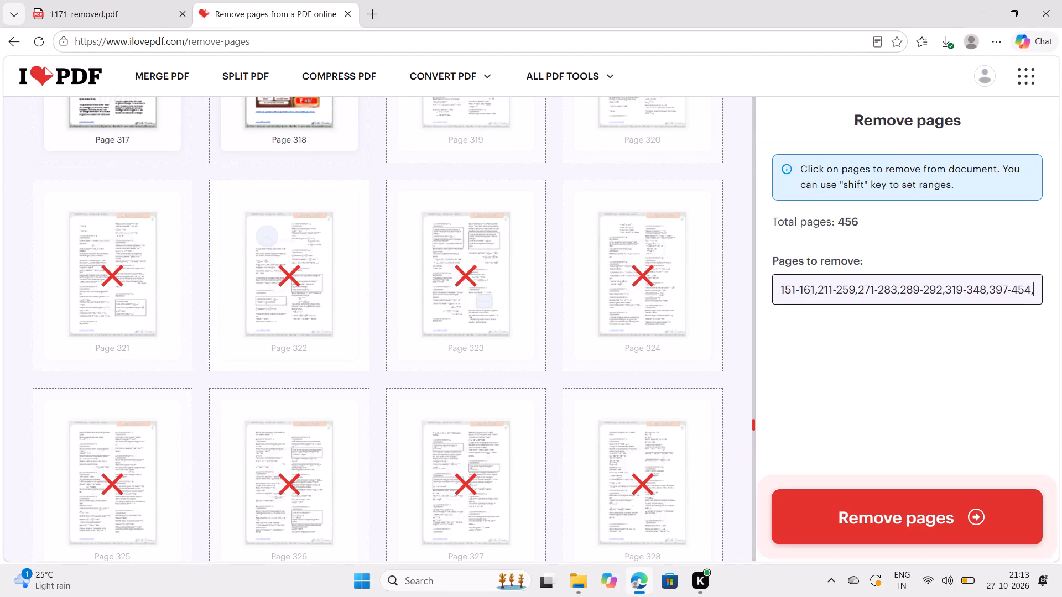
scroll(96, 304, down, 4)
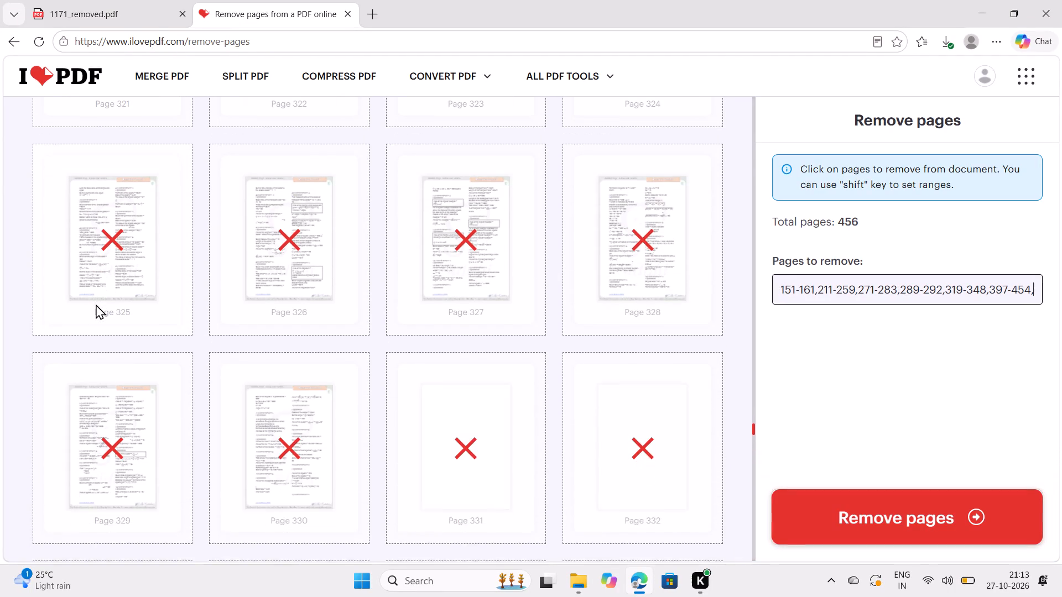
scroll(96, 304, down, 2)
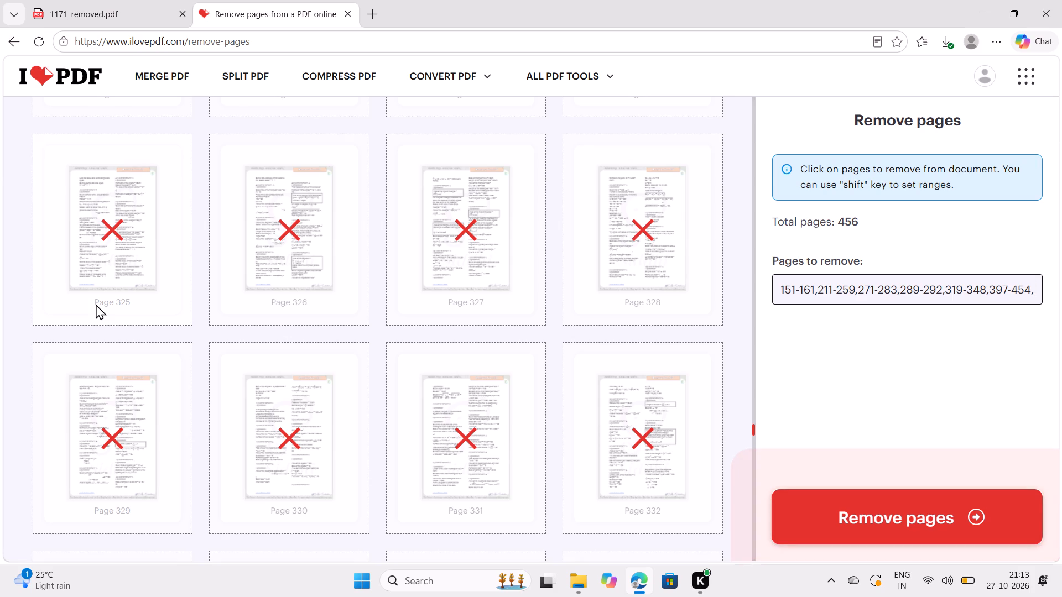
scroll(96, 304, down, 14)
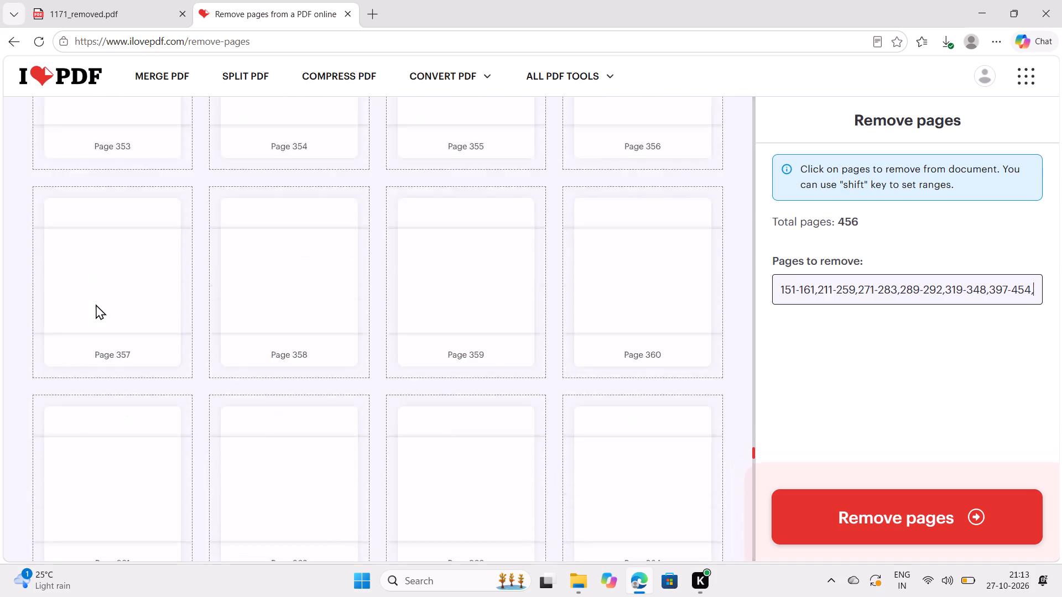
scroll(96, 304, down, 10)
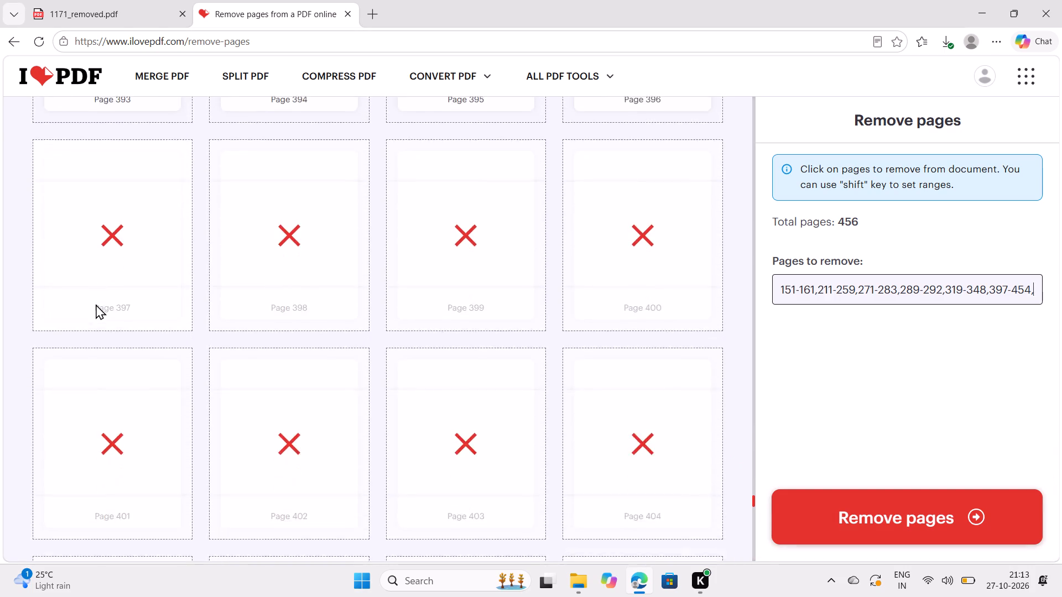
scroll(96, 304, down, 19)
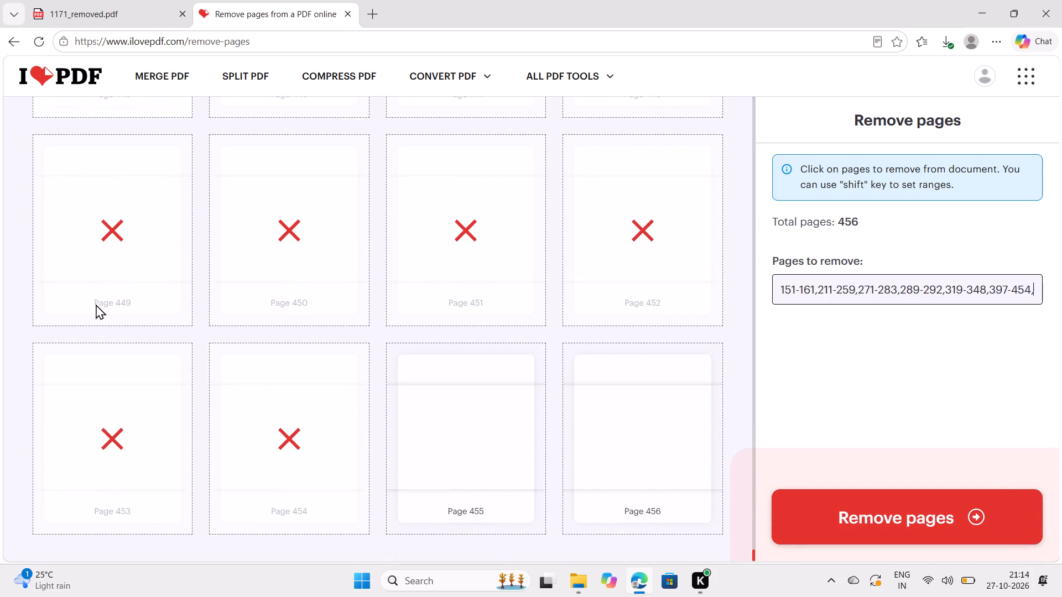
click(730, 423)
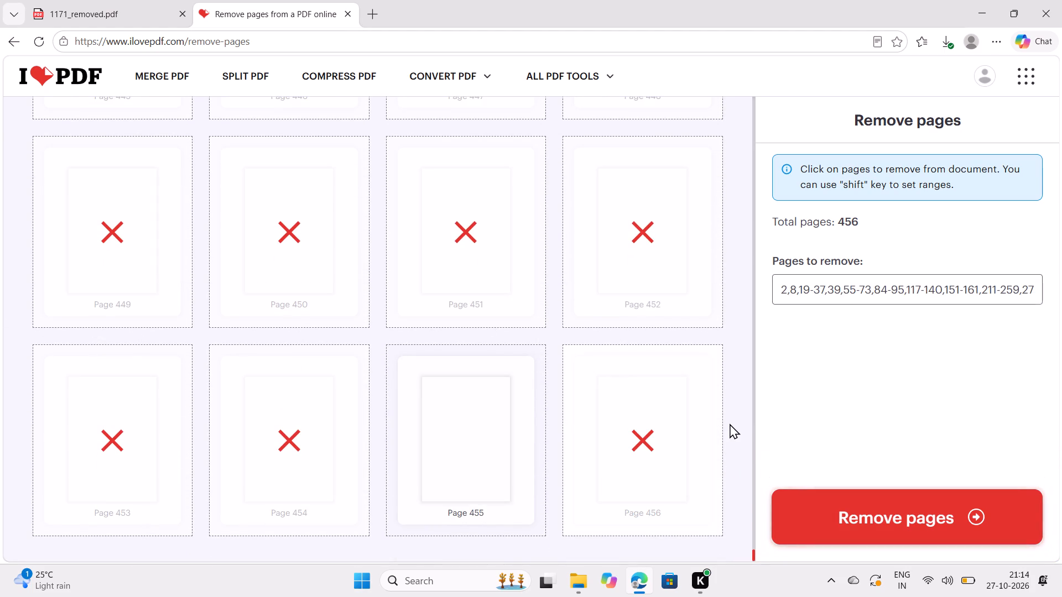
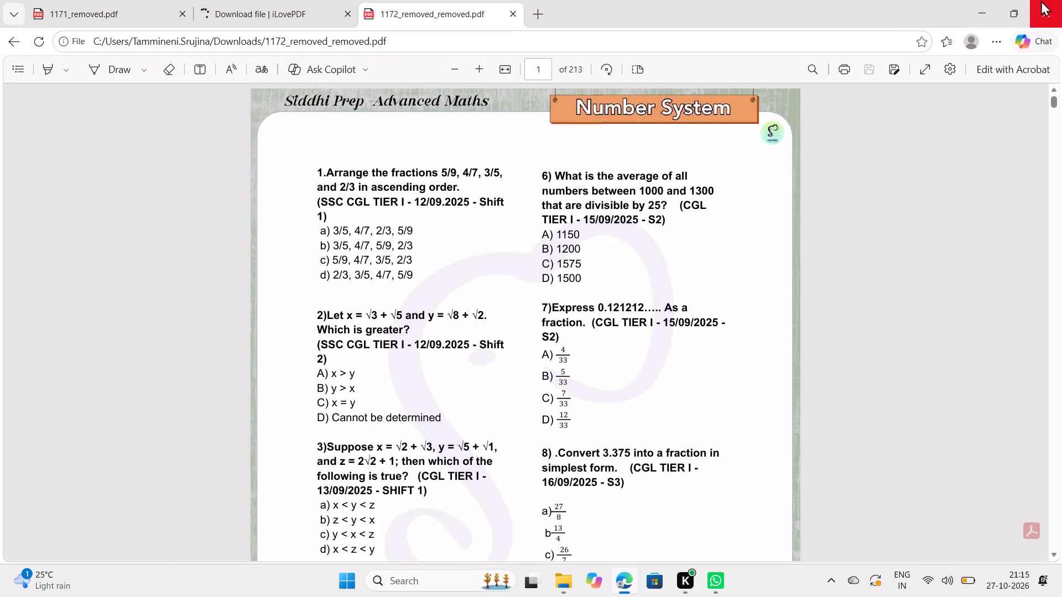
scroll(632, 347, down, 10)
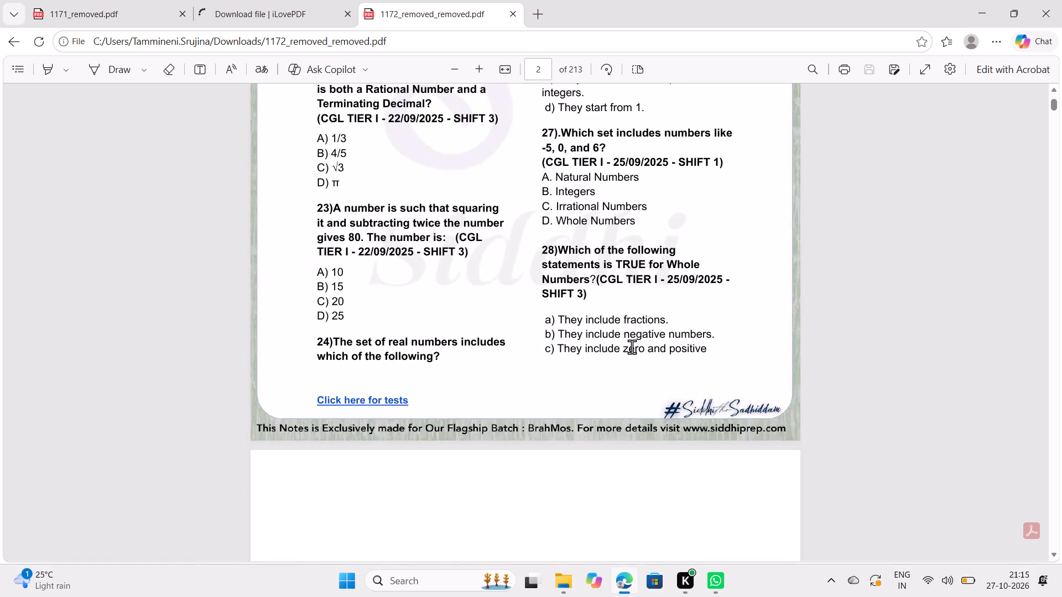
scroll(632, 347, down, 13)
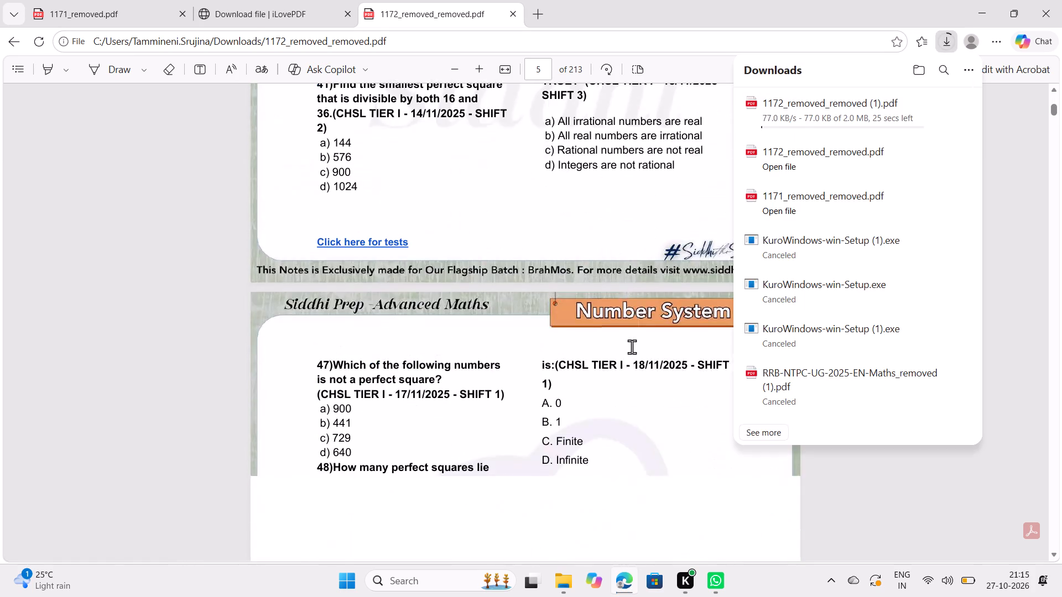
scroll(632, 347, down, 5)
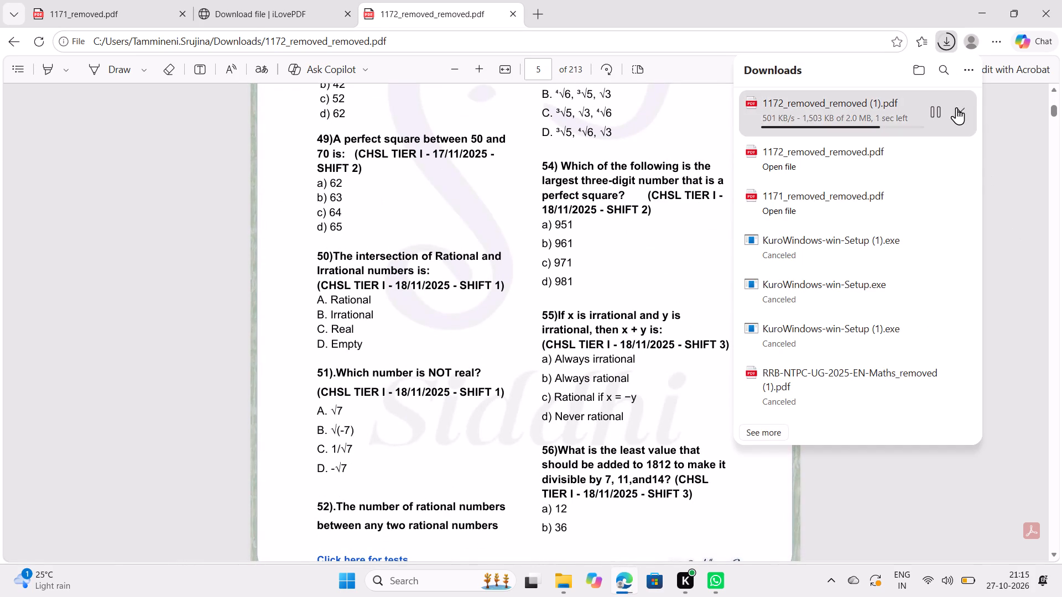
Cancel the duplicate download of 1172_removed_removed (1).pdf.
click(958, 109)
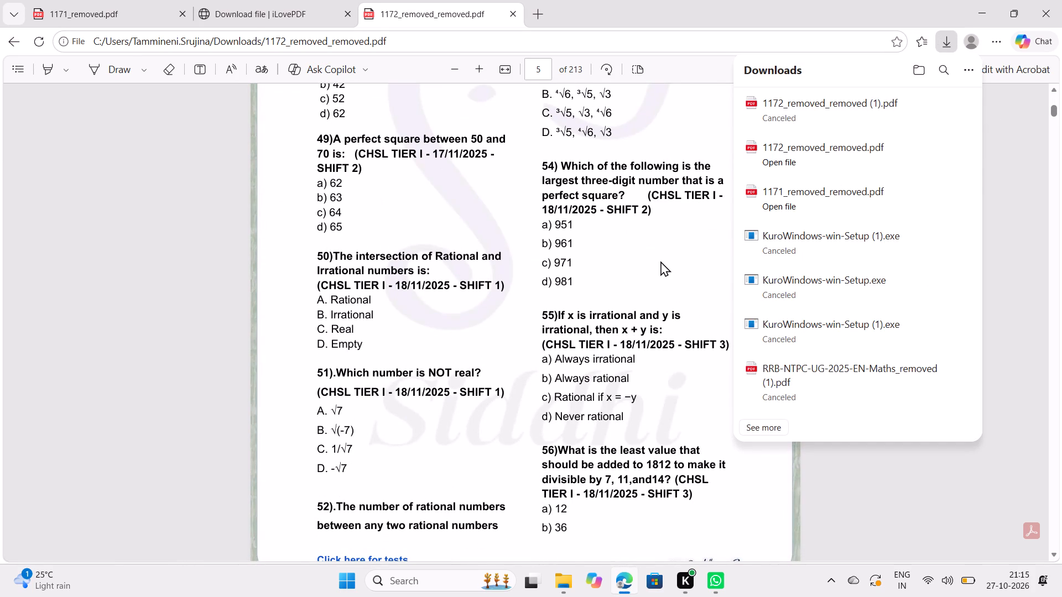
Examine the following Number System pages of 1172_removed_removed.pdf, up to page 8, for leftover solution pages.
scroll(660, 261, down, 12)
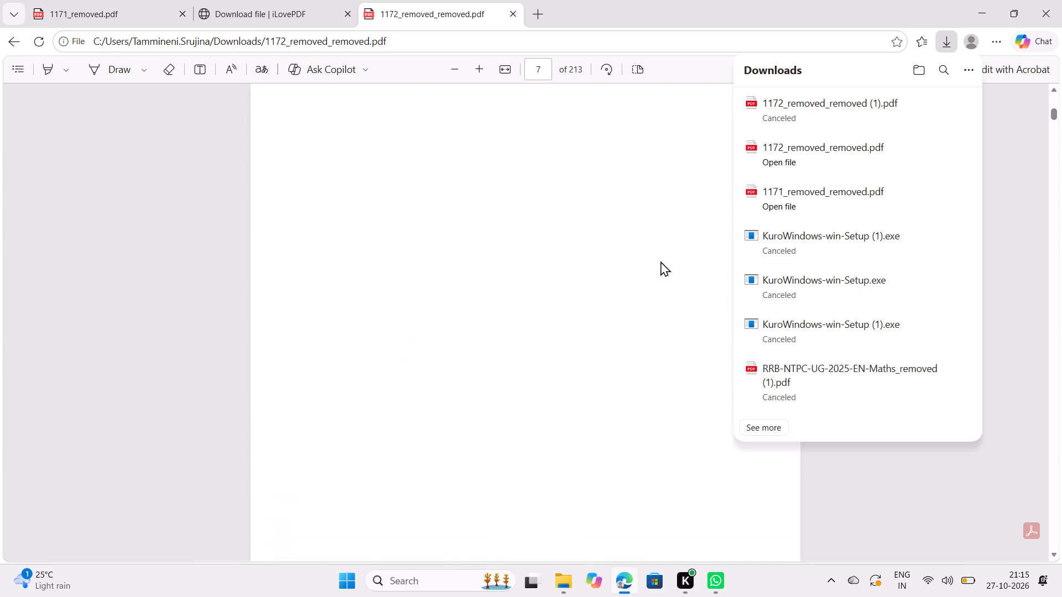
scroll(660, 261, down, 6)
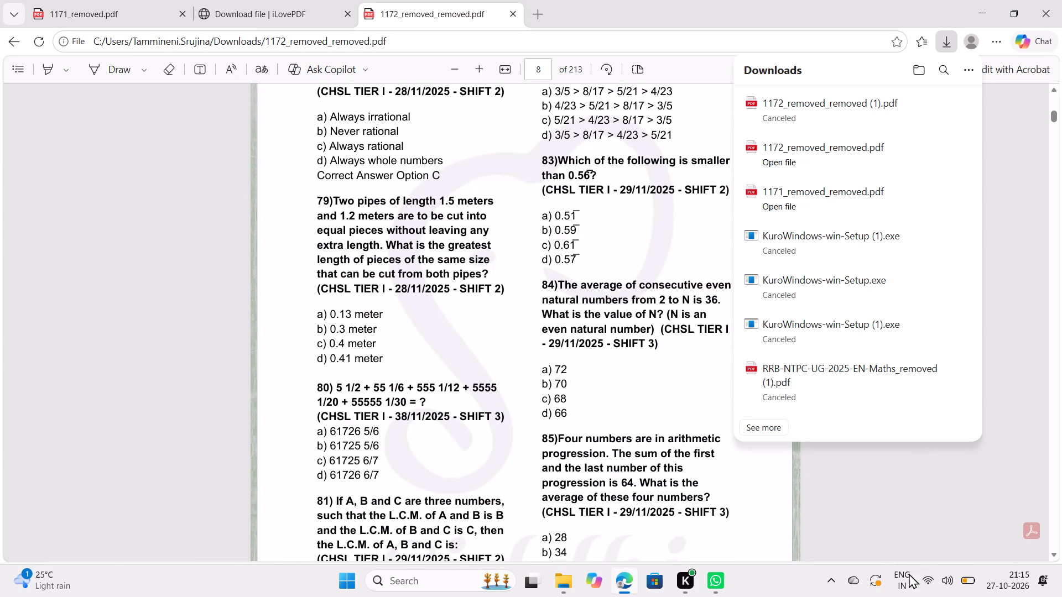
Examine 1172_removed_removed.pdf from page 8 through about page 20 for leftover solution pages.
click(899, 522)
scroll(653, 520, down, 4)
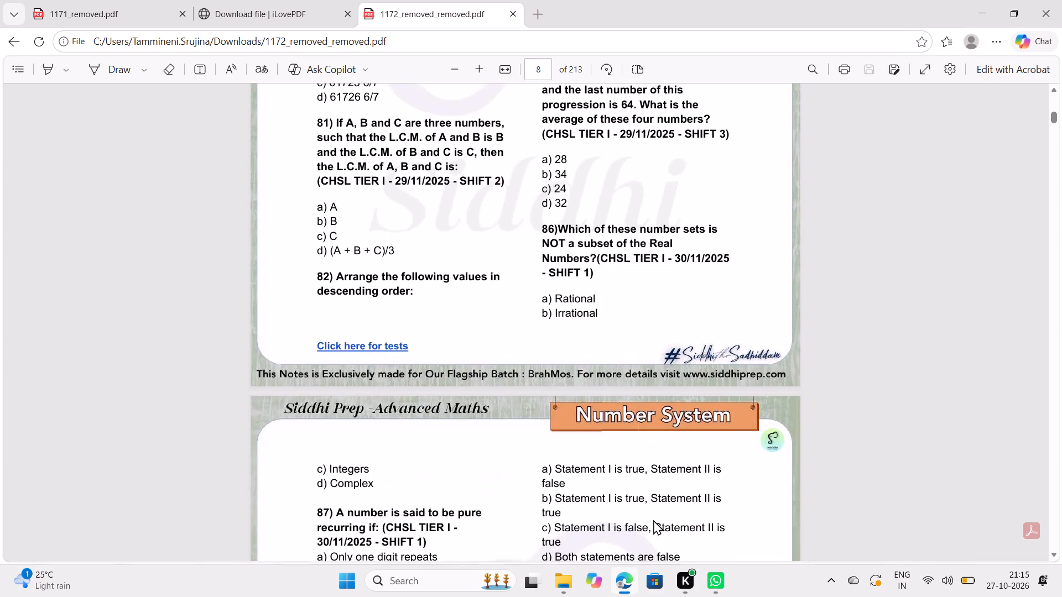
scroll(653, 520, down, 15)
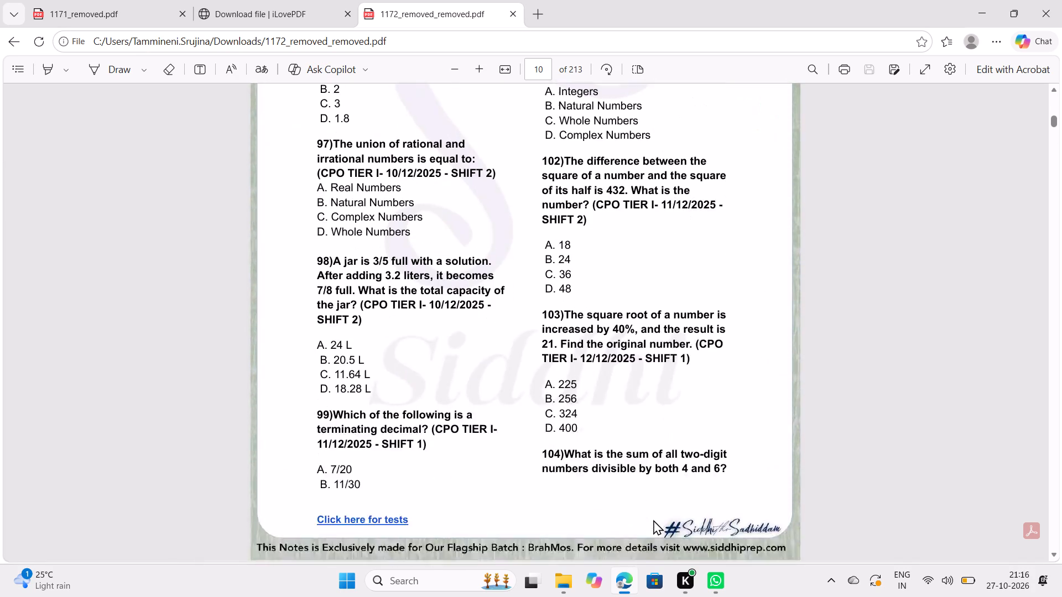
scroll(653, 520, down, 15)
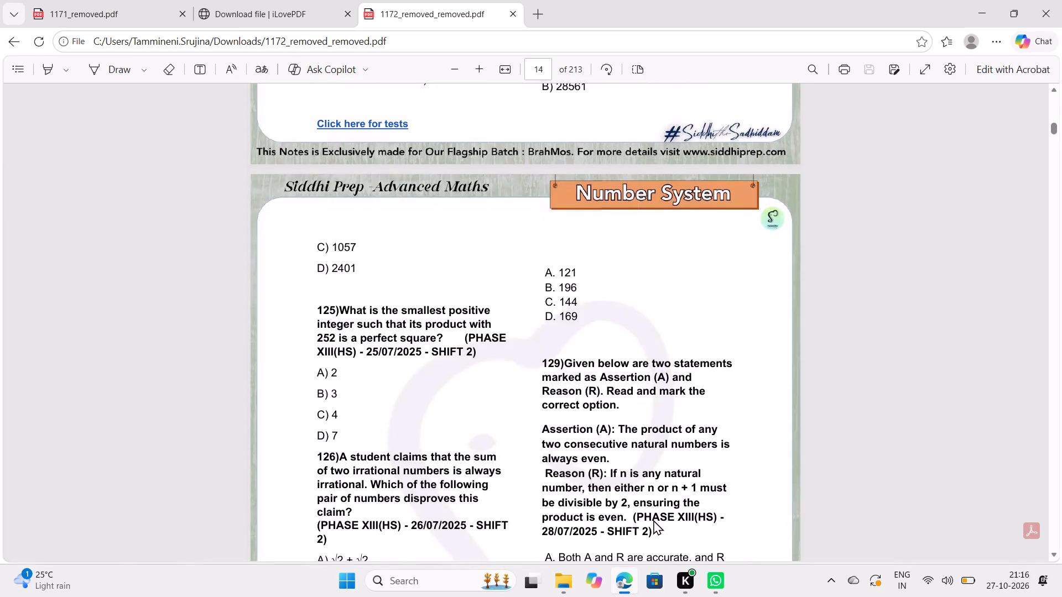
scroll(653, 520, down, 3)
Recheck pages 15 to 18, where Number System gives way to Simplifications, Surds & Indices, for leftover solution pages.
scroll(653, 520, up, 1)
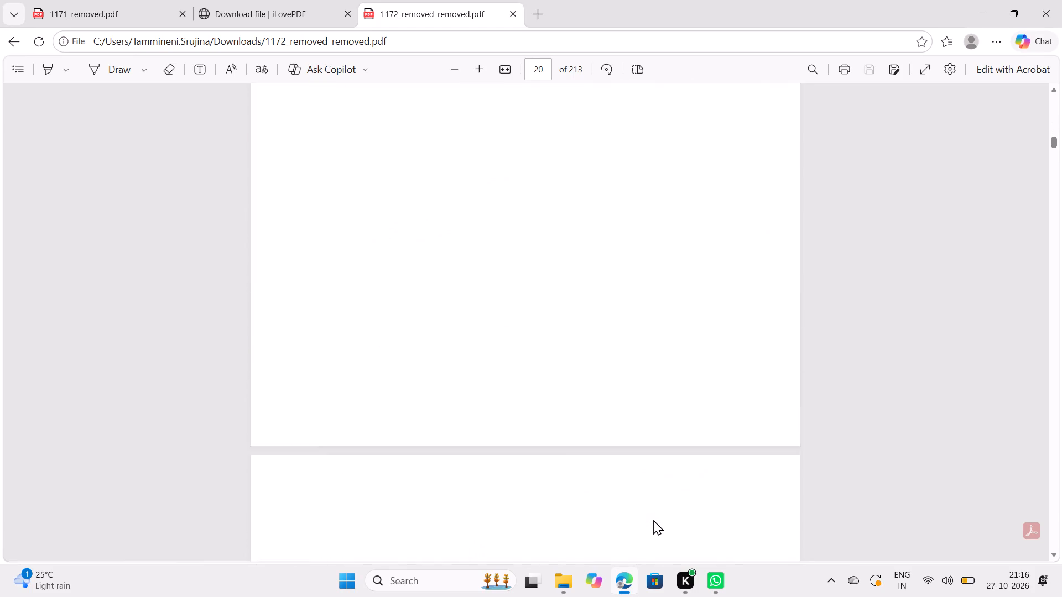
scroll(653, 520, up, 1)
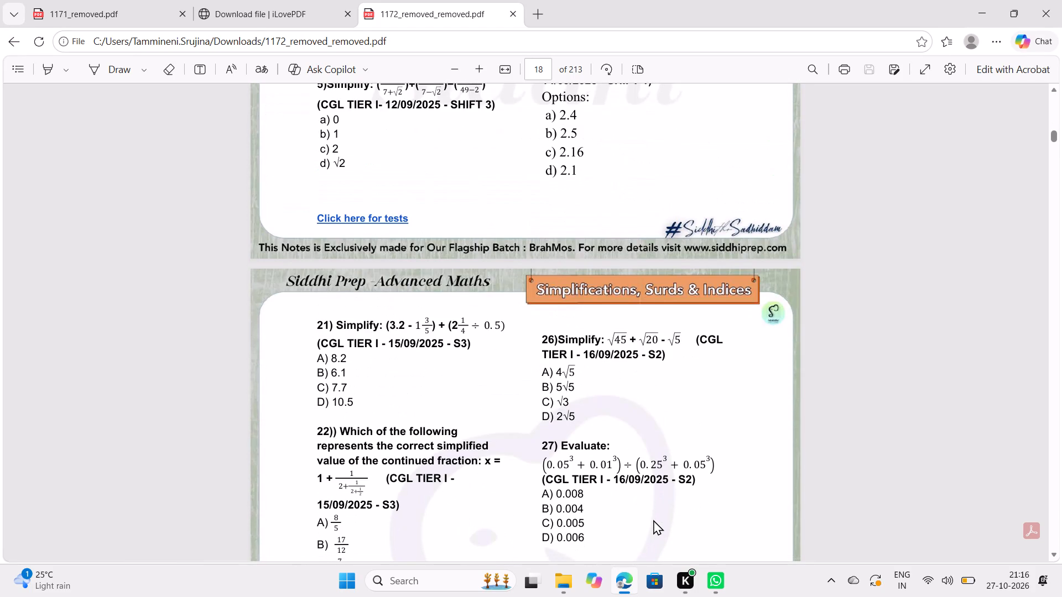
scroll(653, 520, up, 9)
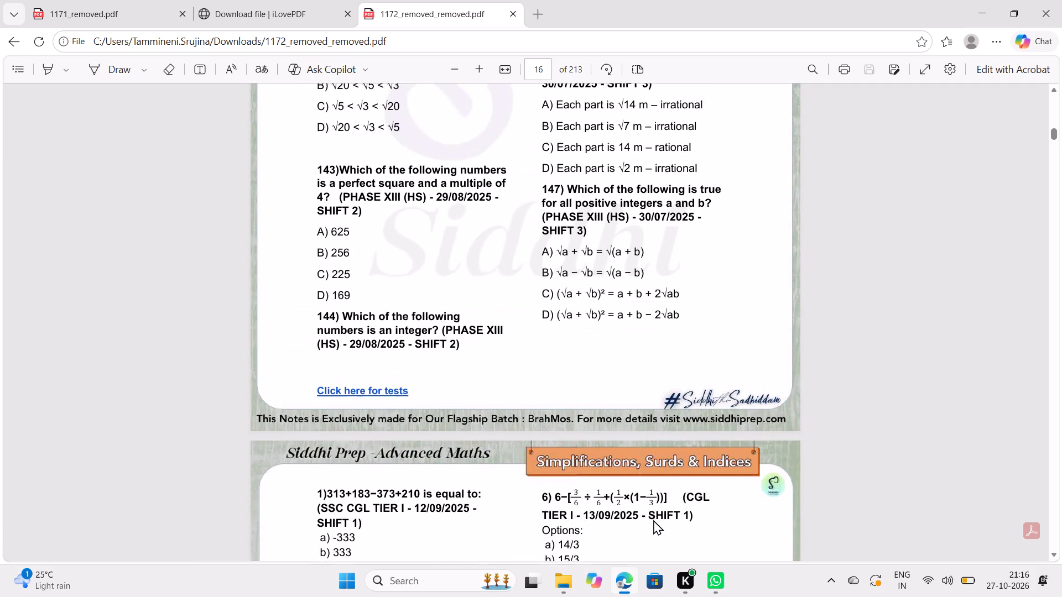
scroll(653, 520, up, 4)
scroll(653, 520, down, 5)
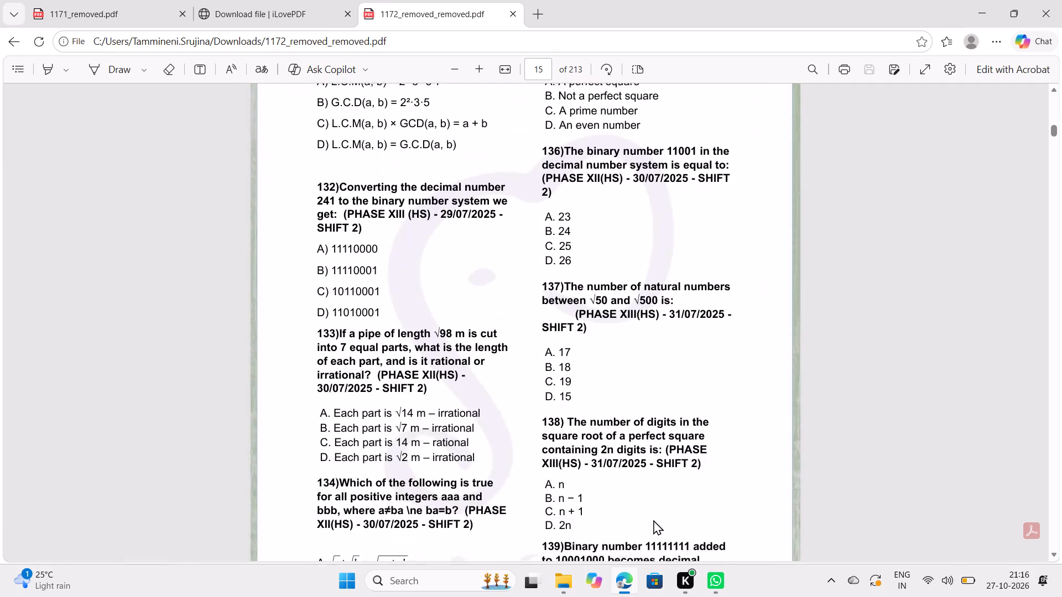
scroll(653, 520, down, 12)
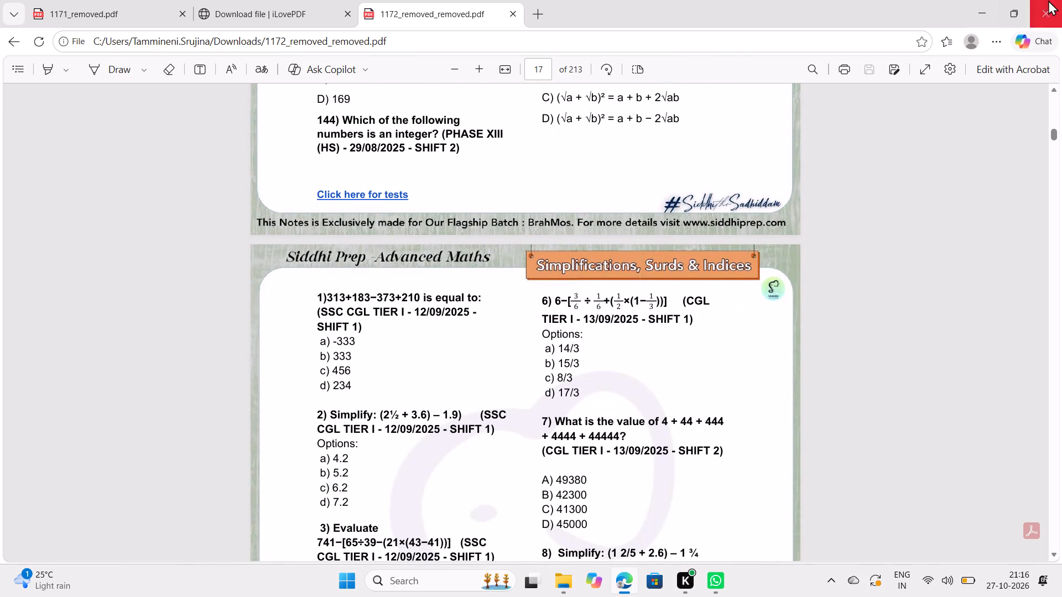
Close the browser window with the checked PDFs to get back to the Downloads folder.
click(1051, 0)
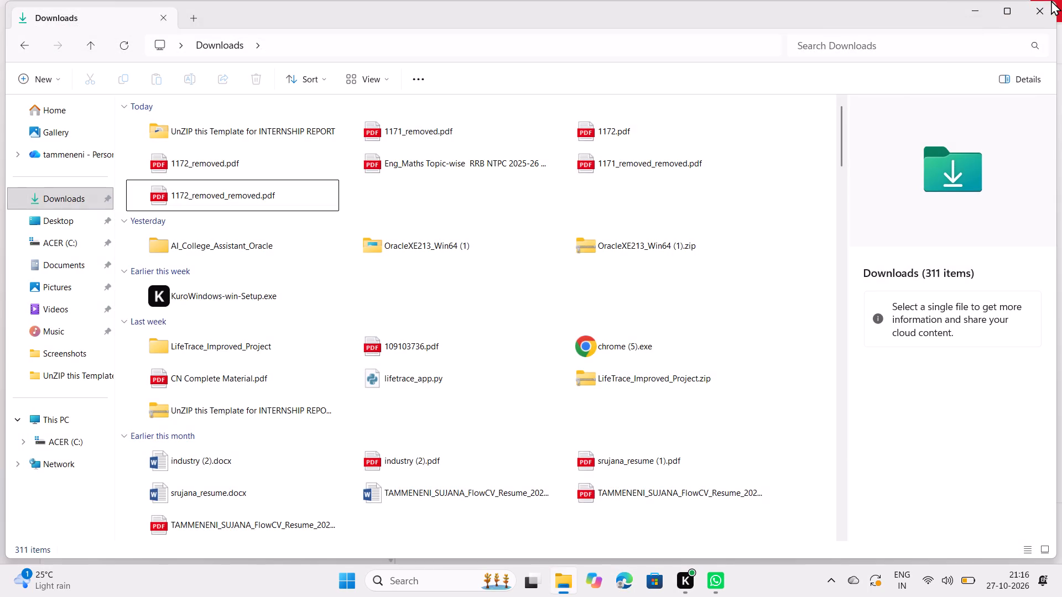
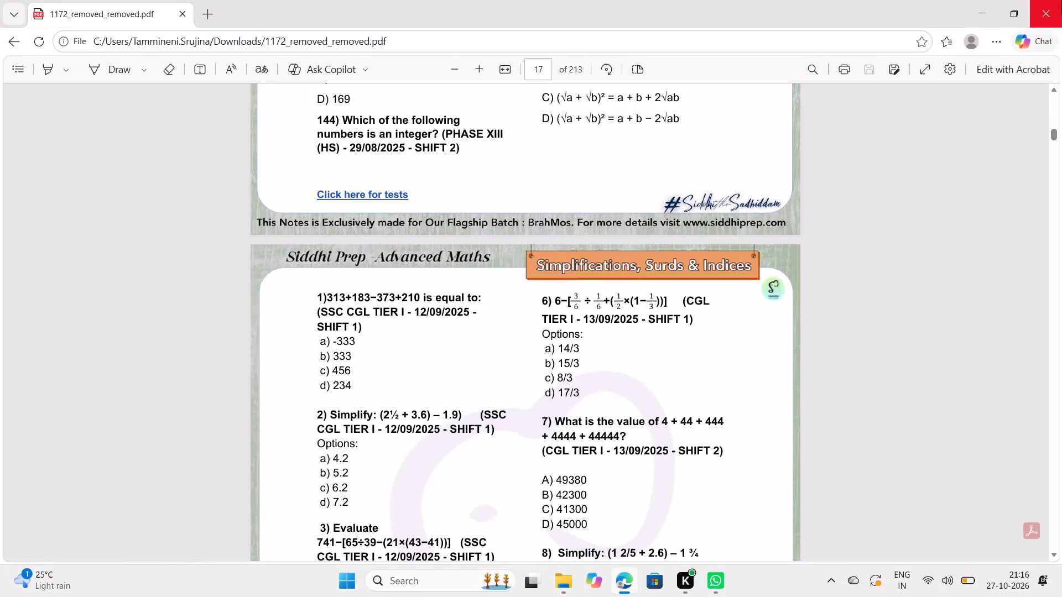
Close 1172_removed_removed.pdf.
click(1061, 0)
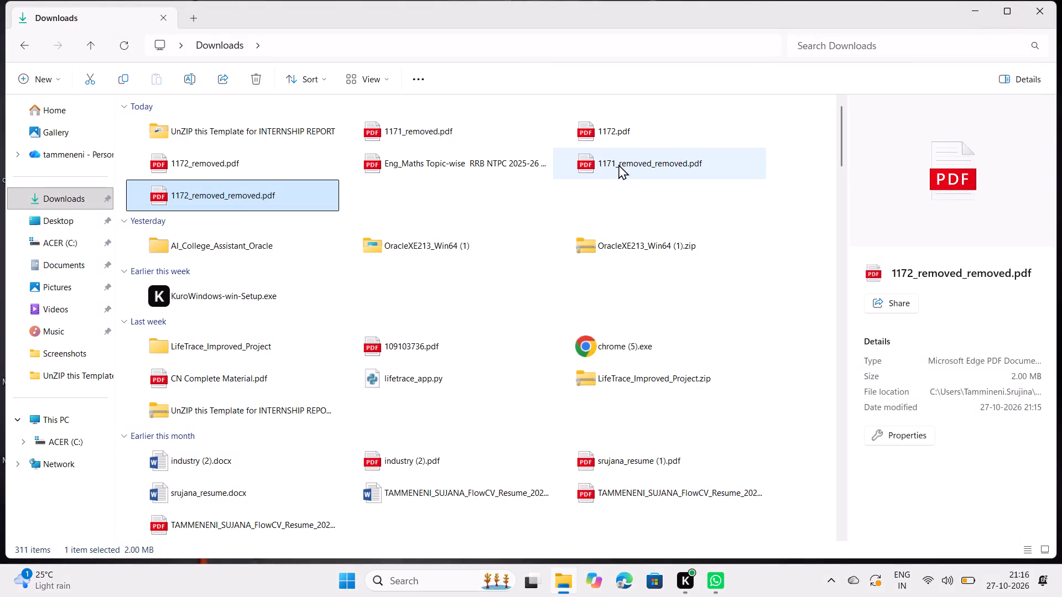
Open 1171_removed_removed.pdf from the Downloads folder and examine its Percentages pages, up to page 16, for leftover solution pages.
double_click(618, 164)
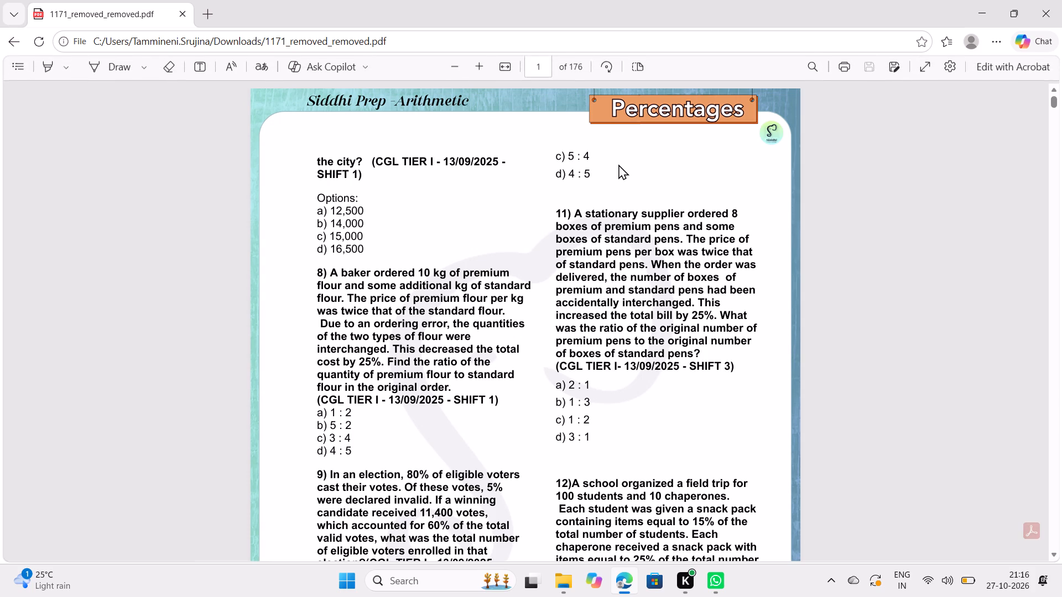
scroll(618, 164, down, 4)
scroll(618, 164, up, 3)
scroll(618, 164, down, 11)
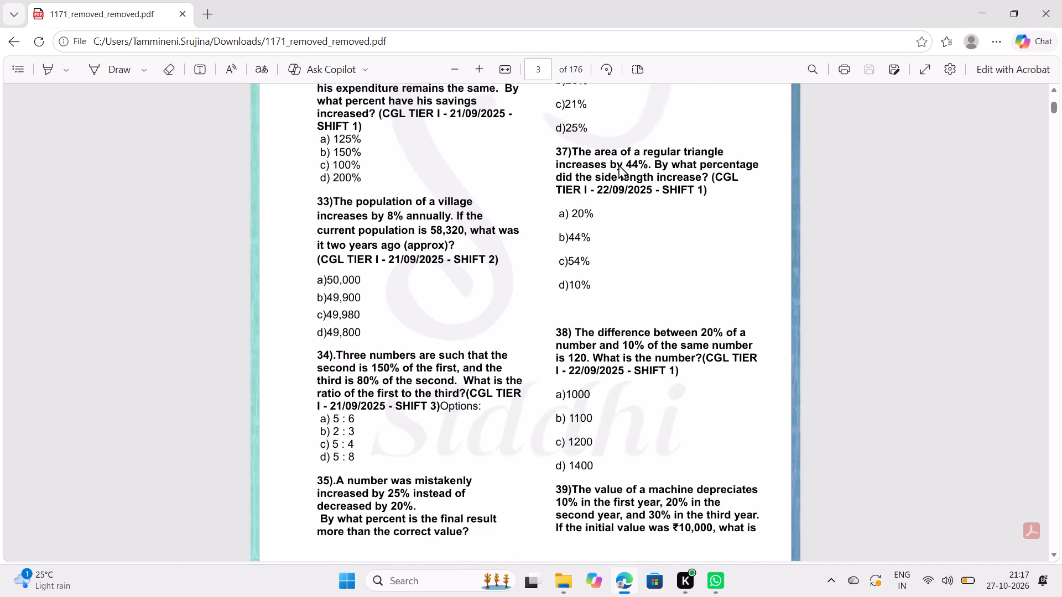
scroll(618, 164, down, 17)
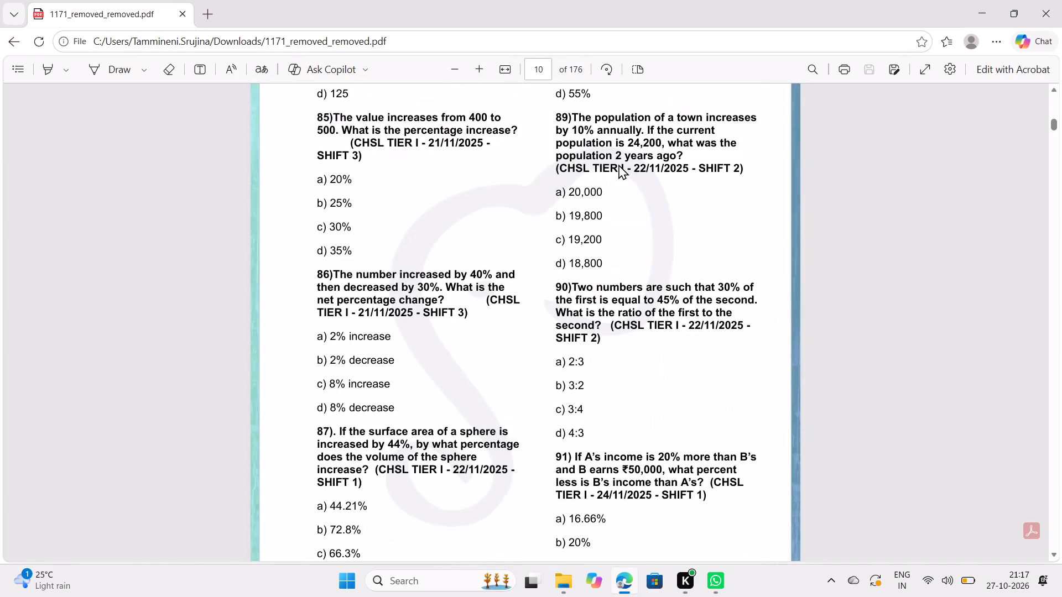
scroll(618, 164, down, 17)
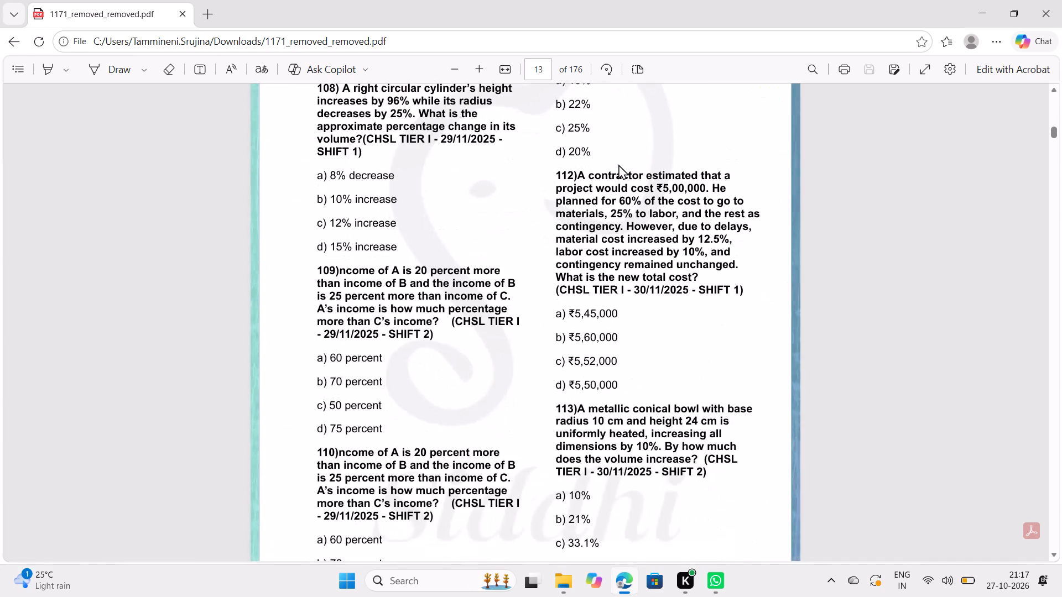
scroll(618, 164, down, 17)
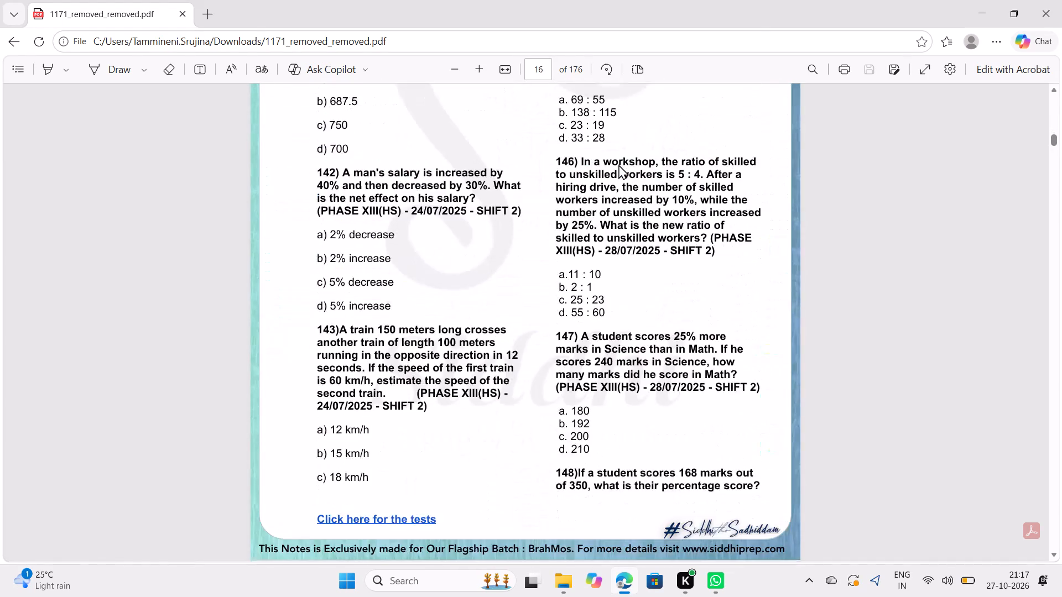
Examine where the Percentages questions give way to Ratio & Proportions in 1171_removed_removed.pdf, around pages 16 to 20, for leftover solution pages.
scroll(618, 164, down, 5)
scroll(618, 164, up, 1)
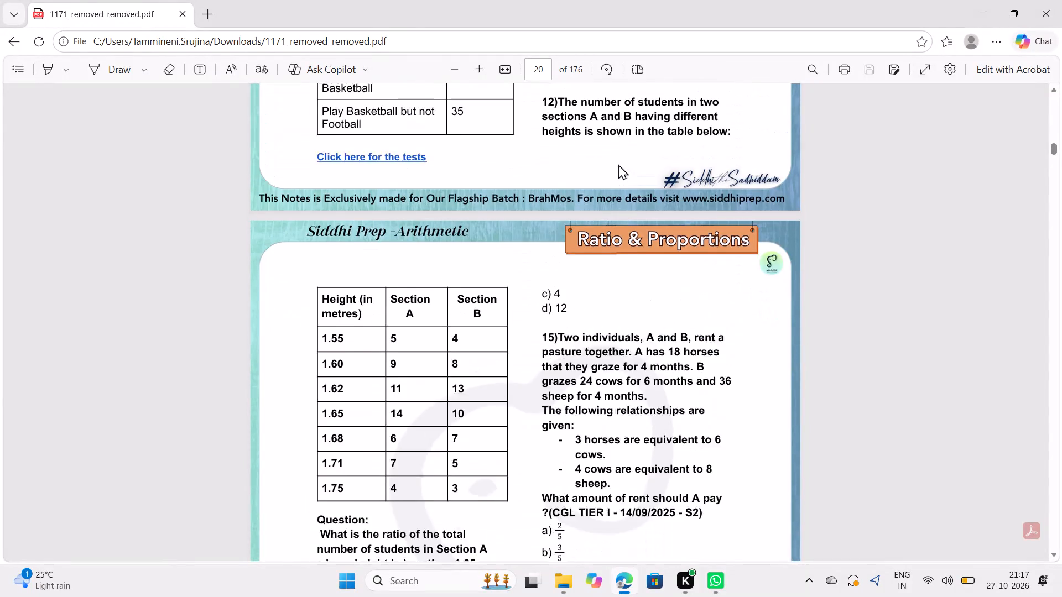
scroll(618, 164, up, 8)
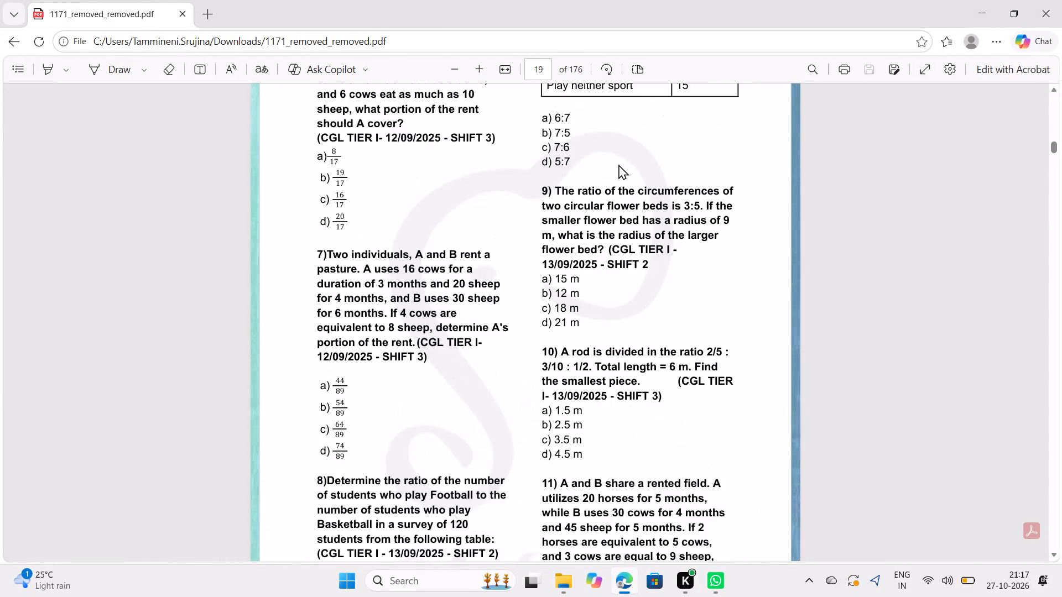
scroll(618, 164, up, 12)
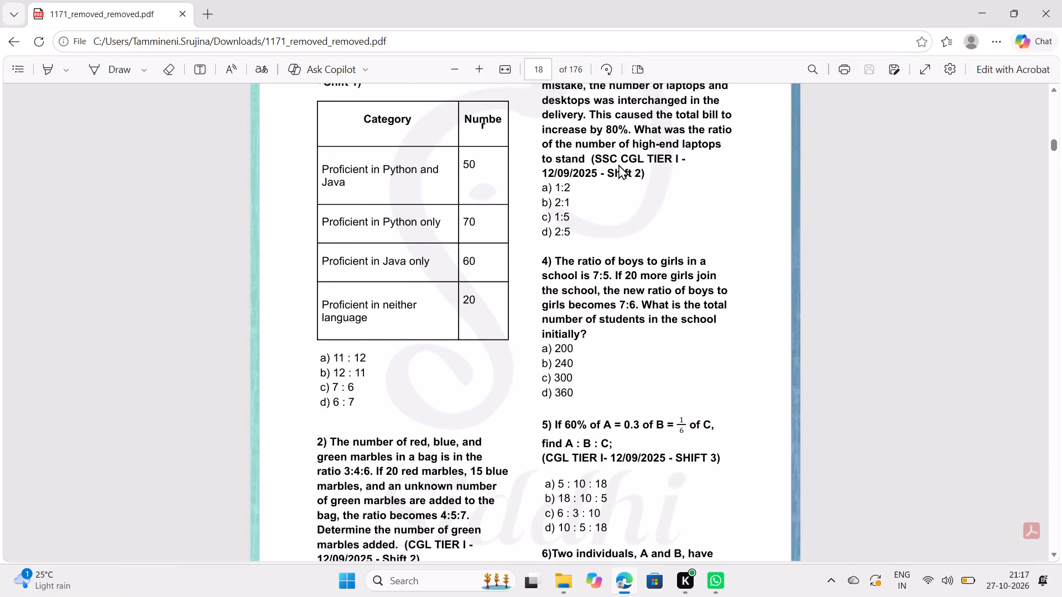
scroll(618, 164, up, 8)
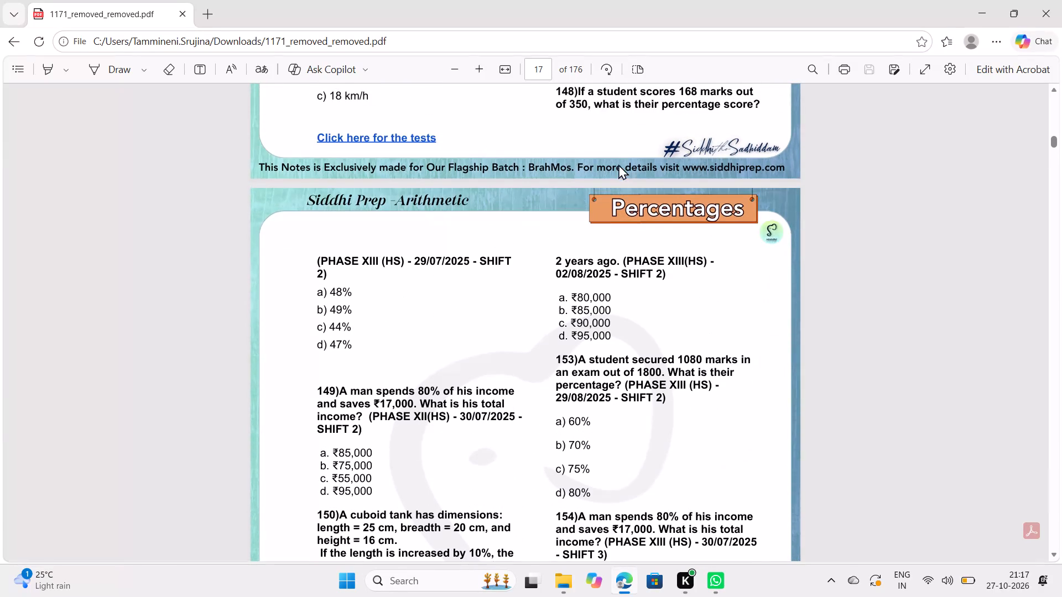
scroll(618, 164, up, 1)
scroll(618, 164, down, 8)
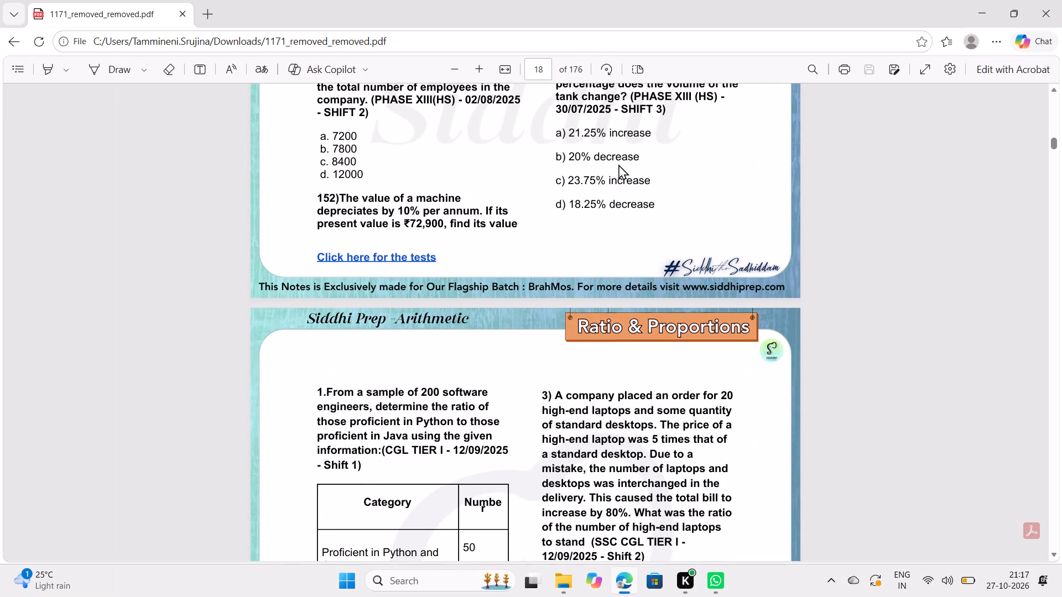
scroll(618, 164, down, 7)
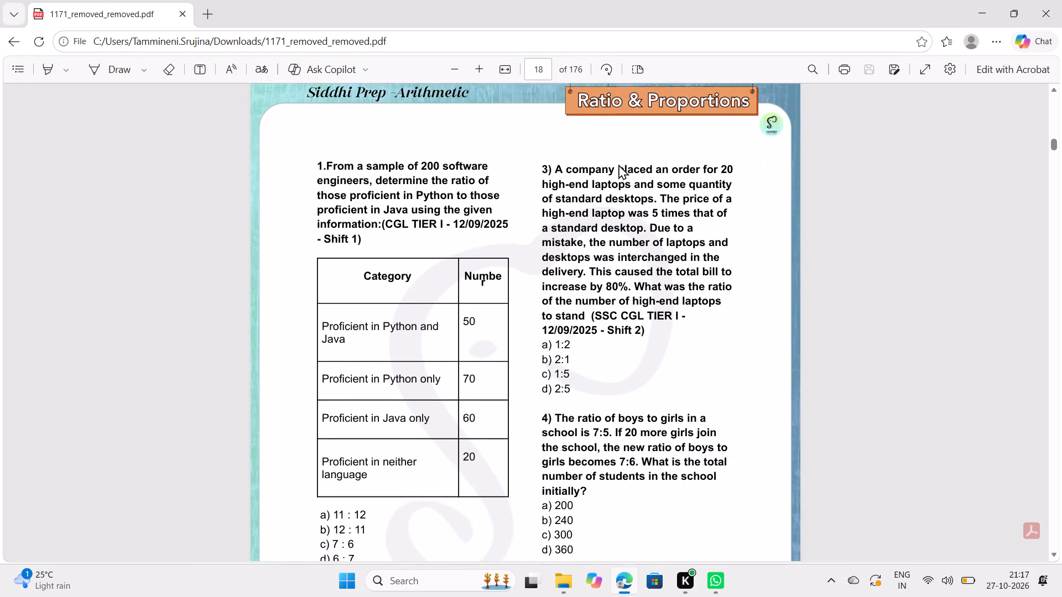
Examine the rest of the Ratio & Proportions section, from page 18 to page 33, for leftover solution pages.
scroll(618, 164, down, 13)
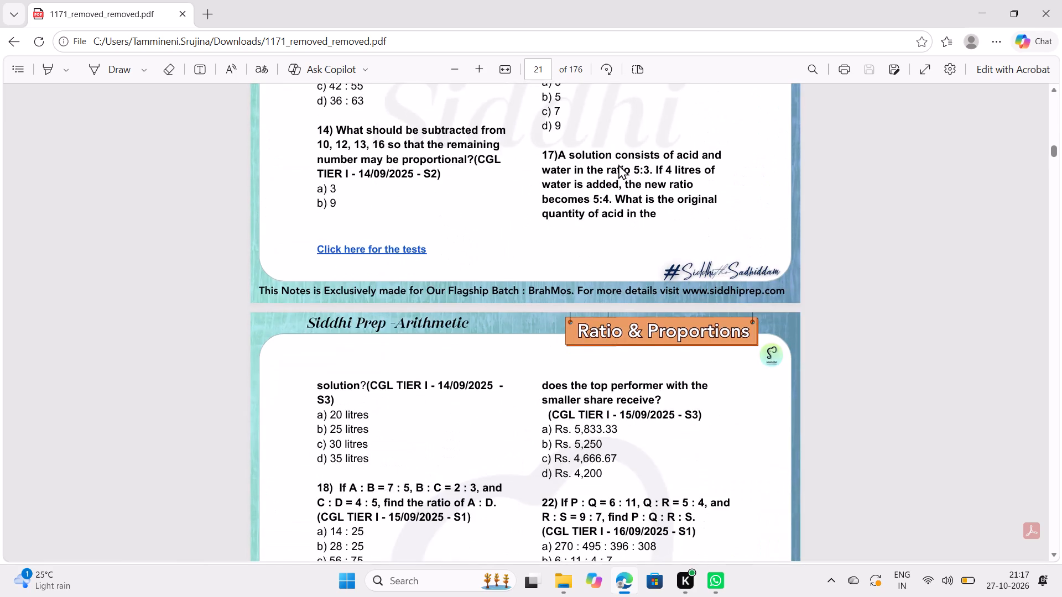
scroll(618, 164, down, 13)
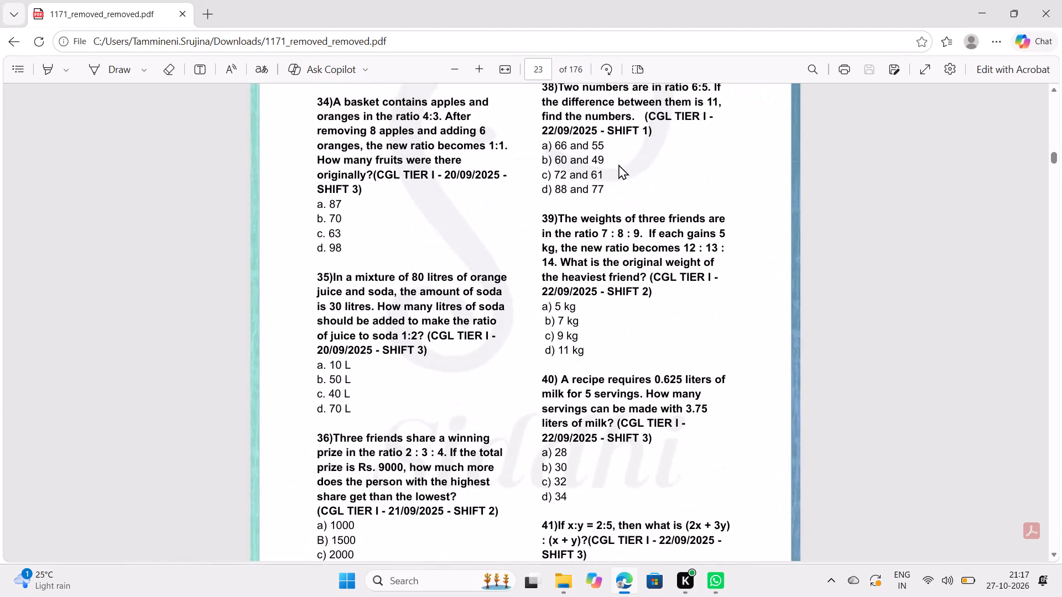
scroll(618, 164, down, 13)
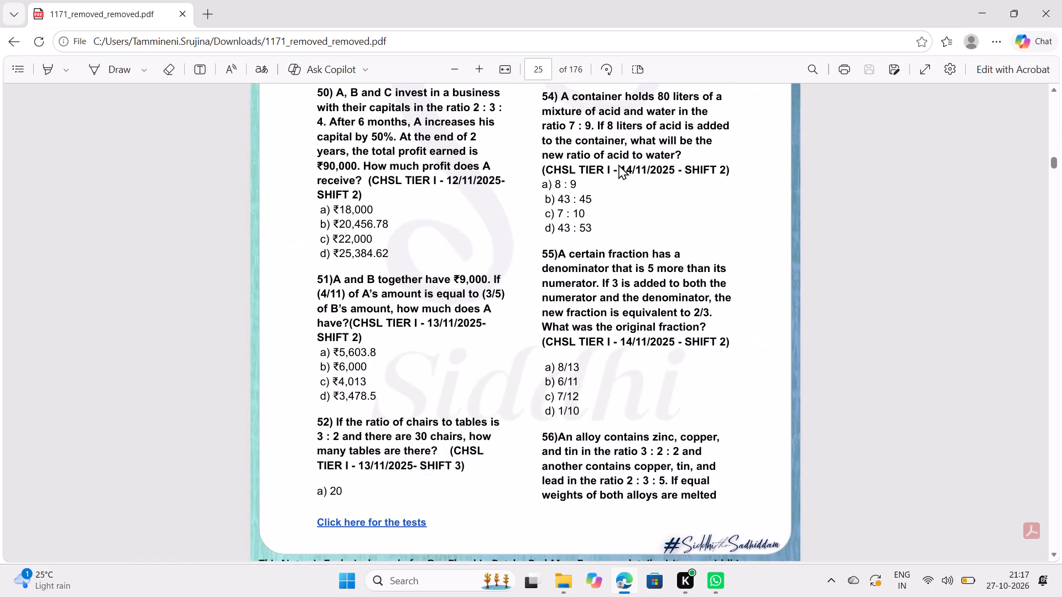
scroll(618, 164, down, 12)
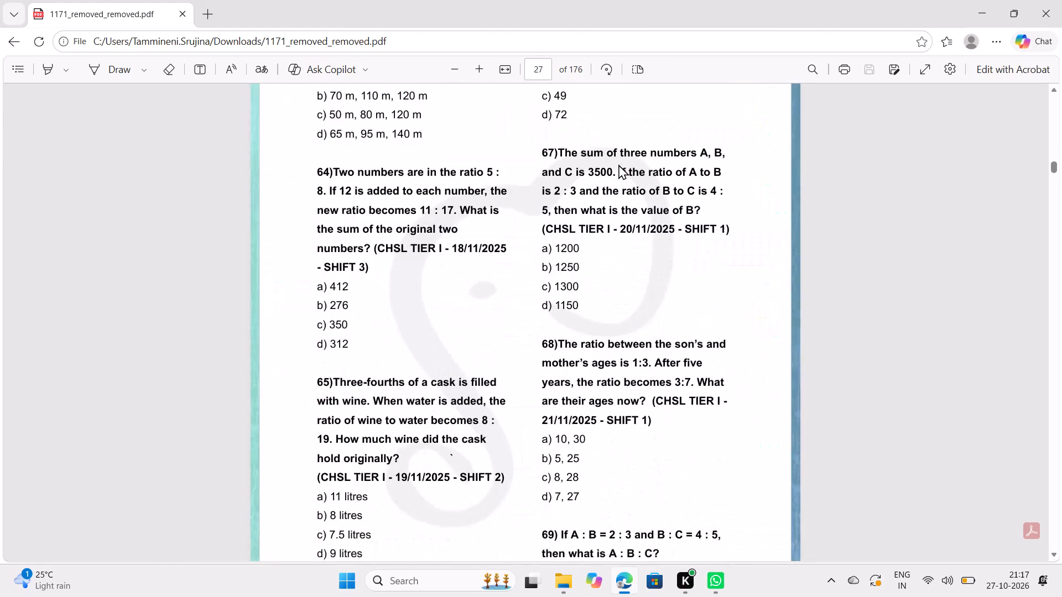
scroll(623, 149, down, 14)
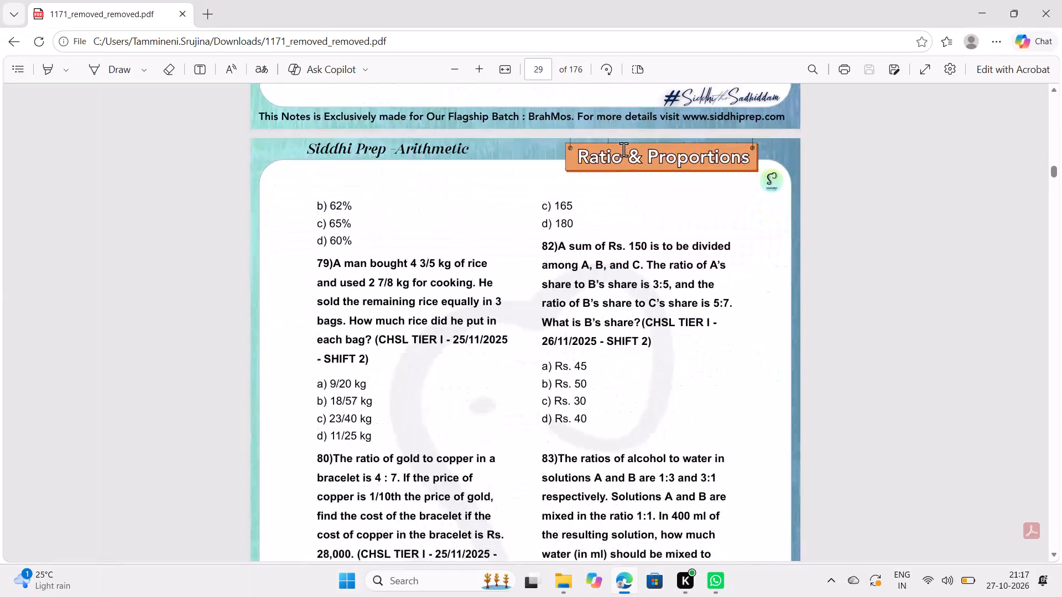
scroll(623, 149, down, 11)
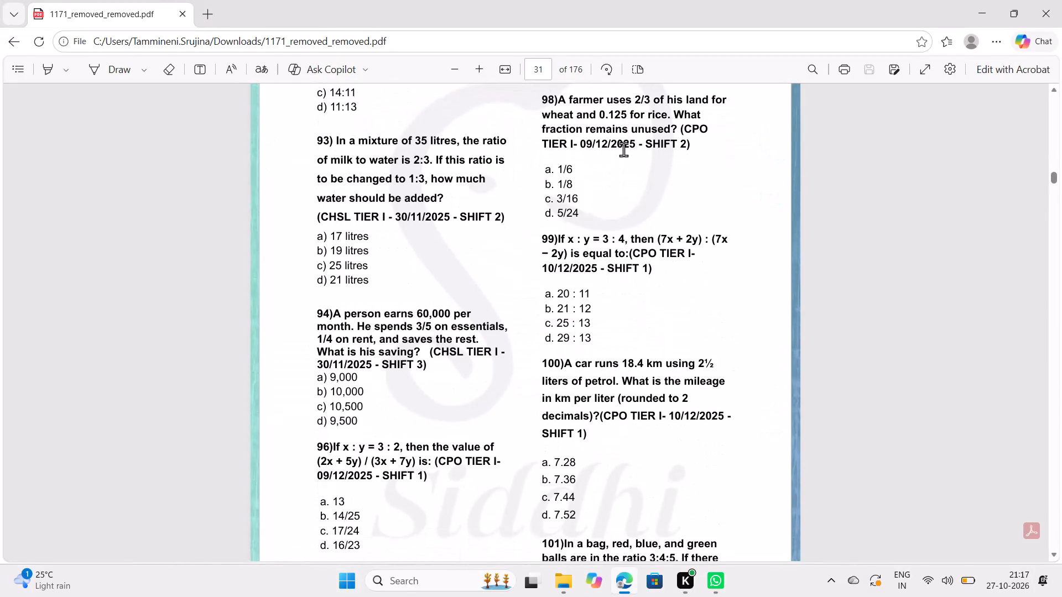
scroll(623, 149, down, 7)
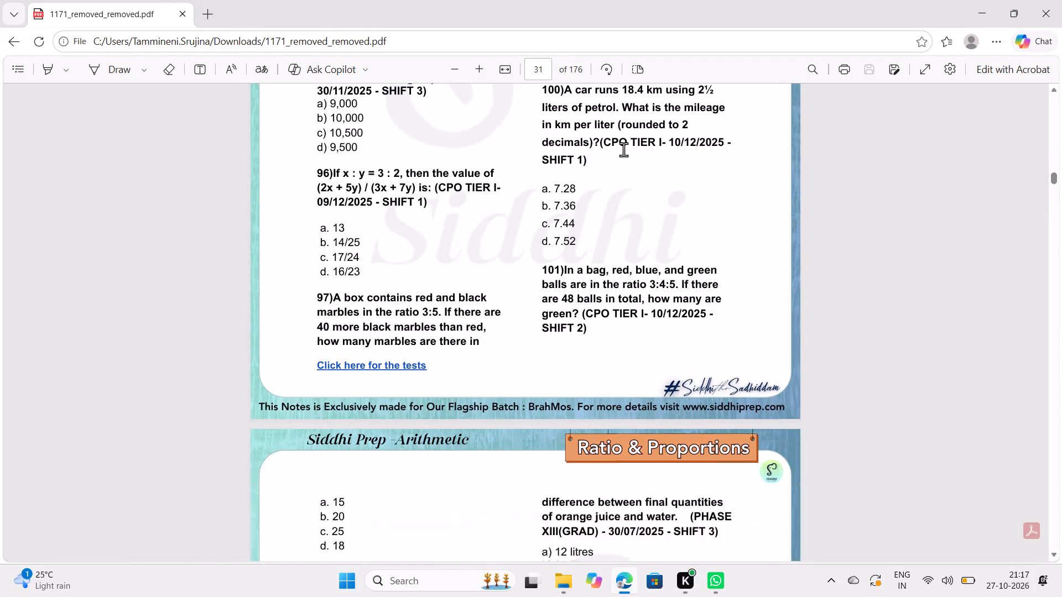
scroll(623, 149, down, 8)
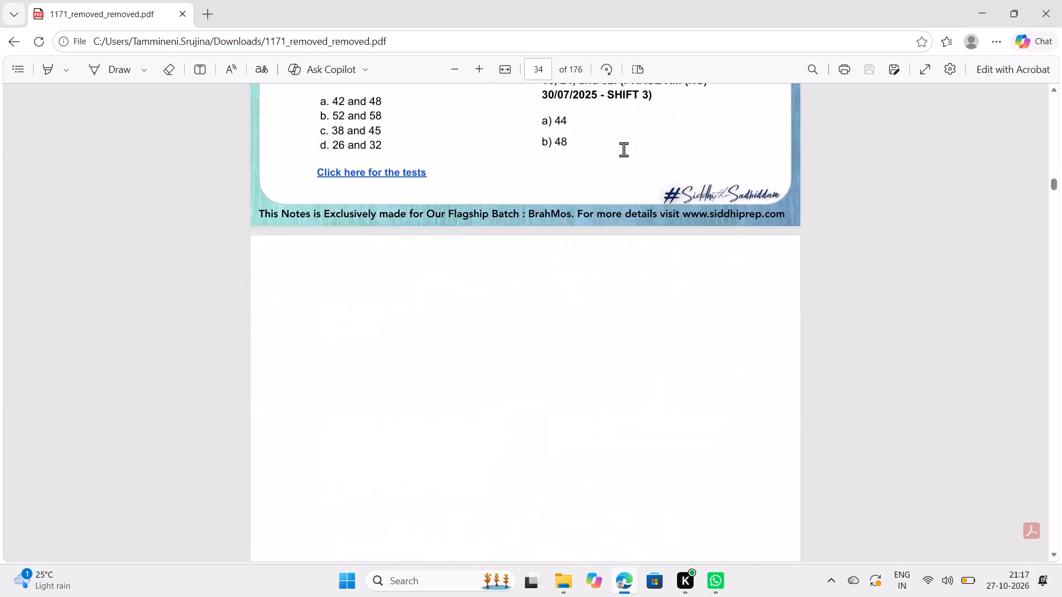
Examine the Profit & Loss section, from page 34 to page 51, for leftover solution pages.
scroll(623, 149, down, 9)
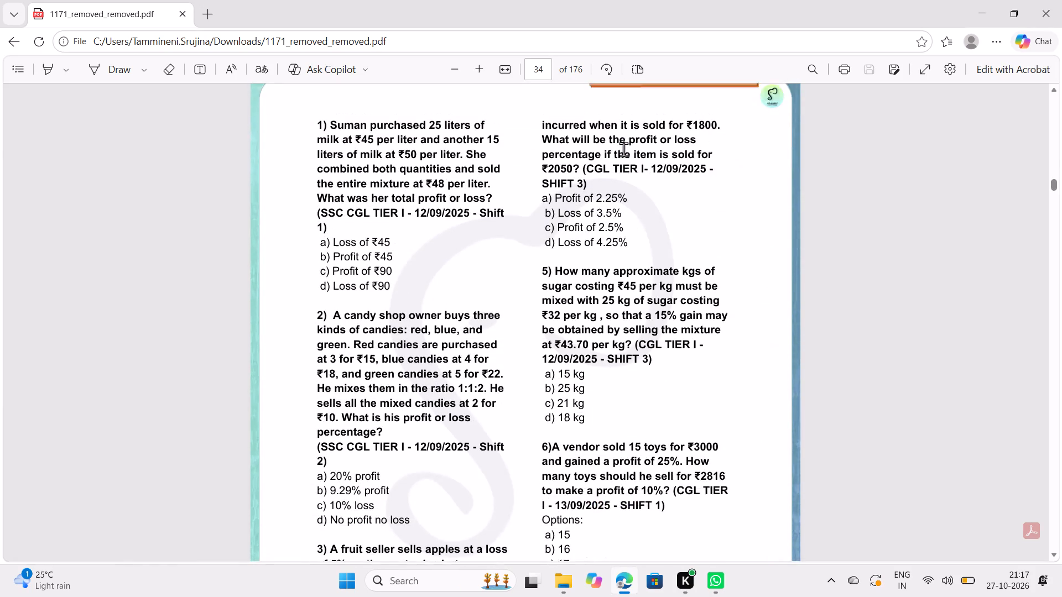
scroll(623, 149, down, 10)
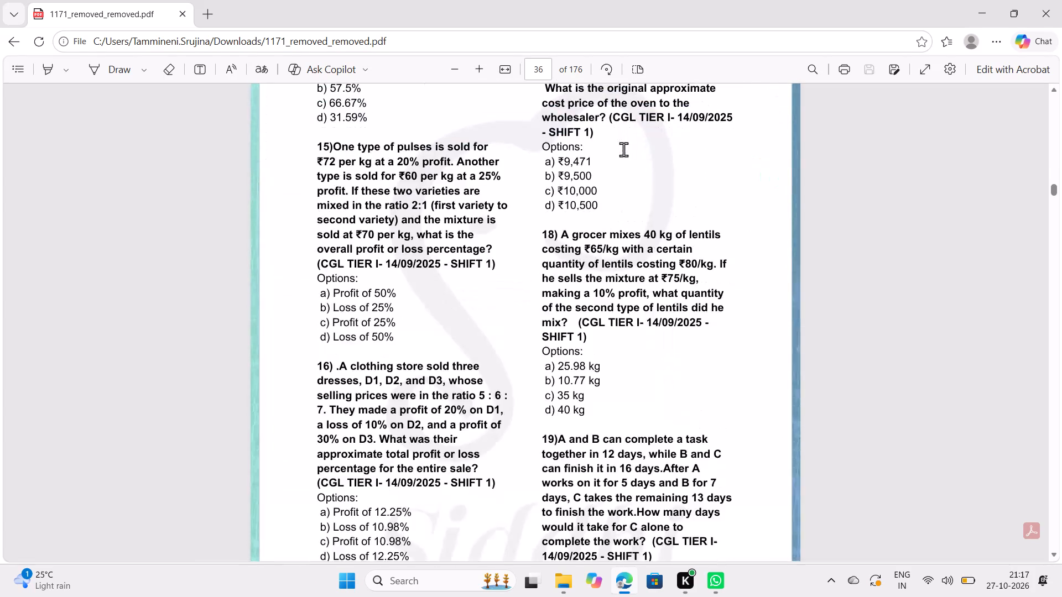
scroll(623, 149, down, 12)
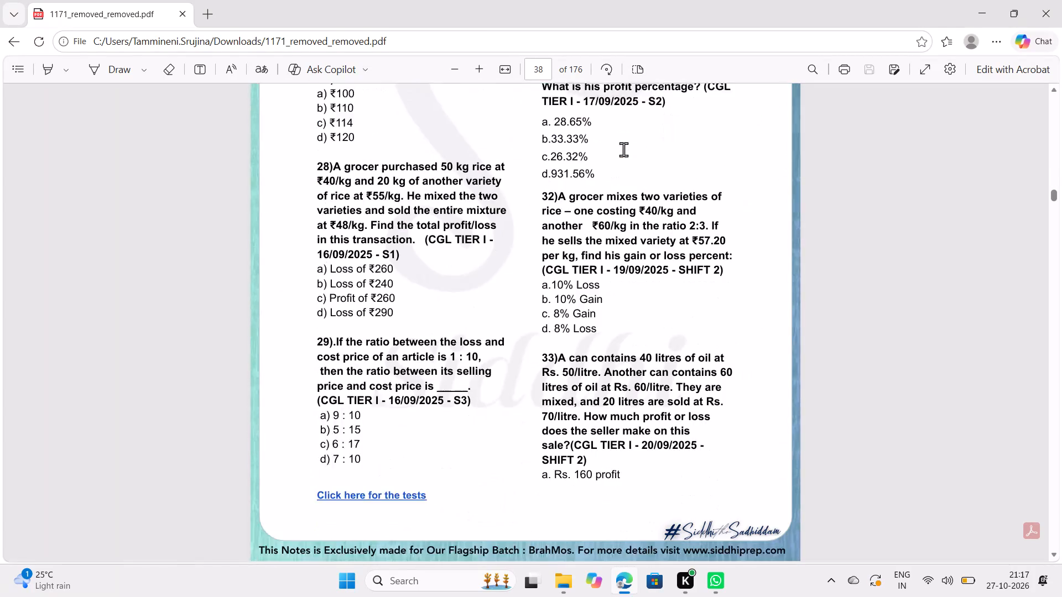
scroll(623, 149, down, 13)
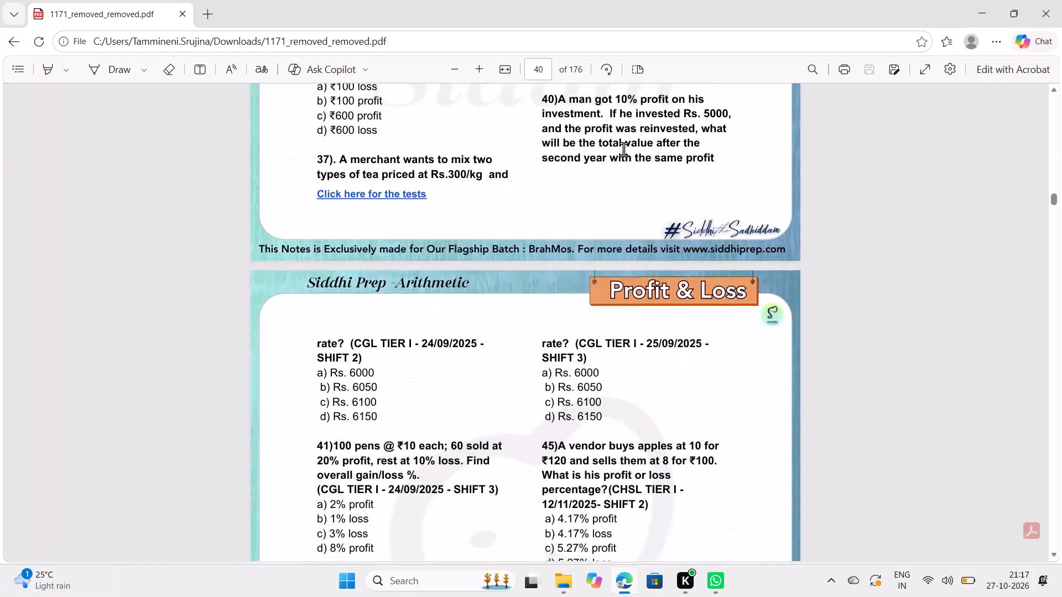
scroll(623, 149, down, 13)
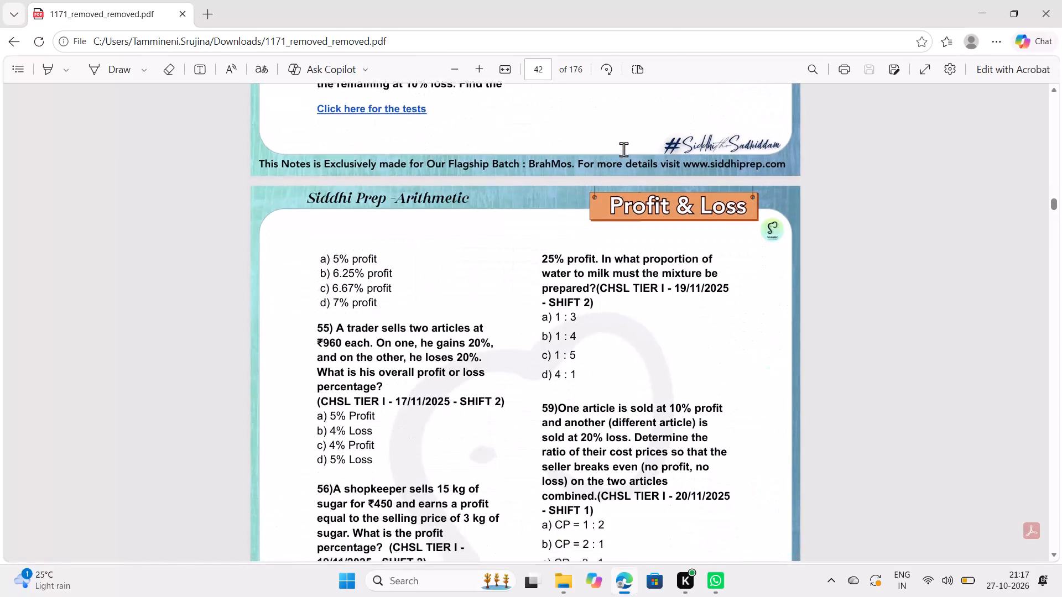
scroll(623, 149, down, 13)
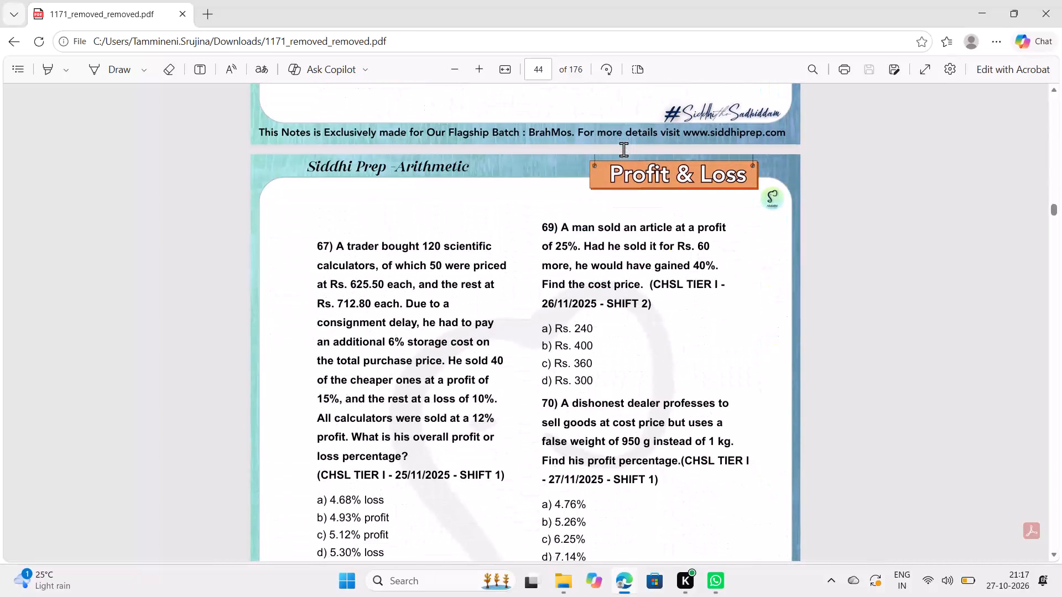
scroll(623, 149, down, 13)
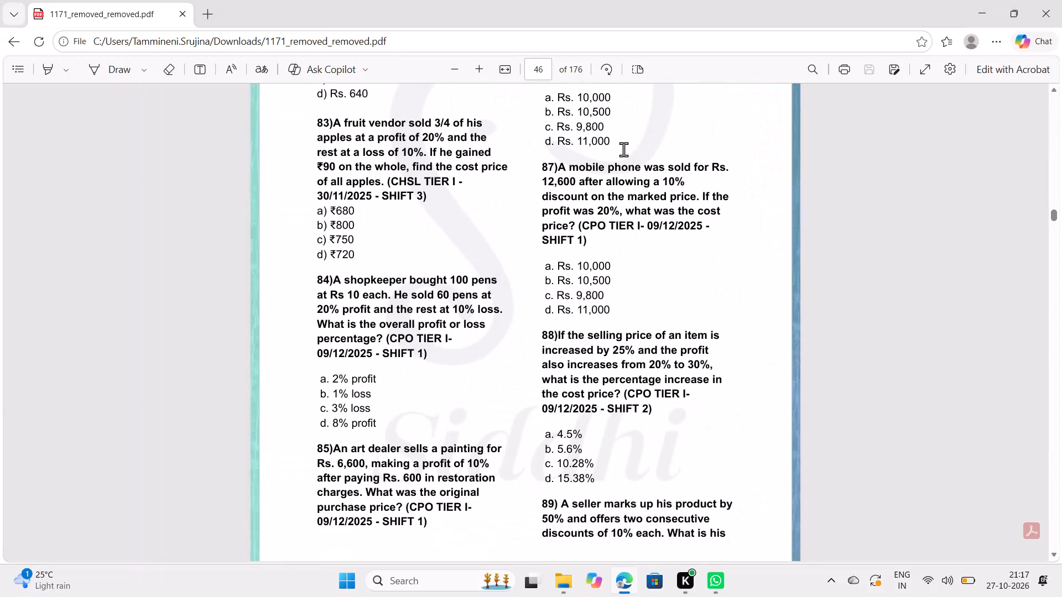
scroll(623, 149, down, 14)
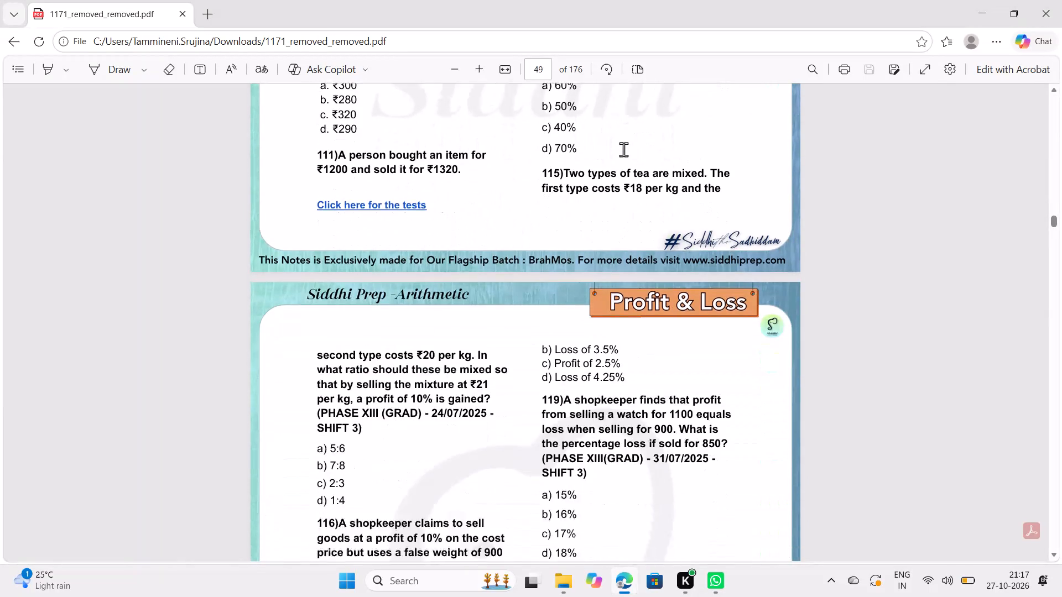
scroll(623, 149, down, 13)
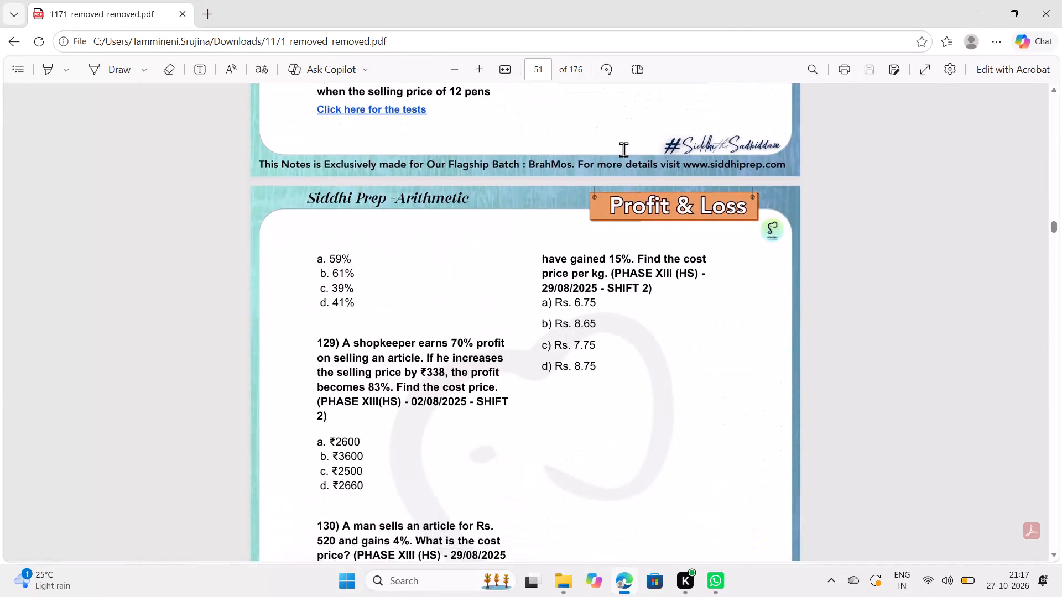
Examine the Discount section, from page 52 to page 70, for leftover solution pages.
scroll(623, 149, down, 12)
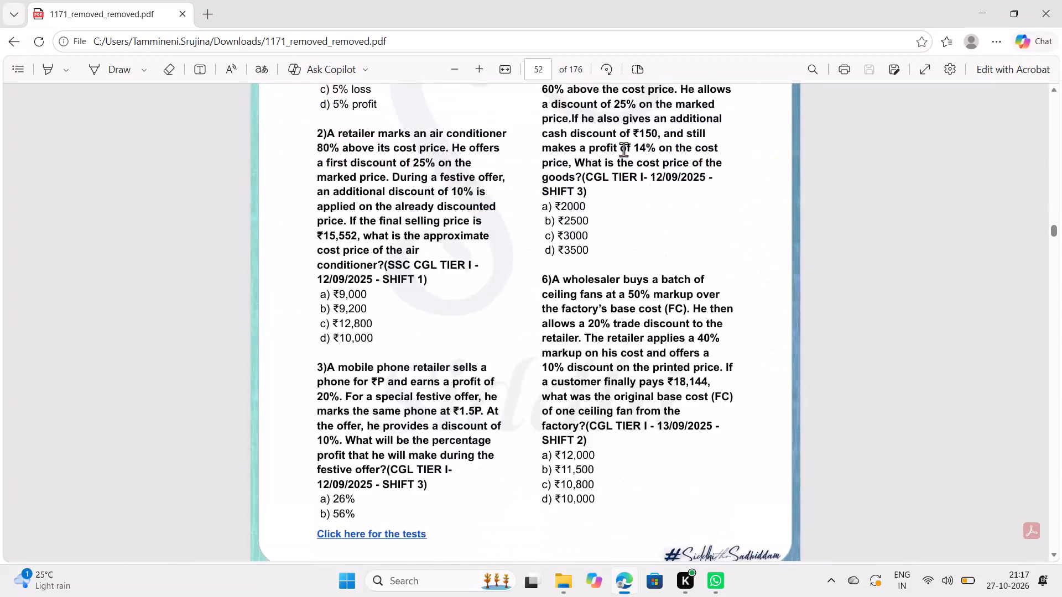
scroll(623, 149, down, 6)
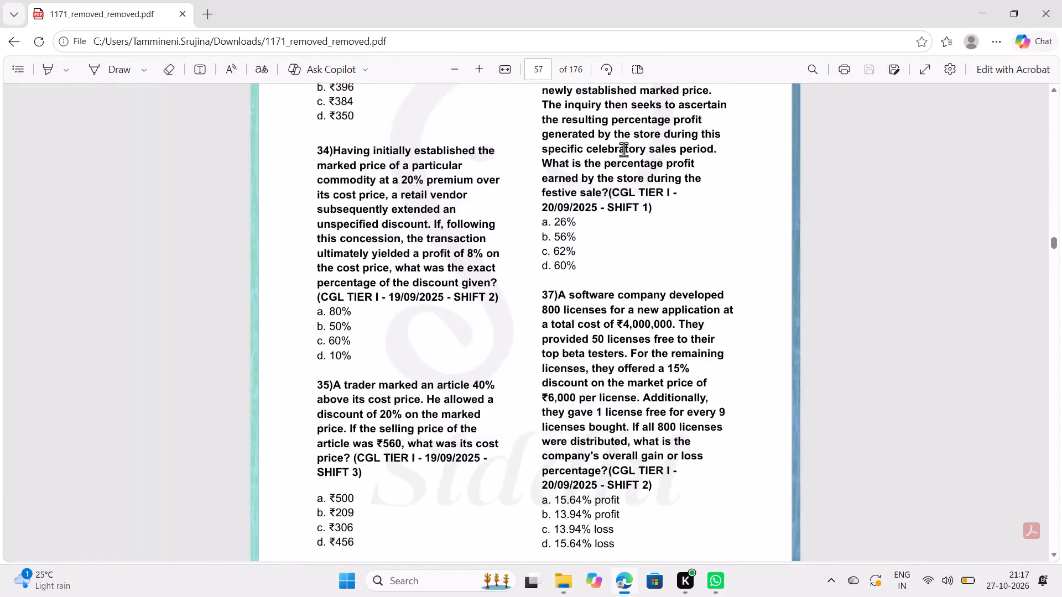
scroll(623, 149, down, 5)
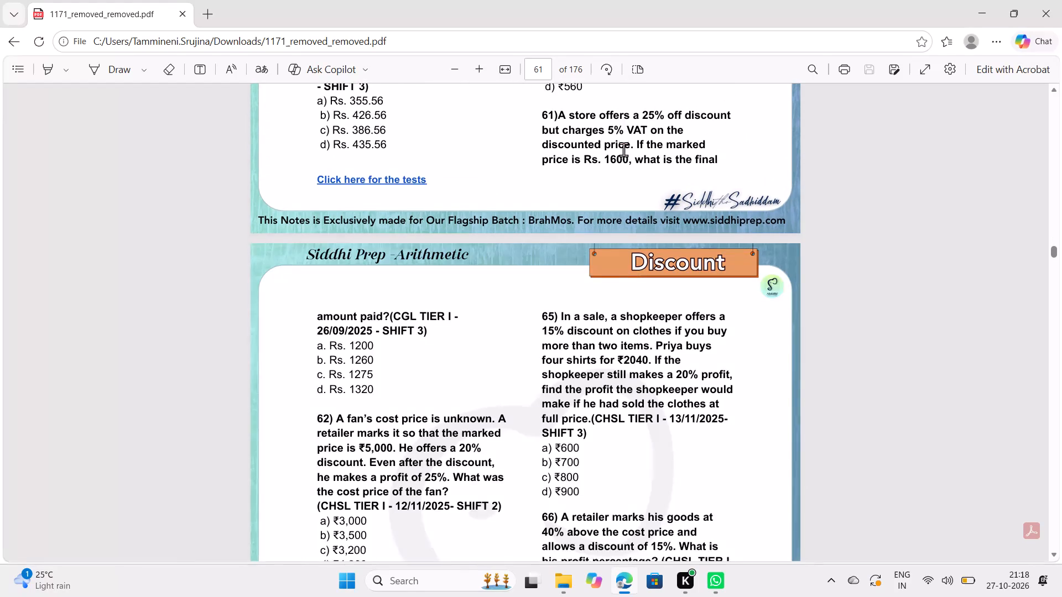
scroll(623, 149, down, 10)
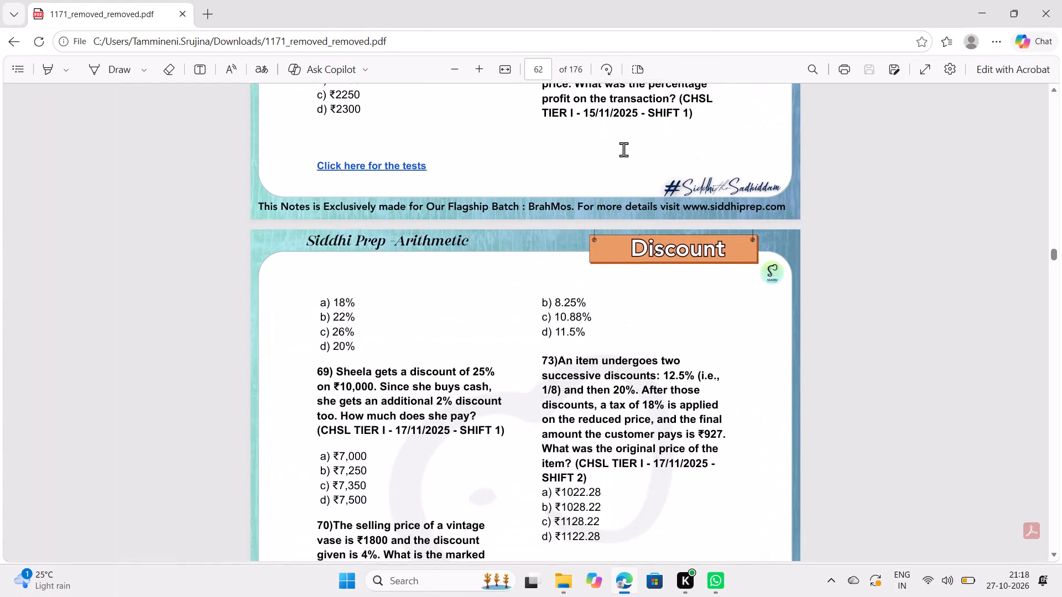
scroll(623, 149, down, 13)
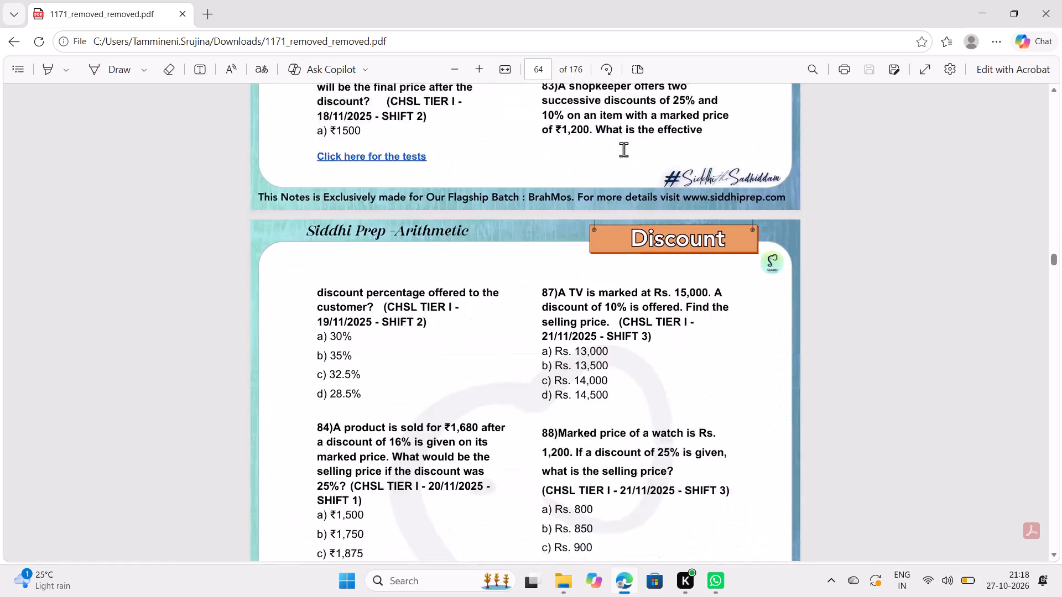
scroll(623, 149, down, 16)
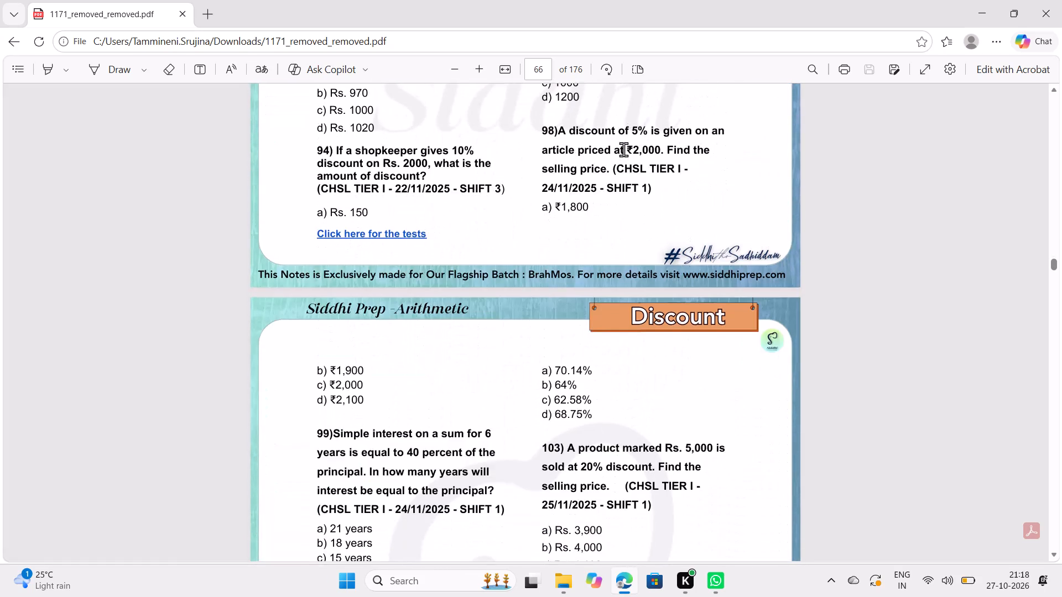
scroll(623, 149, down, 13)
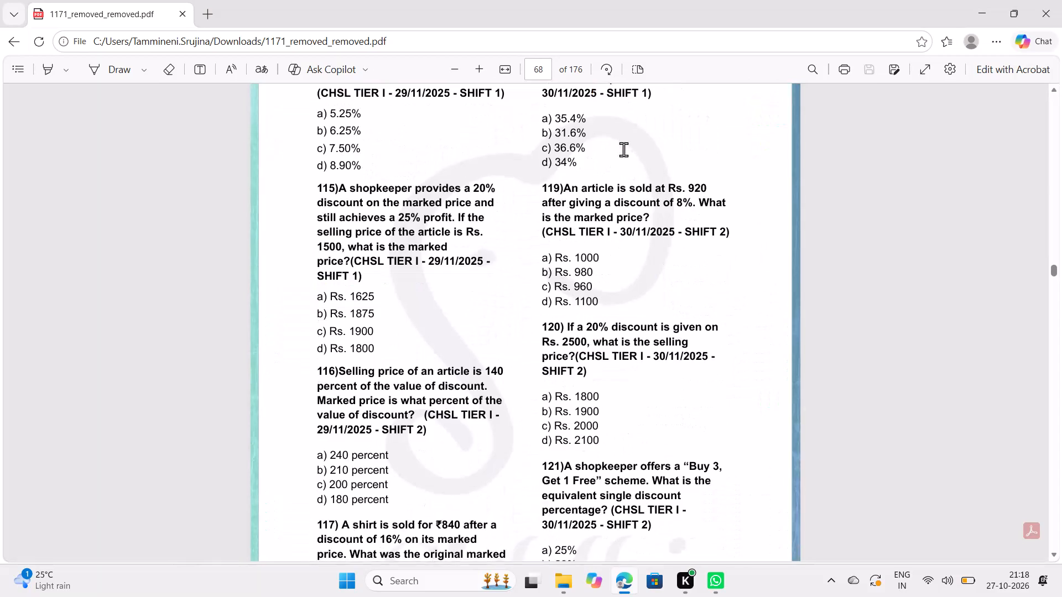
scroll(623, 149, down, 16)
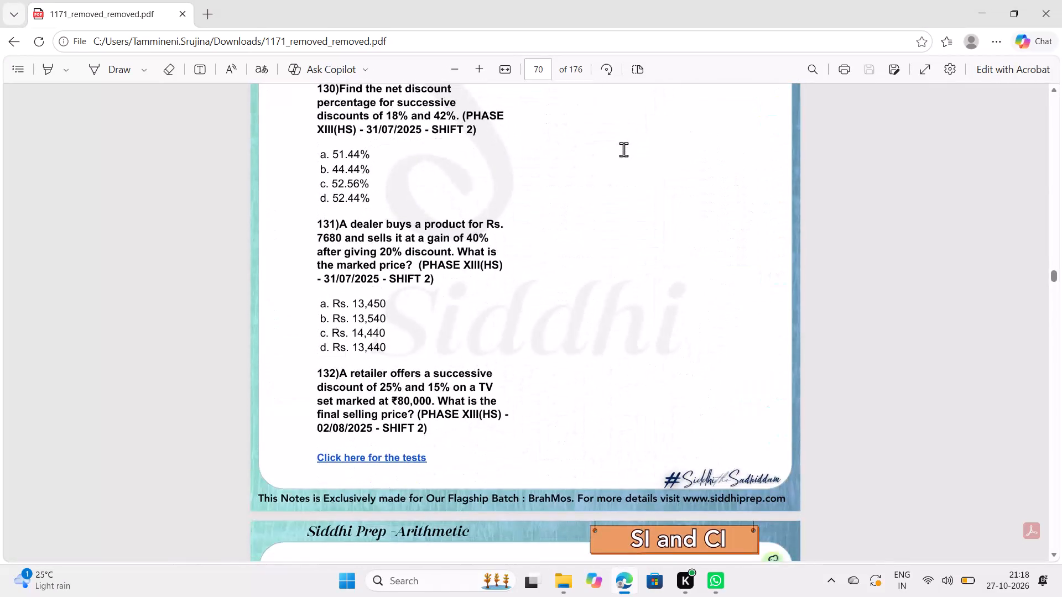
Examine the first half of the SI and CI section, from page 71 to page 83, for leftover solution pages.
scroll(623, 149, down, 7)
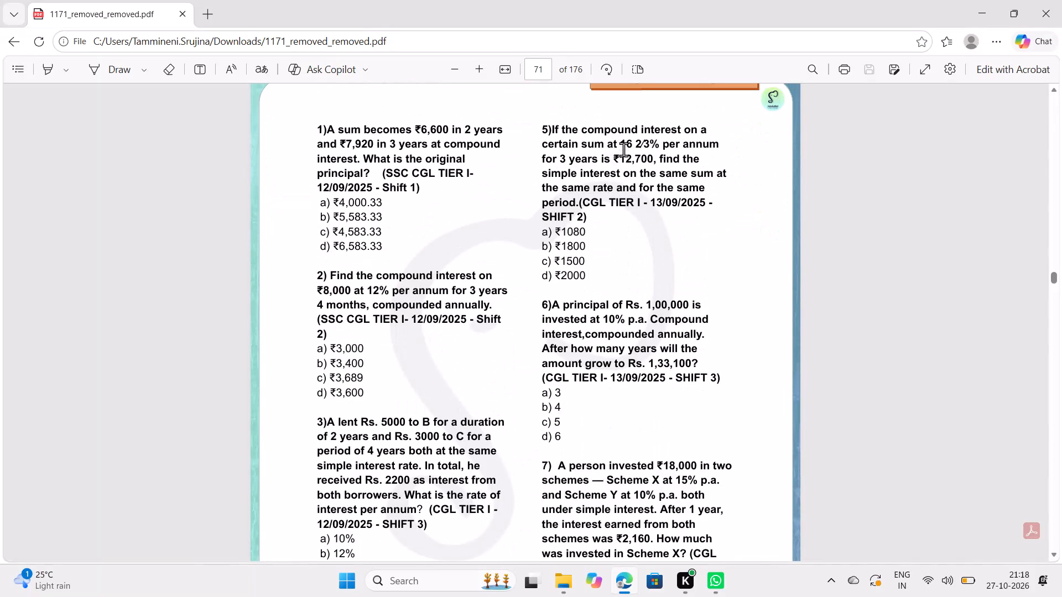
scroll(623, 149, down, 13)
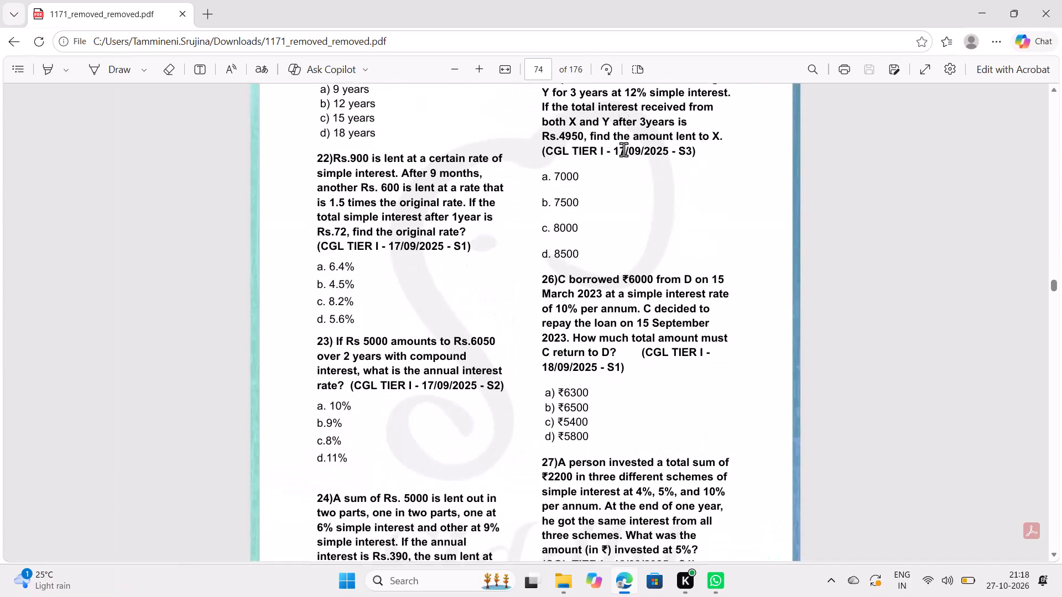
scroll(623, 149, down, 8)
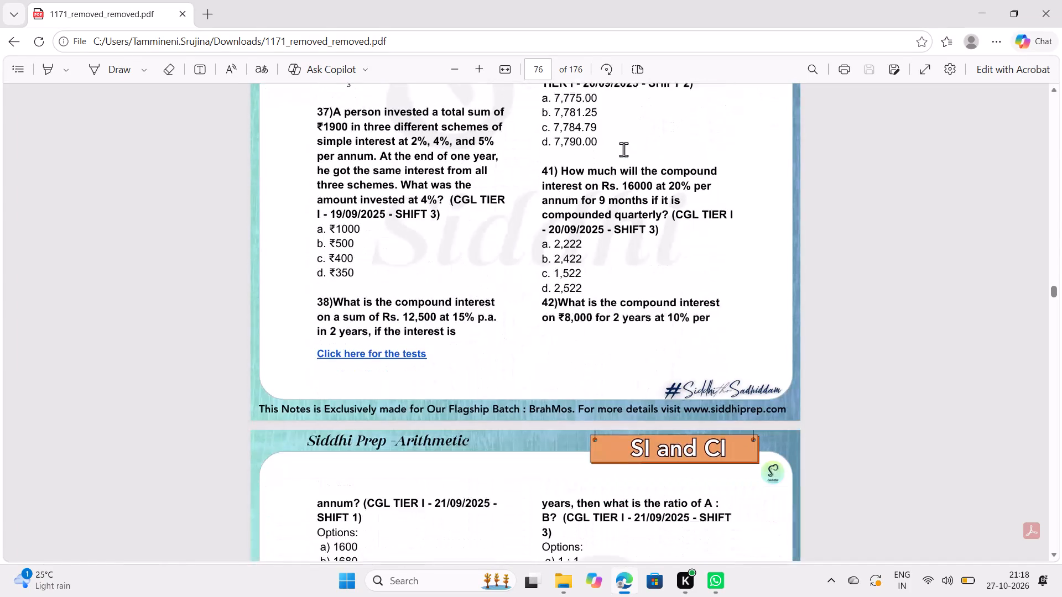
scroll(623, 149, down, 11)
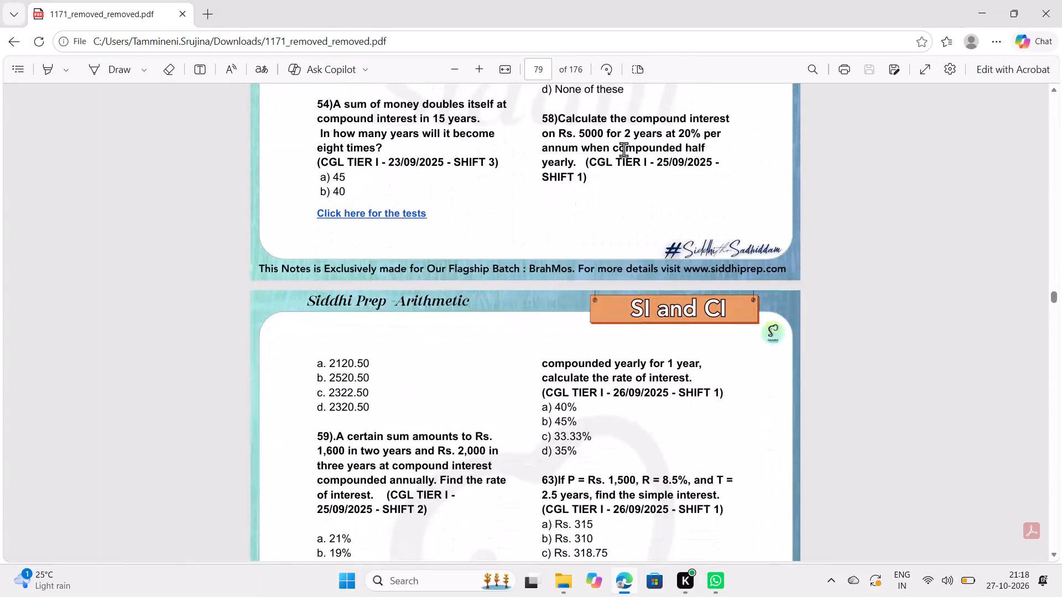
scroll(623, 149, down, 13)
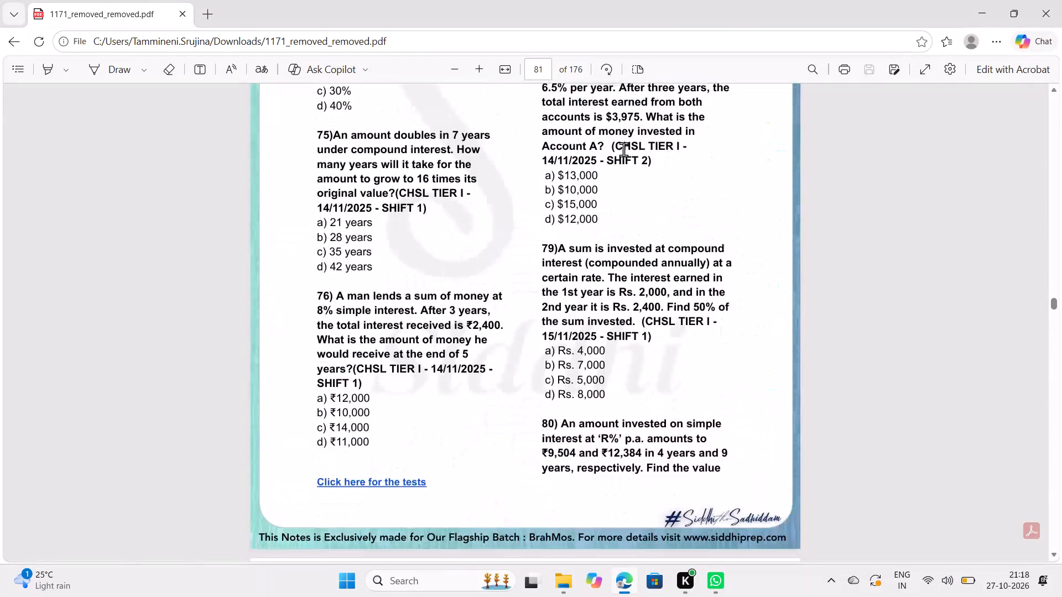
scroll(623, 149, down, 14)
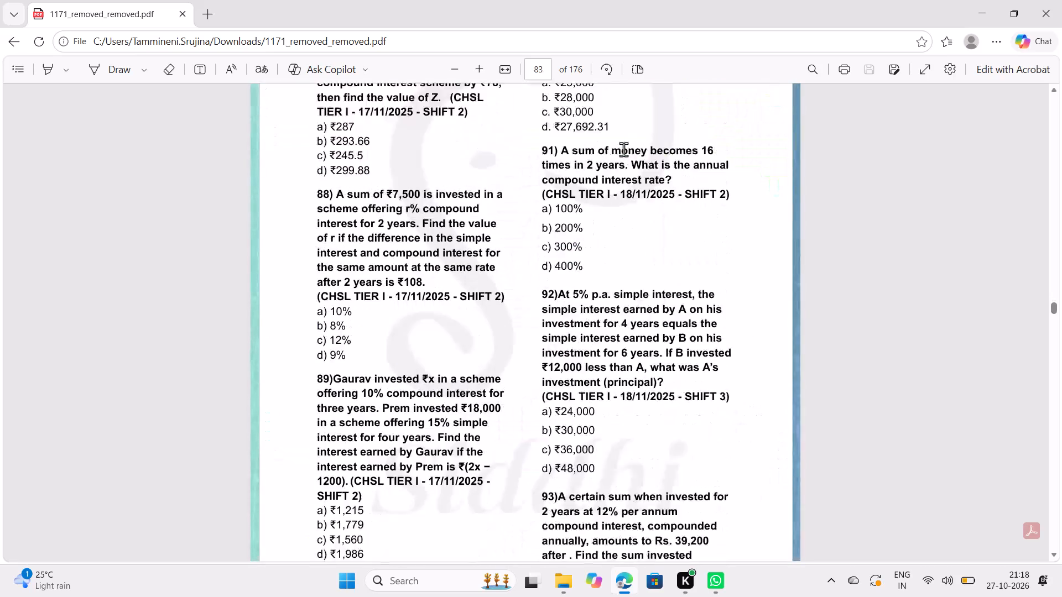
Examine the rest of the SI and CI section, from page 83 to page 95, for leftover solution pages.
scroll(623, 149, down, 12)
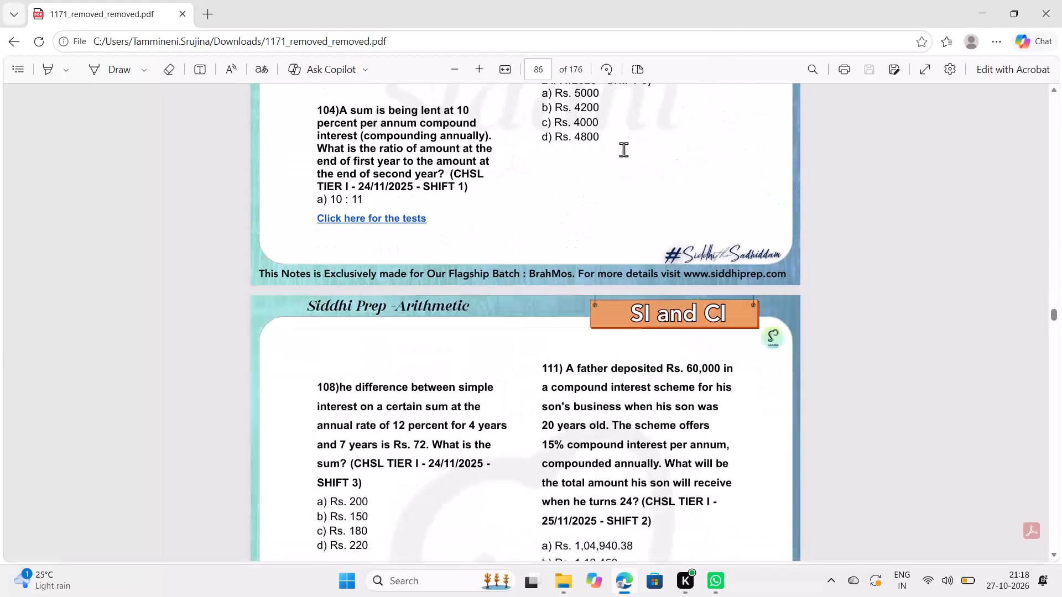
scroll(623, 149, down, 11)
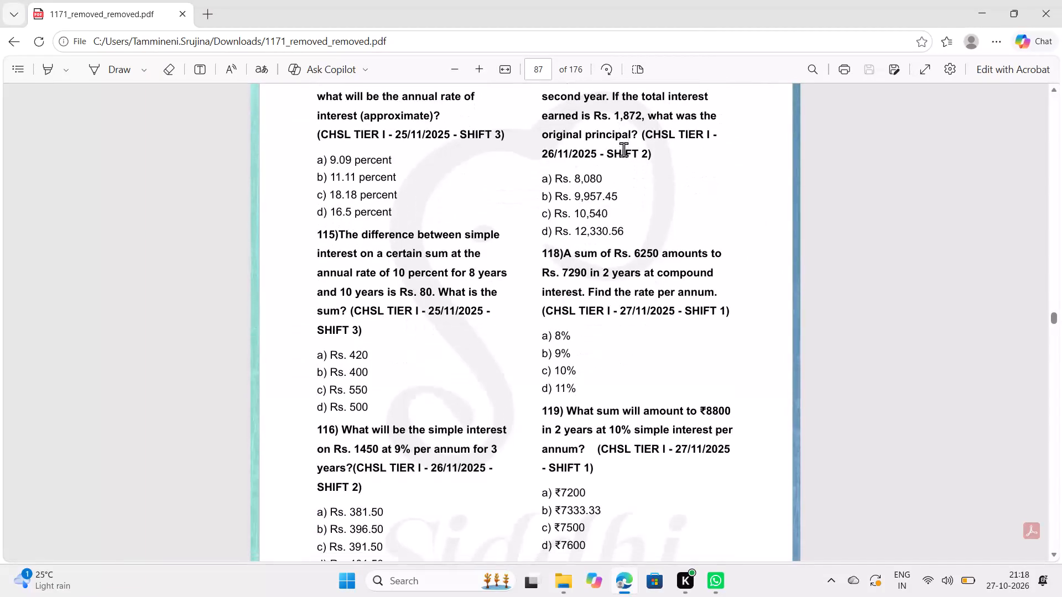
scroll(623, 149, down, 14)
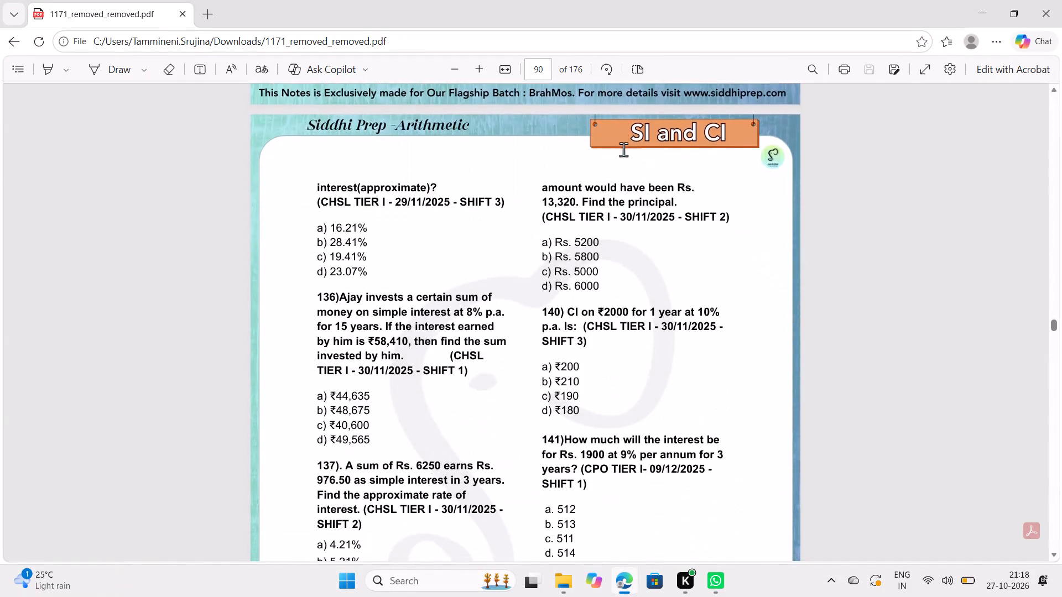
scroll(623, 149, down, 11)
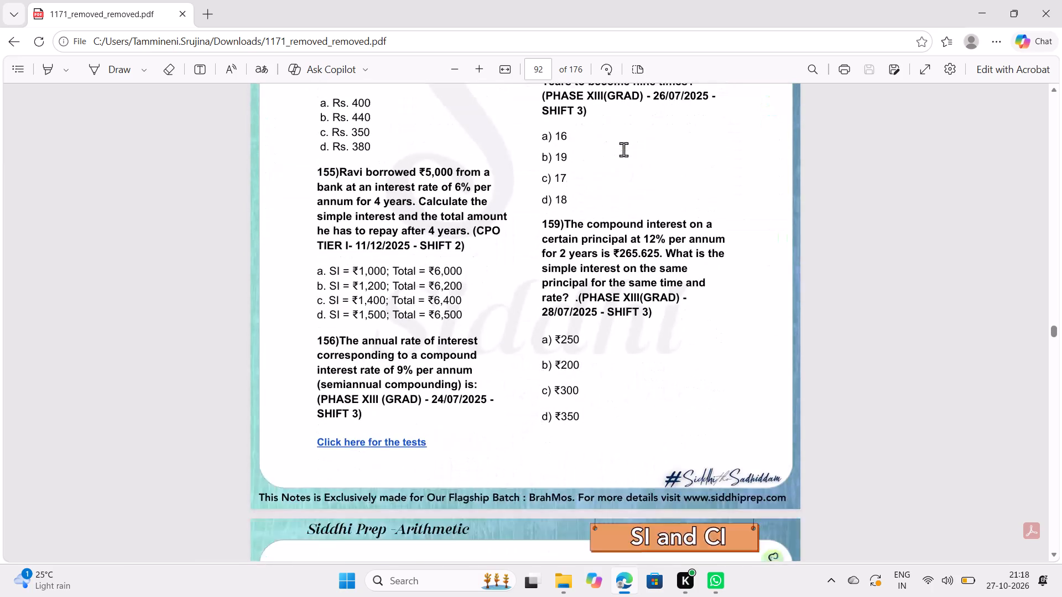
scroll(623, 149, down, 15)
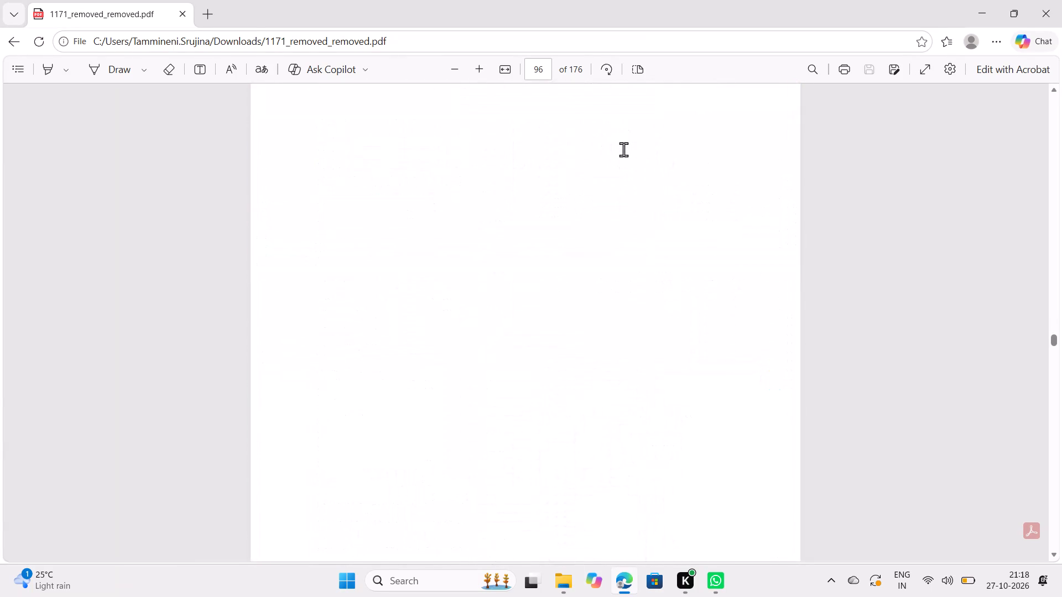
scroll(623, 149, down, 1)
scroll(623, 149, up, 4)
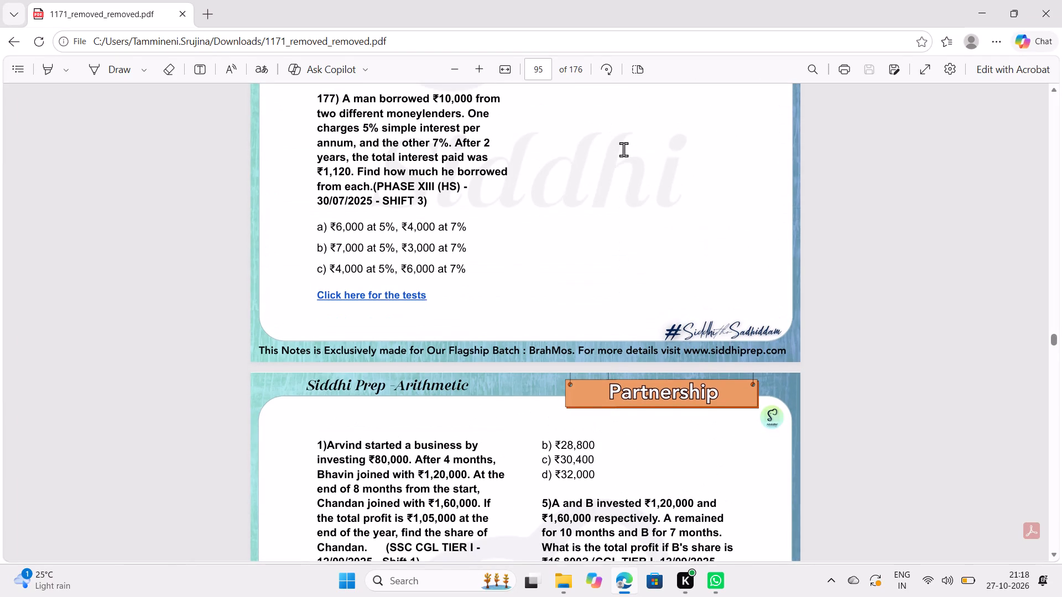
Examine the Partnership section, from page 96 to page 110, for leftover solution pages.
scroll(623, 149, down, 9)
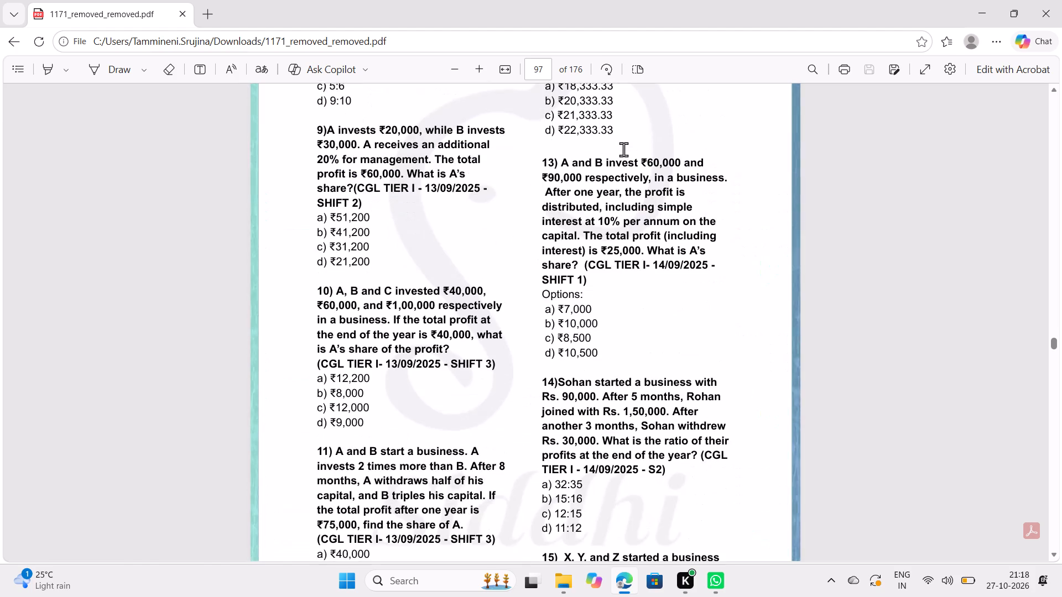
scroll(623, 149, down, 18)
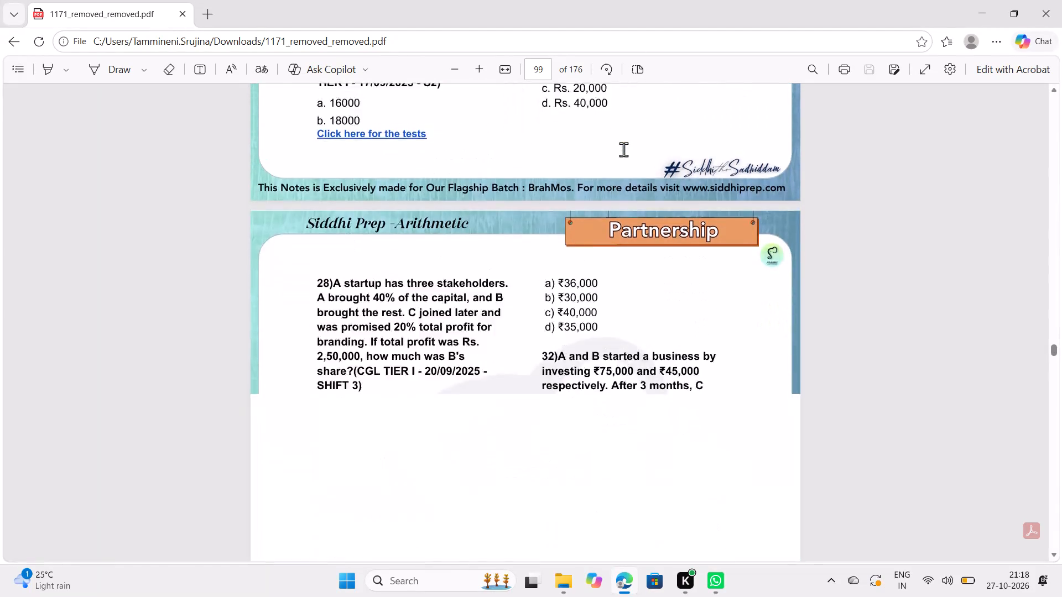
scroll(623, 149, down, 11)
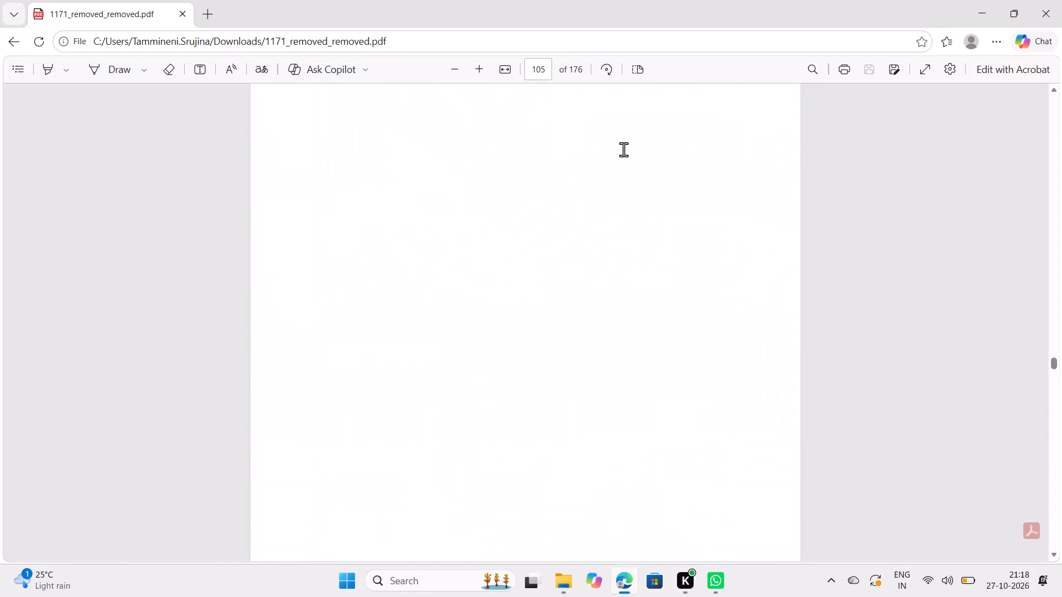
scroll(623, 149, down, 3)
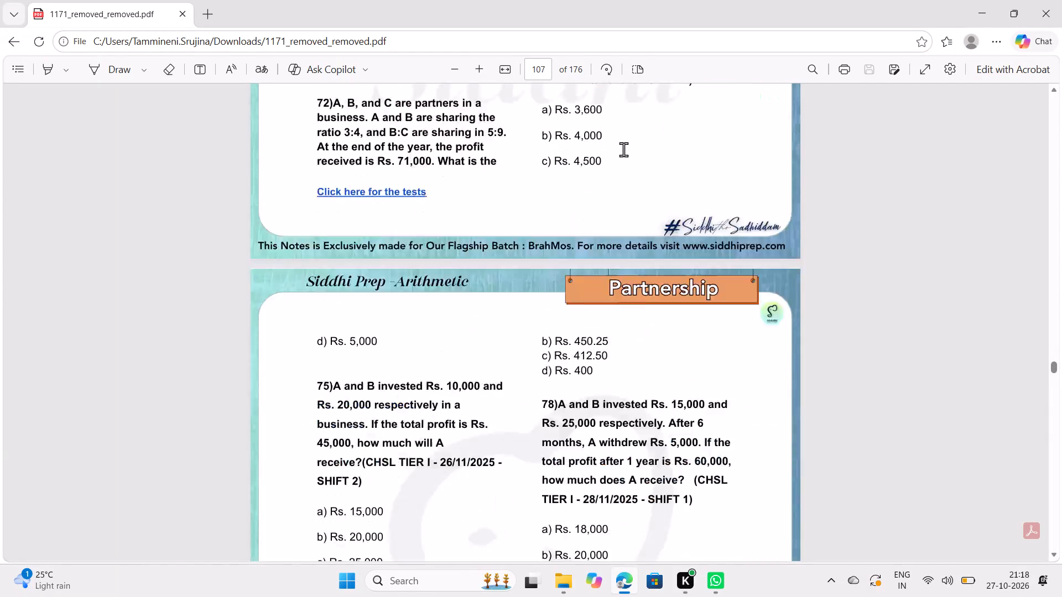
scroll(623, 149, down, 5)
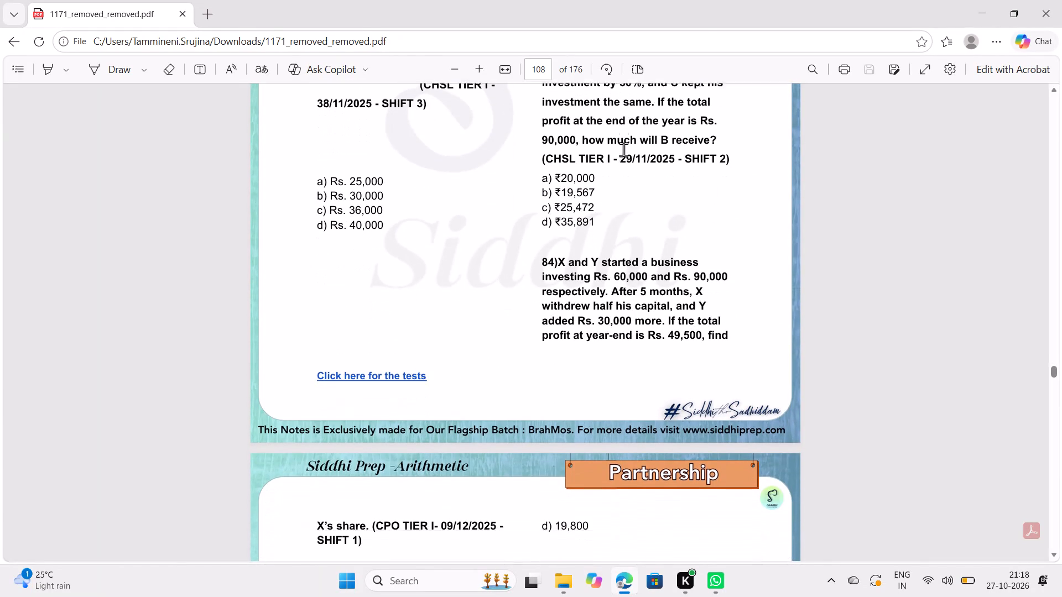
scroll(623, 149, down, 8)
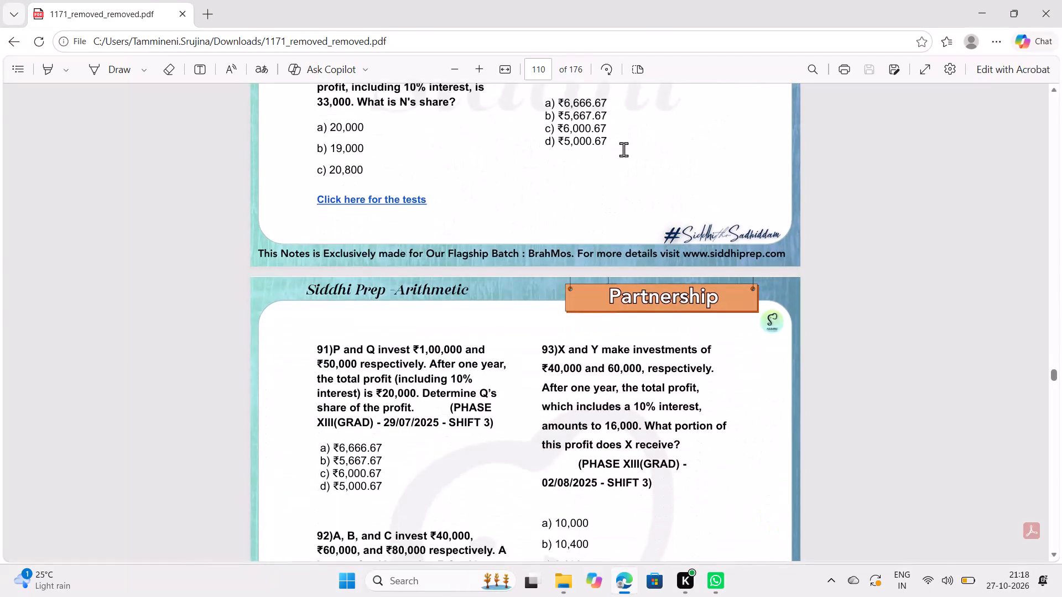
scroll(623, 149, down, 9)
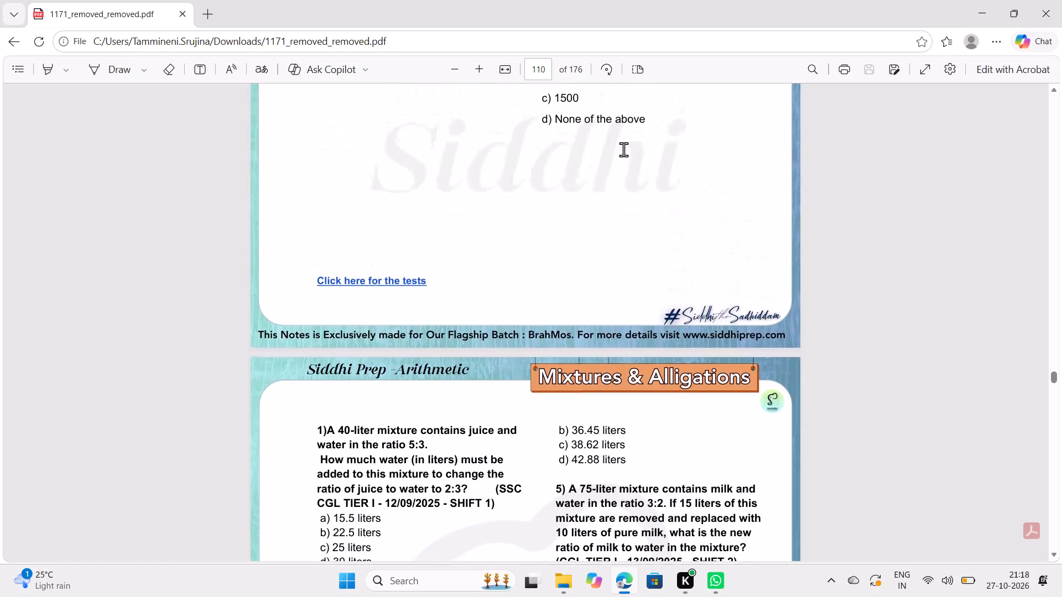
Examine the Mixtures & Alligations section, from page 111 to page 120, for leftover solution pages.
scroll(623, 149, down, 13)
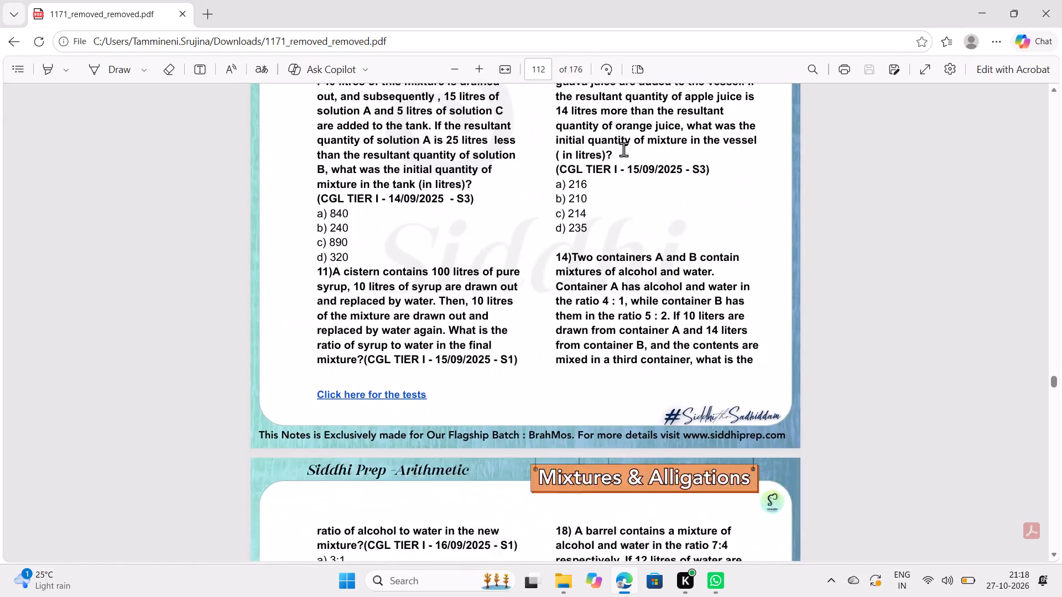
scroll(623, 149, down, 14)
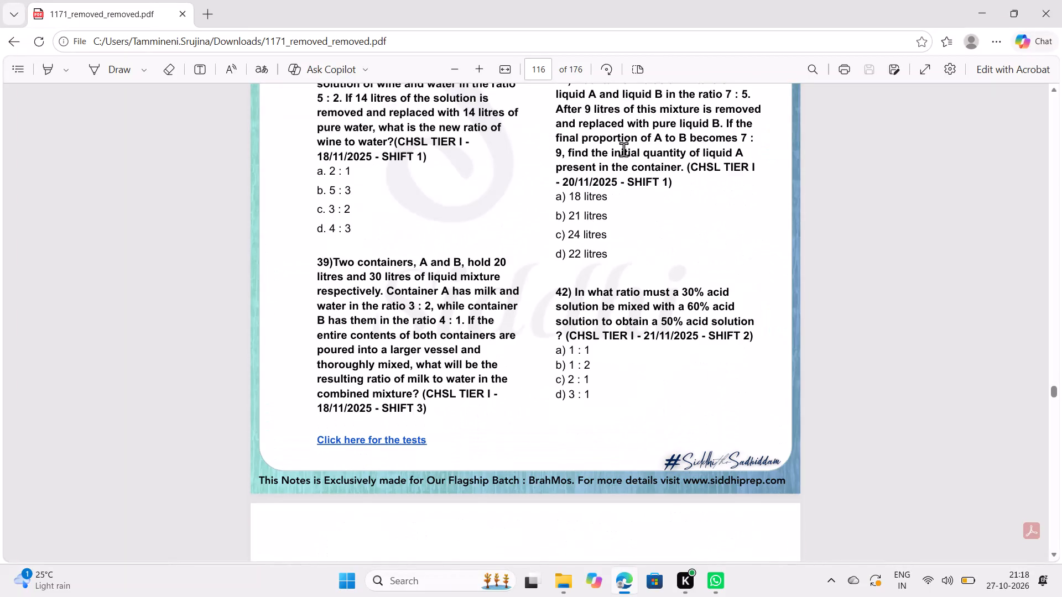
scroll(623, 149, down, 10)
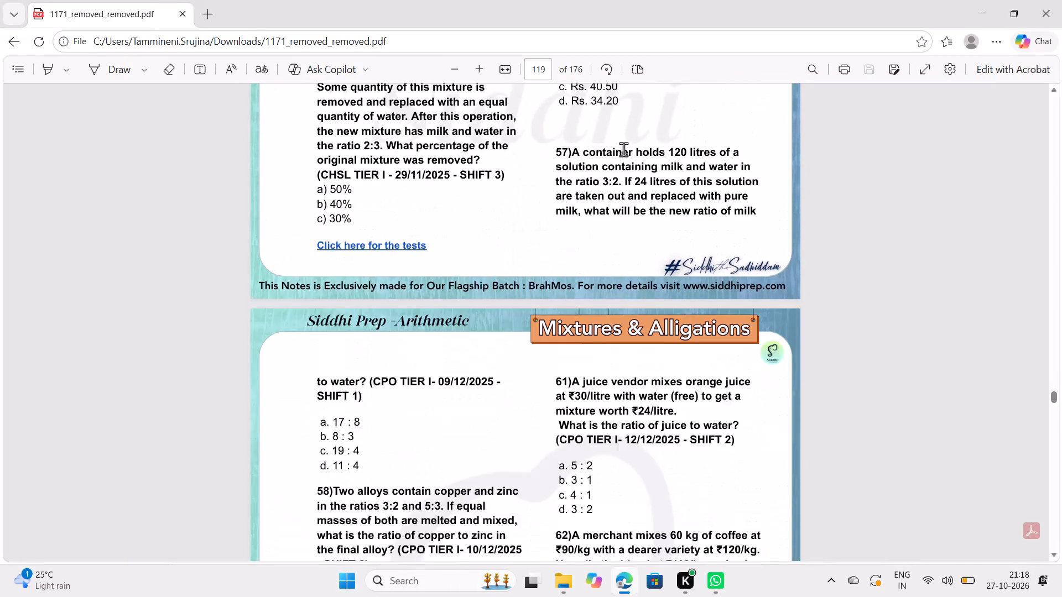
scroll(623, 149, down, 14)
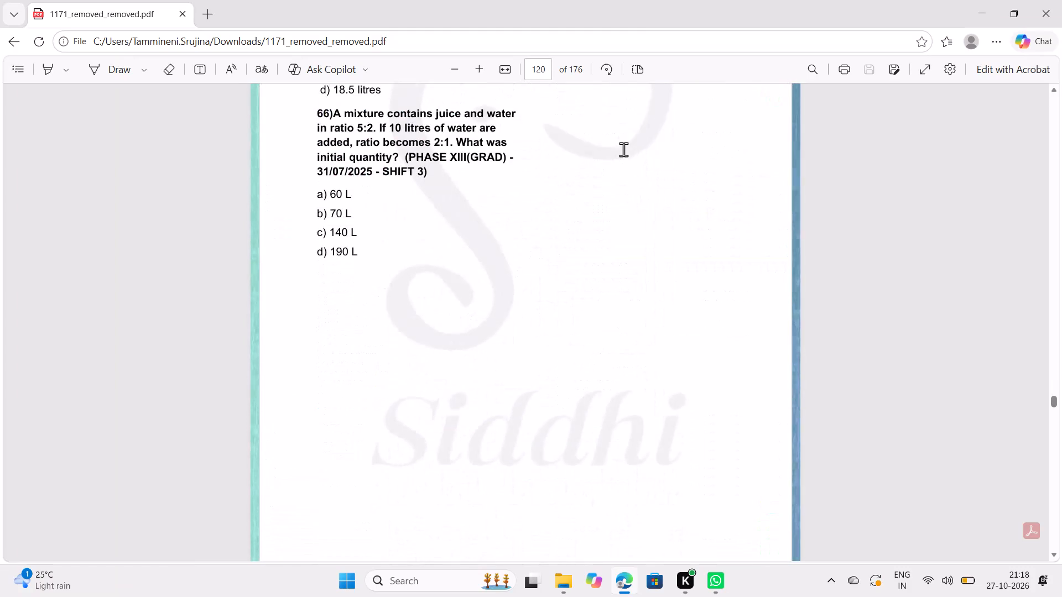
Examine the first part of the Average section, from page 121 to page 131, for leftover solution pages.
scroll(623, 149, down, 11)
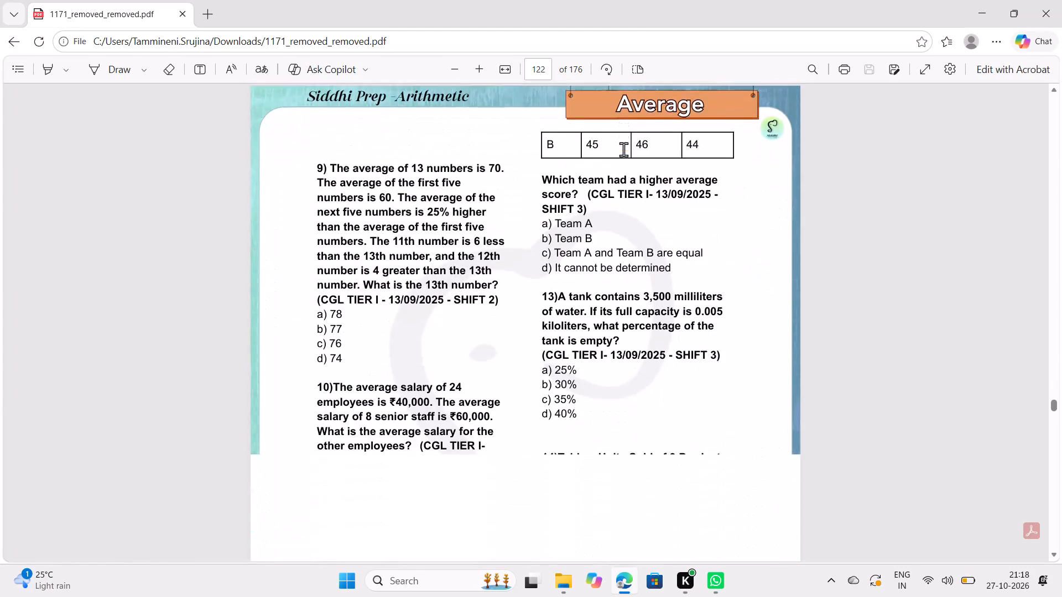
scroll(623, 149, down, 10)
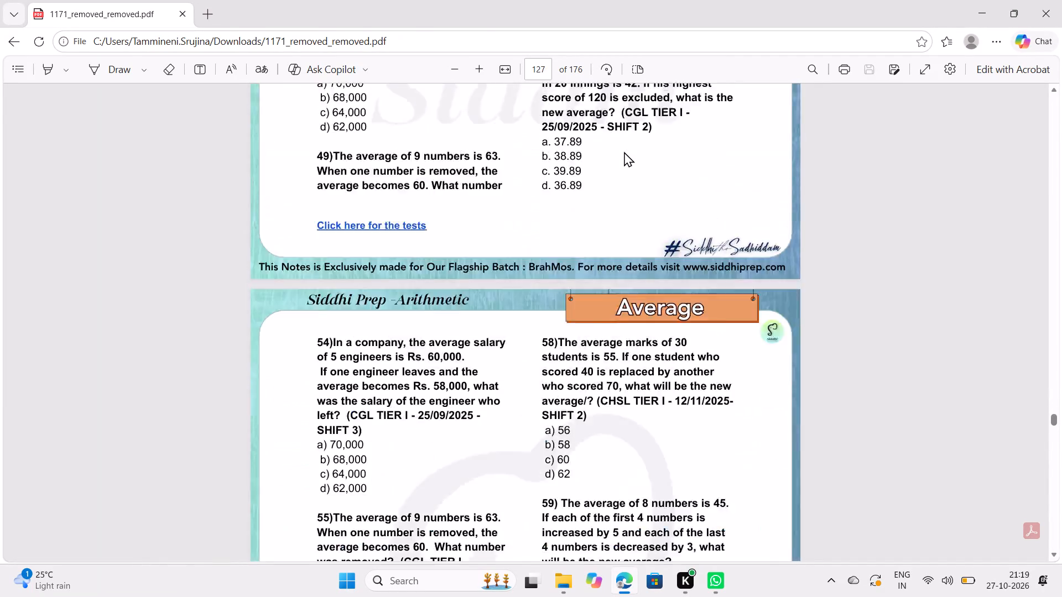
scroll(624, 151, down, 6)
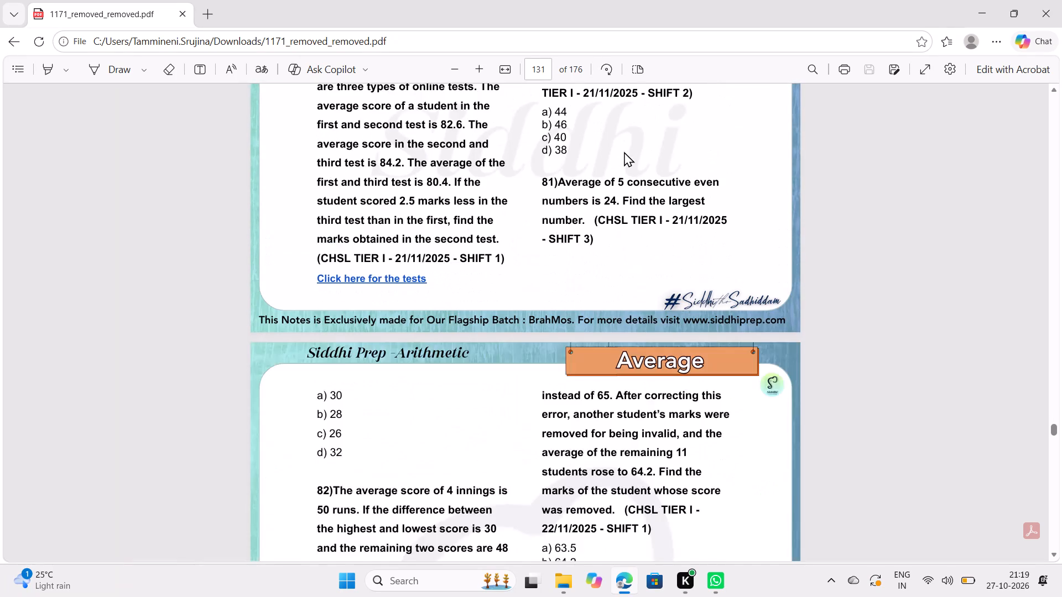
Examine the rest of the Average section, from page 131 up to the start of Time & Work, for leftover solution pages.
scroll(624, 151, down, 14)
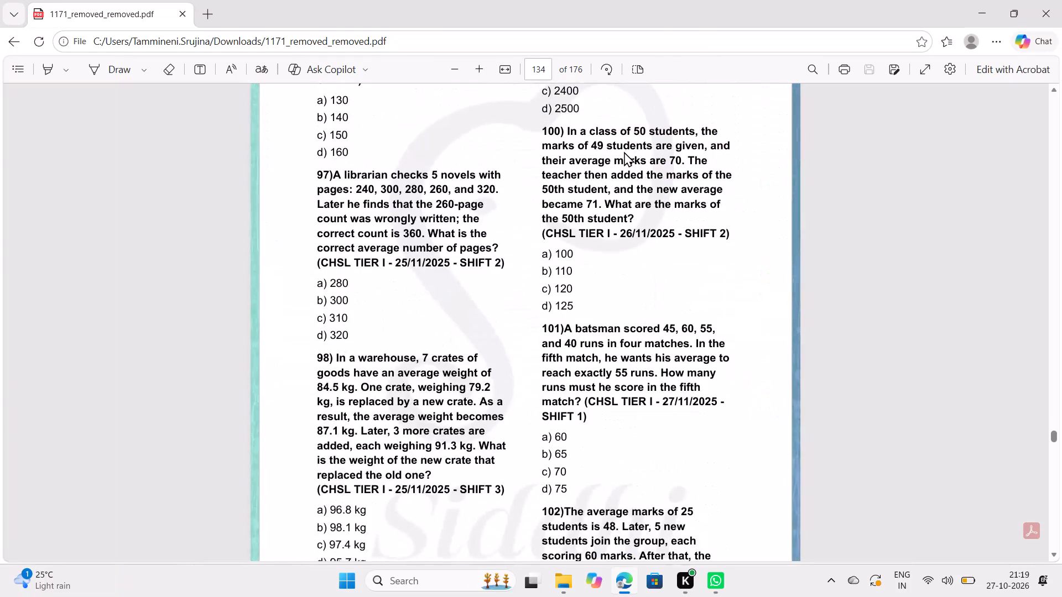
scroll(624, 151, down, 9)
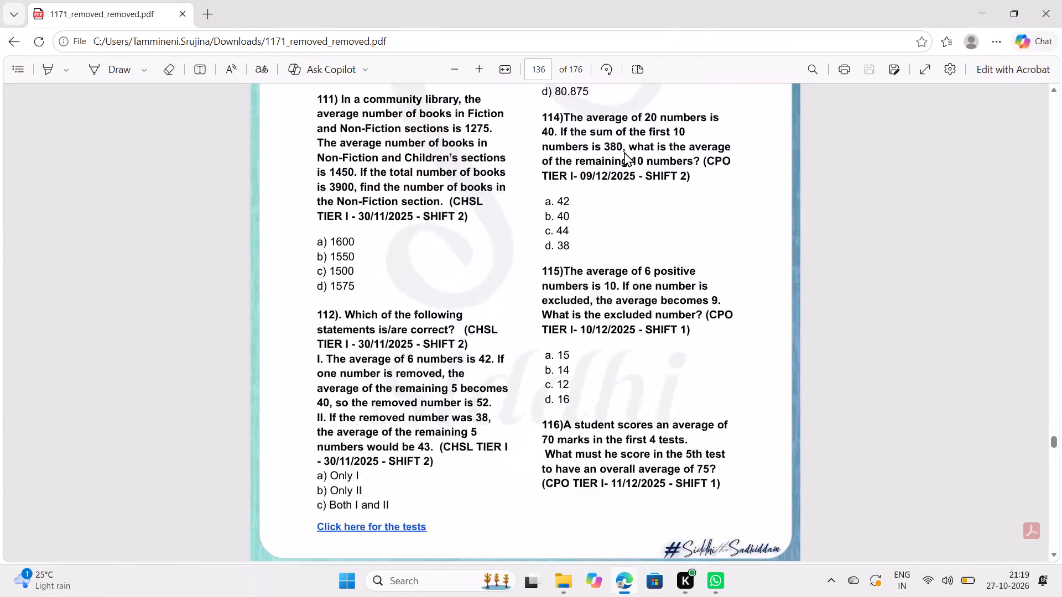
scroll(624, 151, down, 9)
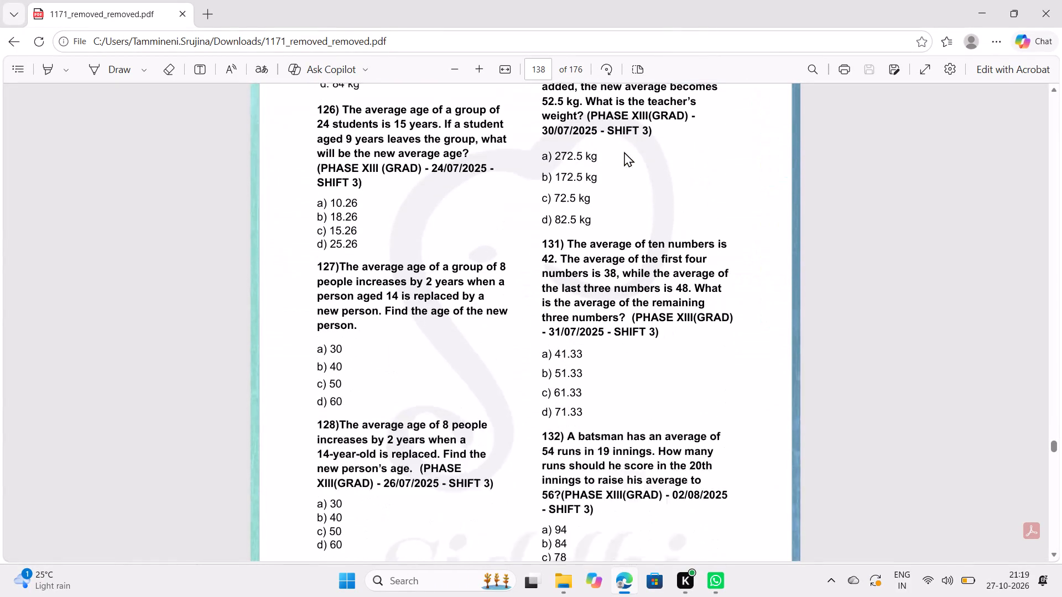
scroll(624, 151, down, 10)
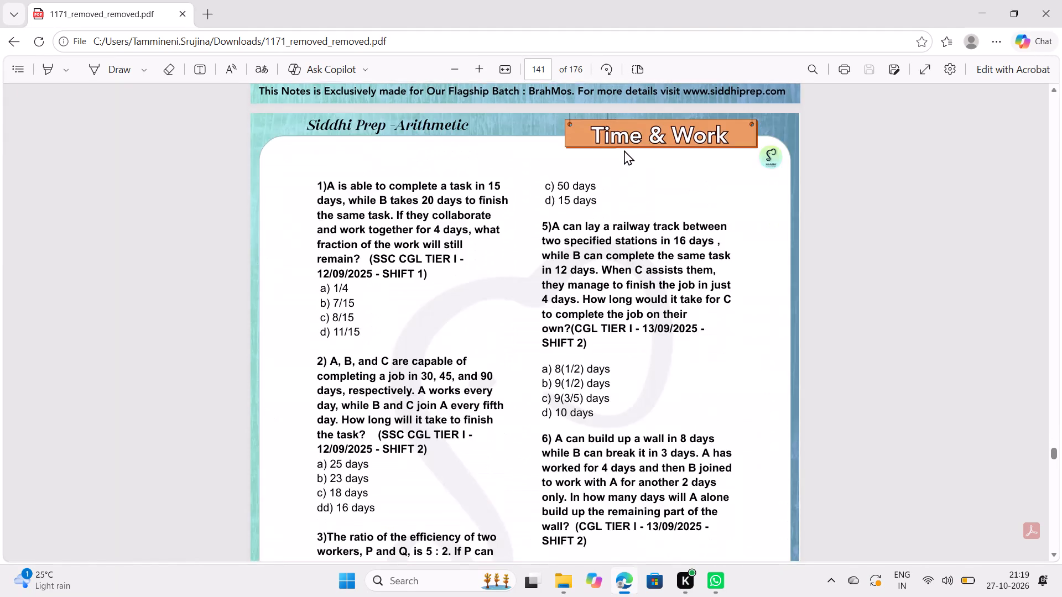
Examine the Time & Work section through page 154 for leftover solution pages.
scroll(624, 140, down, 5)
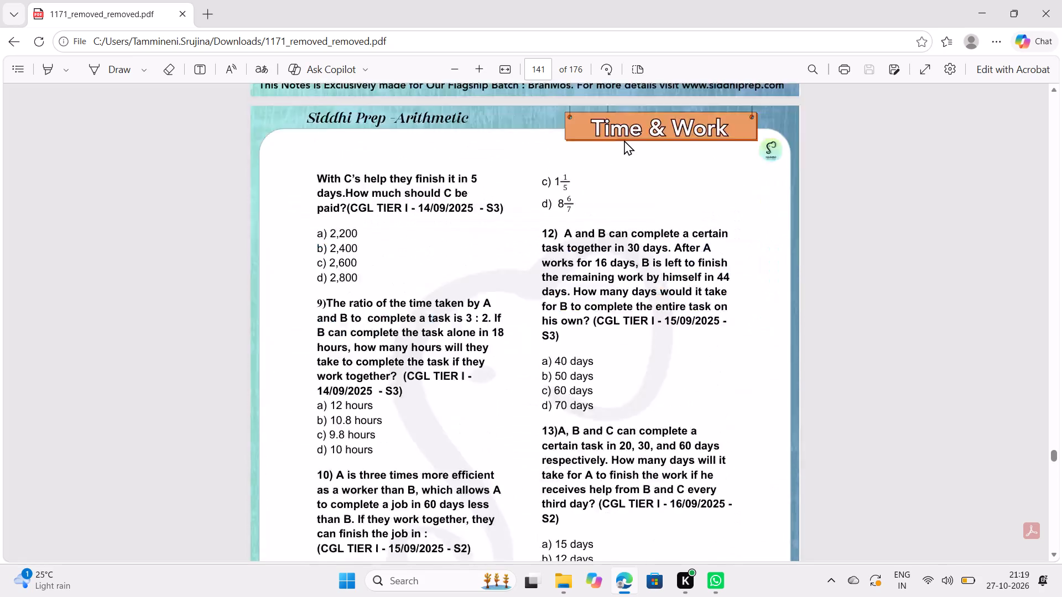
scroll(624, 140, down, 13)
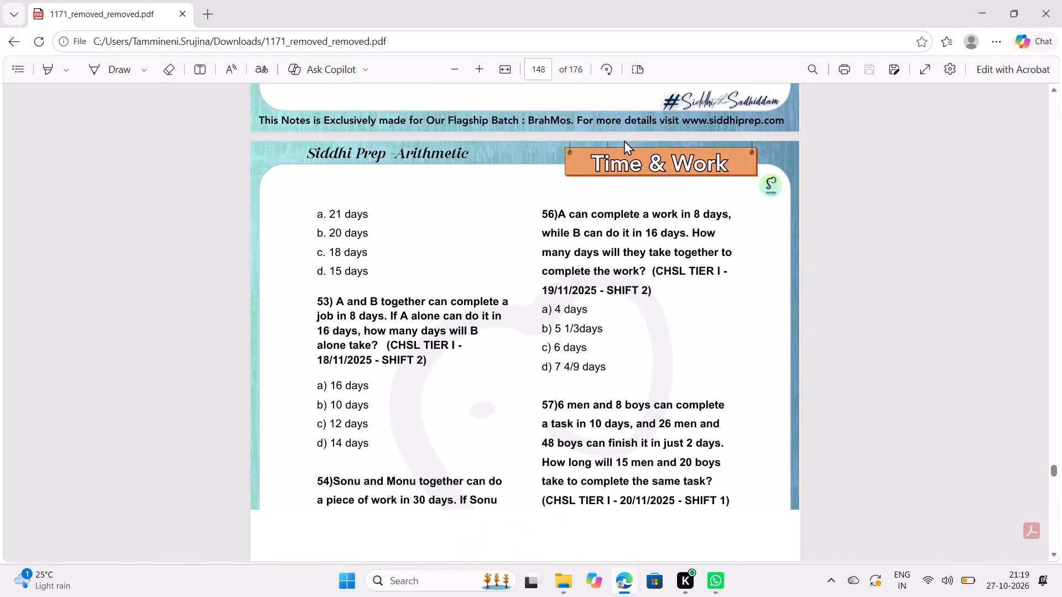
scroll(624, 140, down, 15)
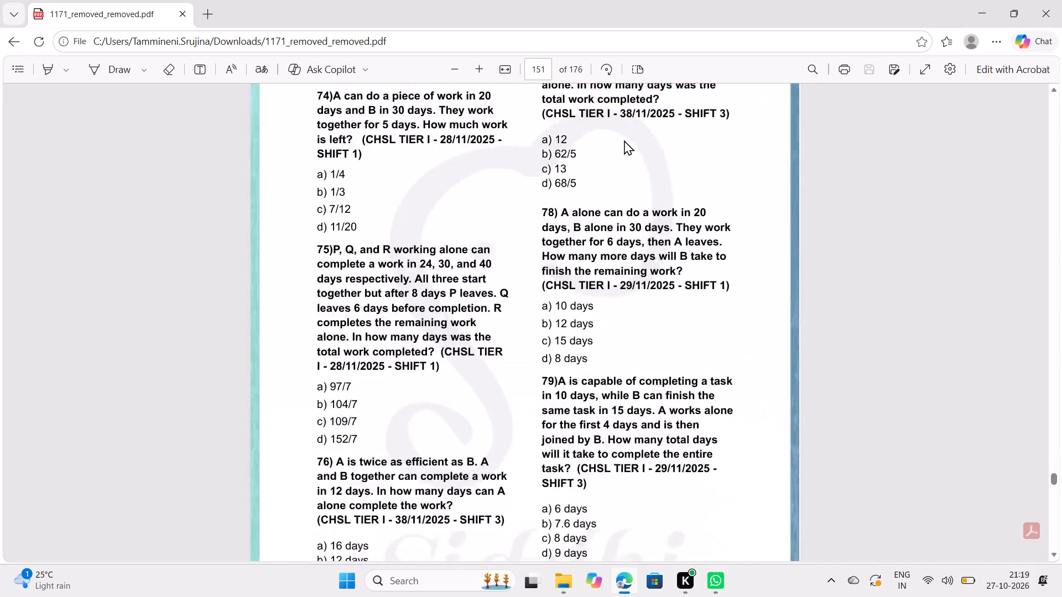
scroll(624, 140, down, 12)
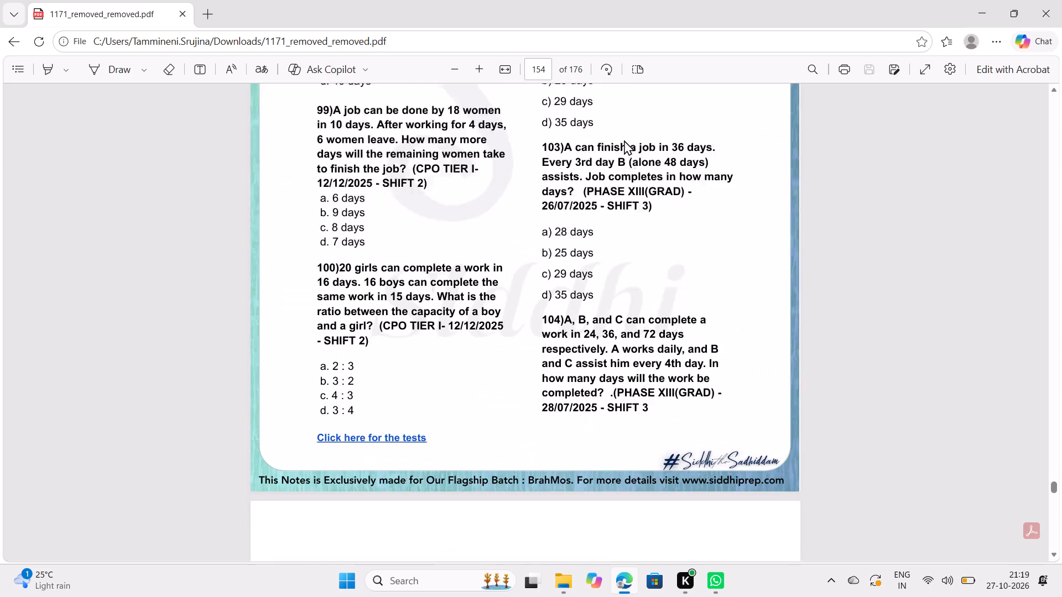
Examine the end of Time & Work and the Pipes & Cisterns section, from page 154 to page 160, for leftover solution pages.
scroll(624, 140, down, 7)
scroll(624, 140, up, 1)
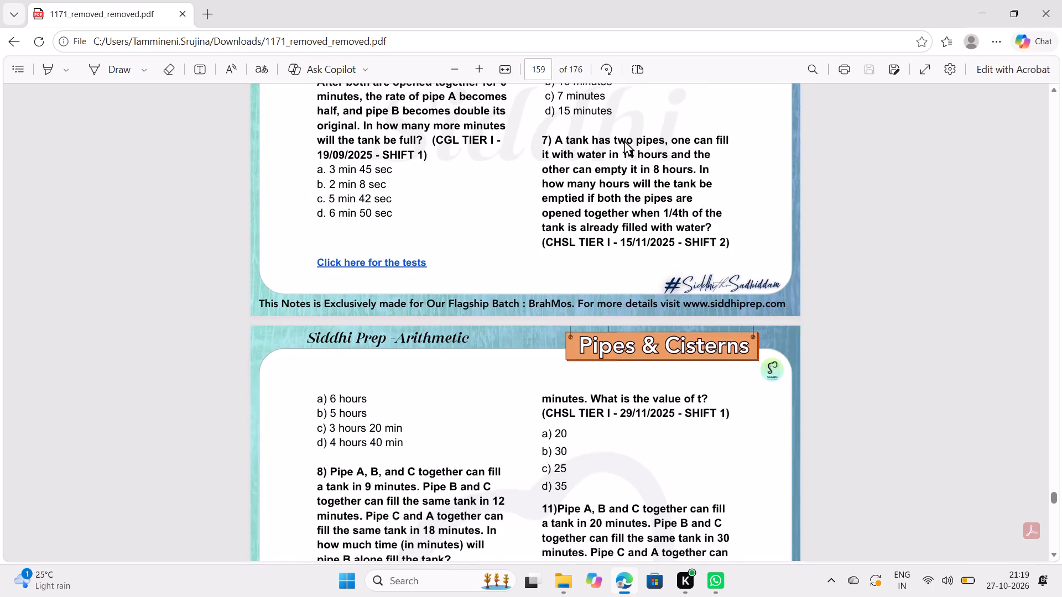
scroll(624, 140, up, 7)
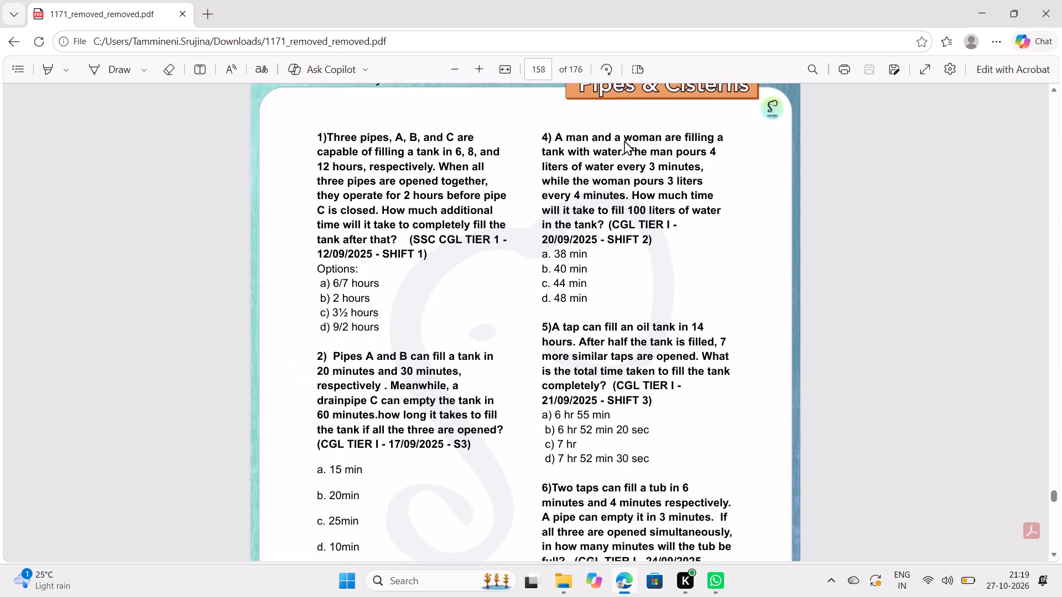
scroll(624, 140, up, 8)
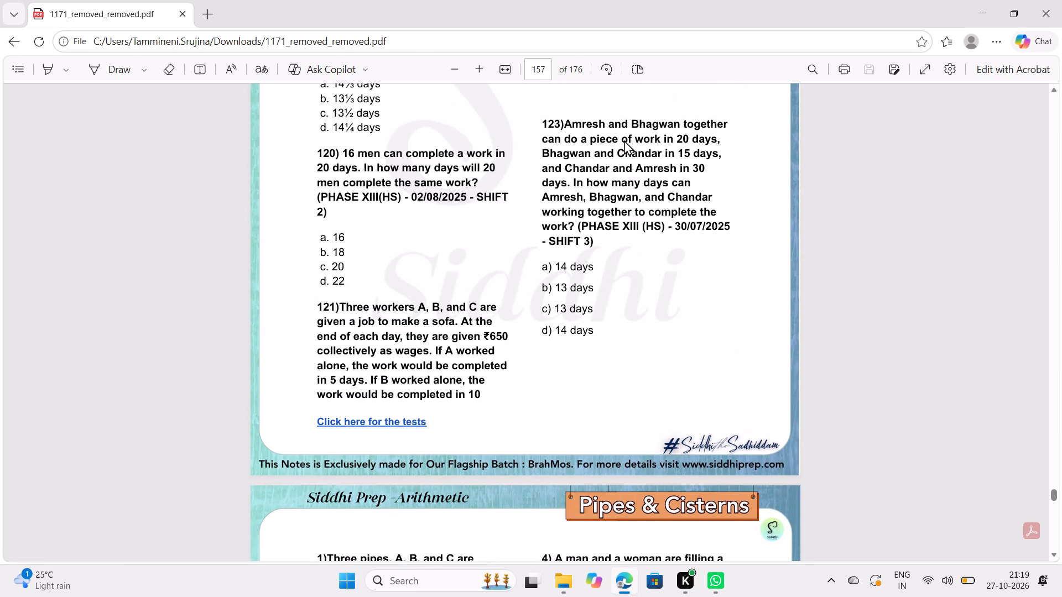
scroll(623, 134, down, 13)
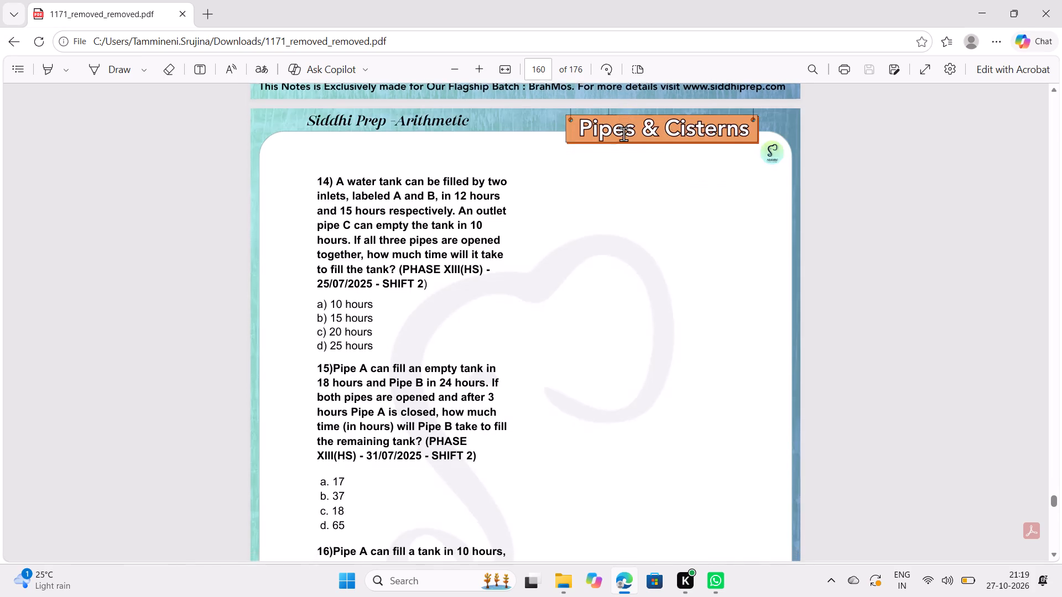
Examine the changeover from Pipes & Cisterns to Time & Distance, pages 160 to 162, for leftover solution pages.
scroll(623, 134, down, 3)
scroll(623, 134, up, 7)
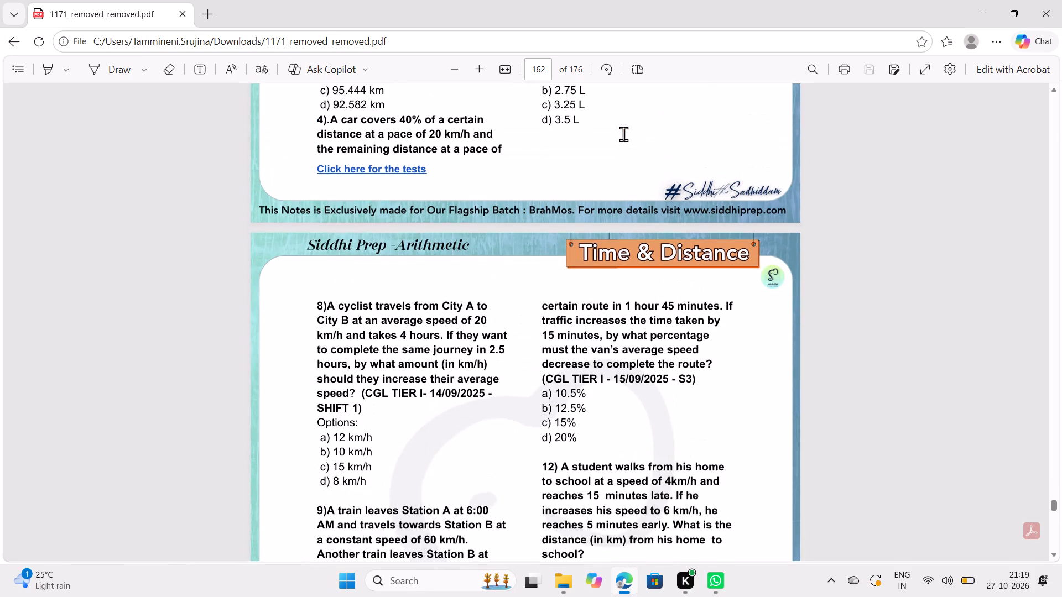
scroll(623, 134, up, 5)
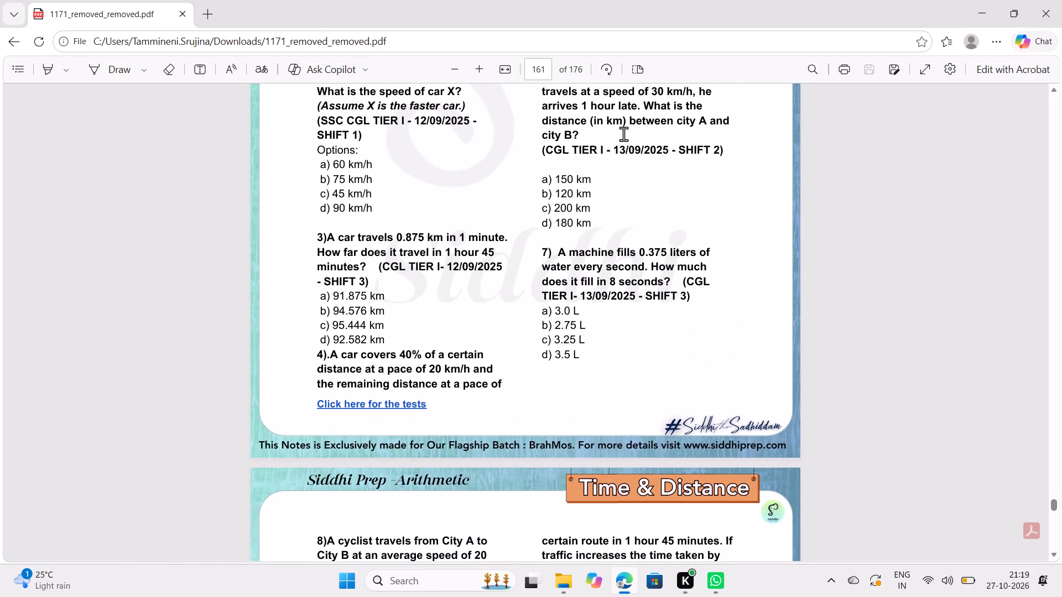
scroll(623, 134, up, 8)
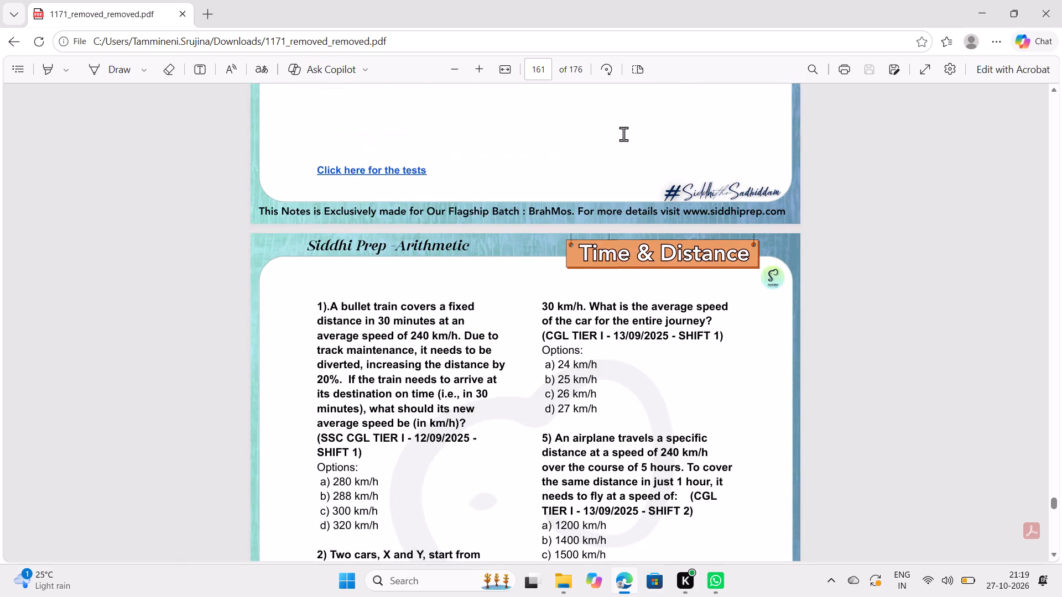
scroll(623, 134, up, 8)
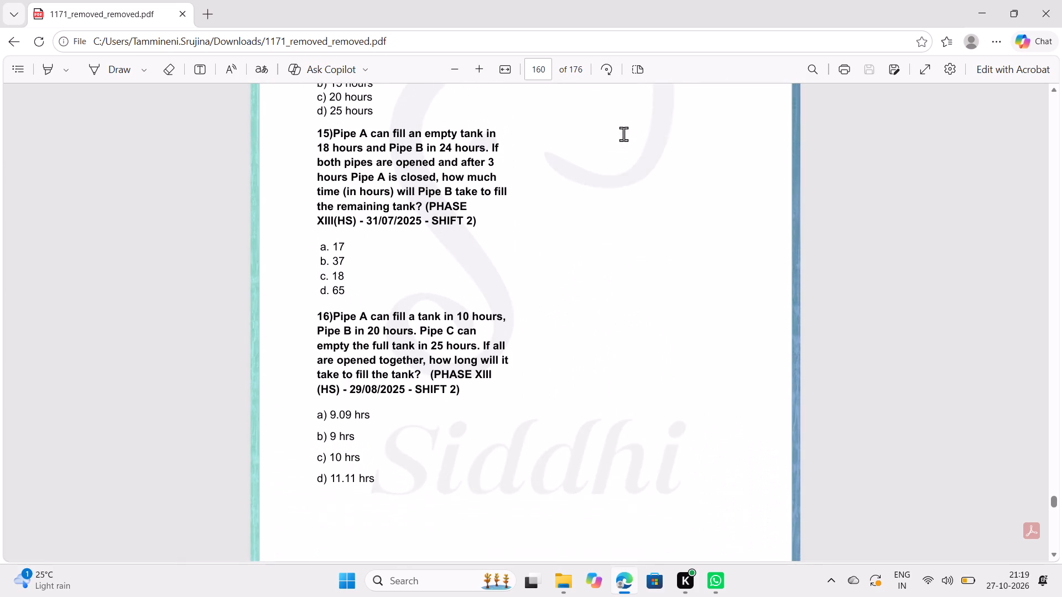
scroll(623, 134, up, 3)
Examine the Time & Distance section from page 161 onward, up to the start of Race, for leftover solution pages.
scroll(623, 134, down, 4)
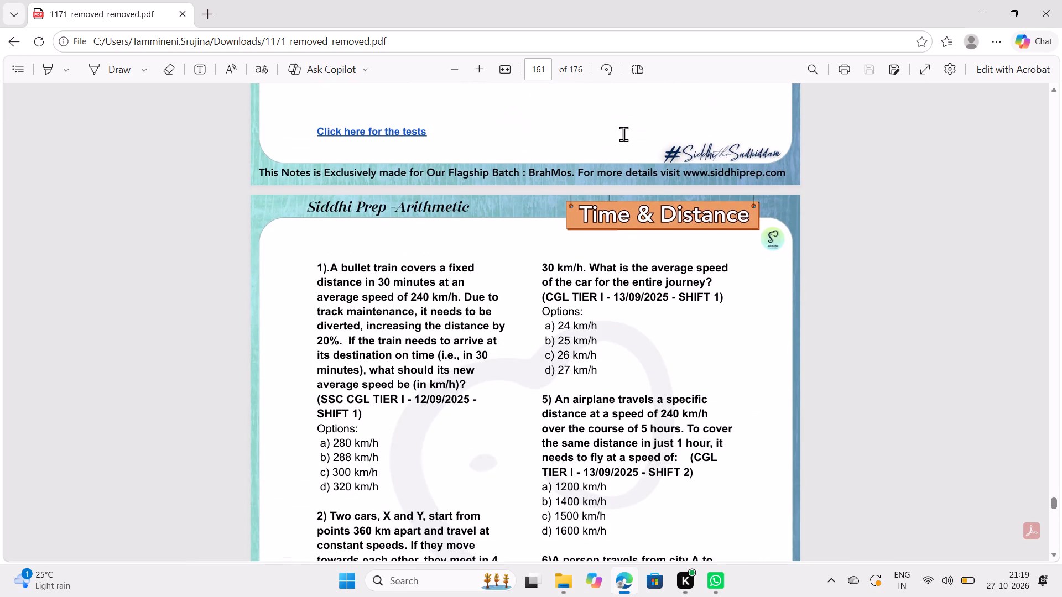
scroll(623, 134, down, 10)
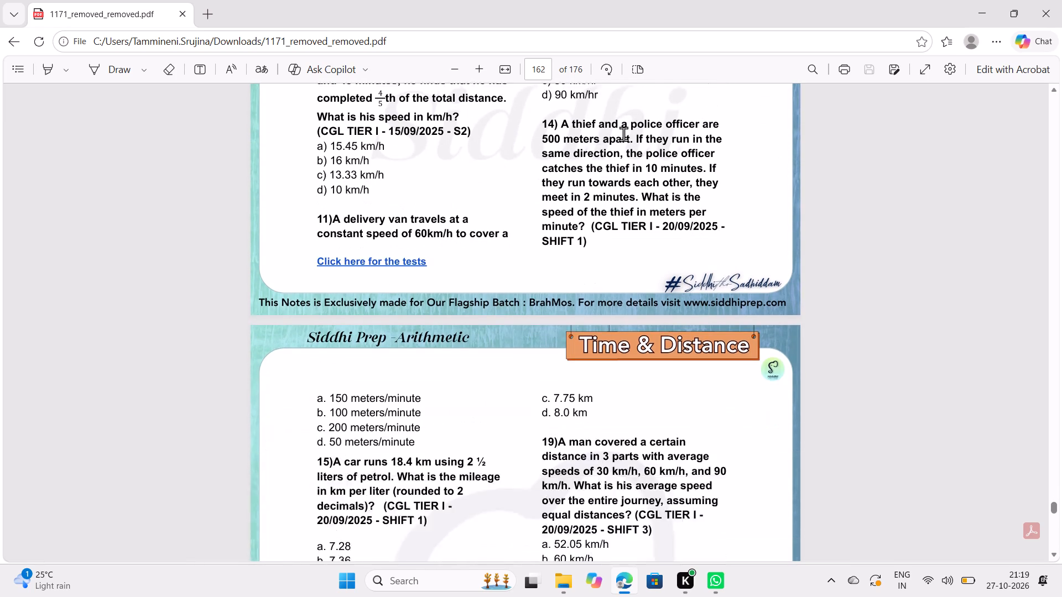
scroll(623, 134, down, 11)
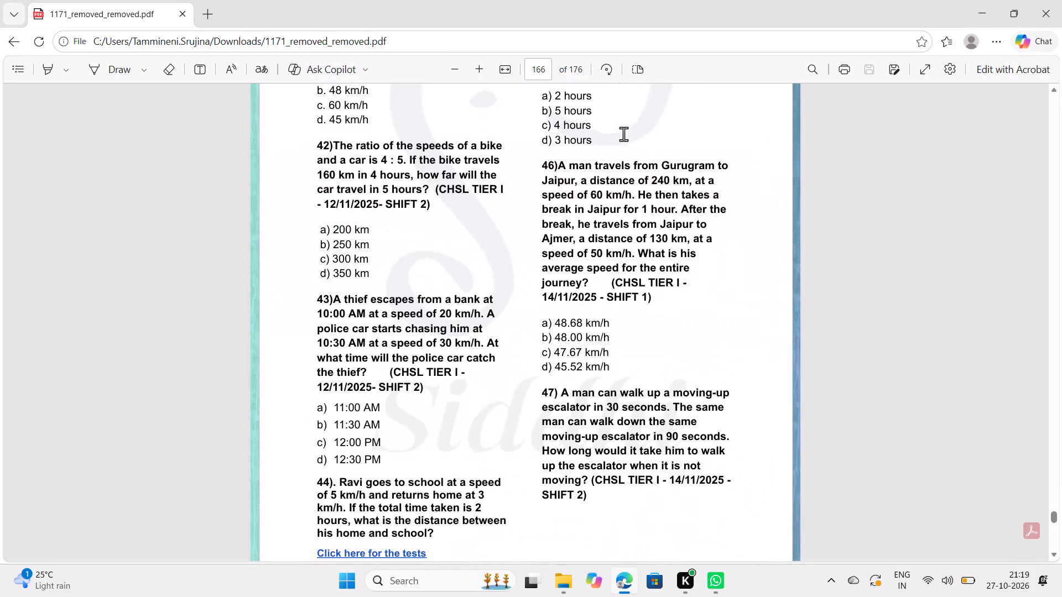
scroll(623, 134, down, 6)
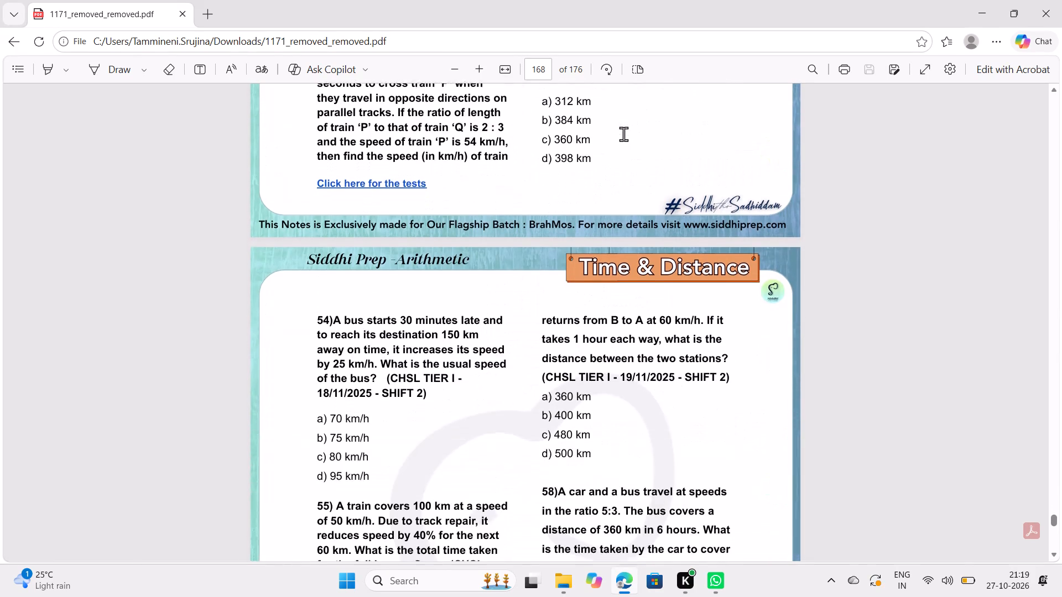
scroll(623, 134, down, 10)
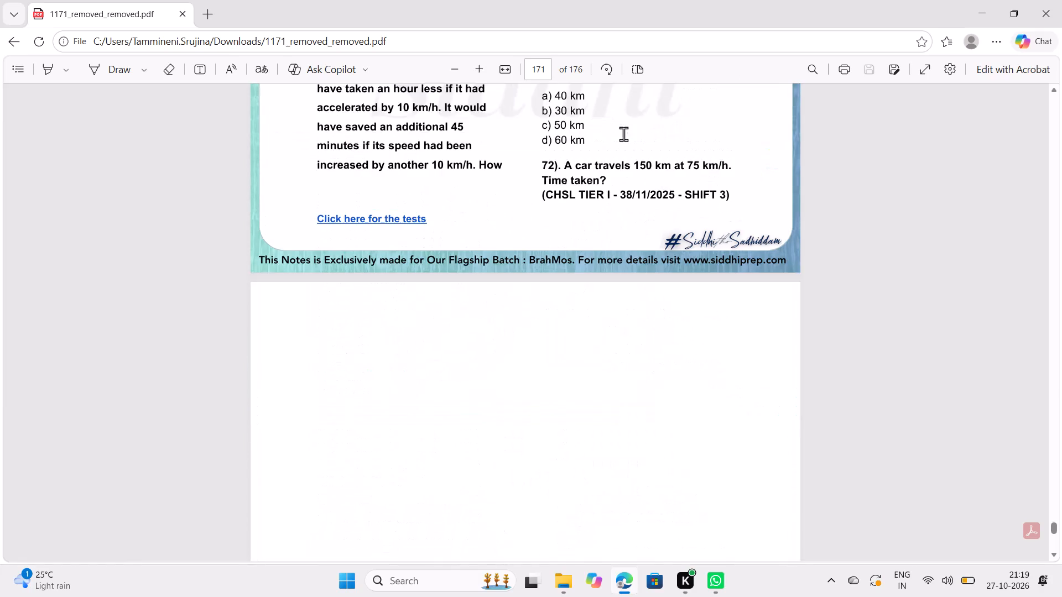
scroll(623, 134, down, 13)
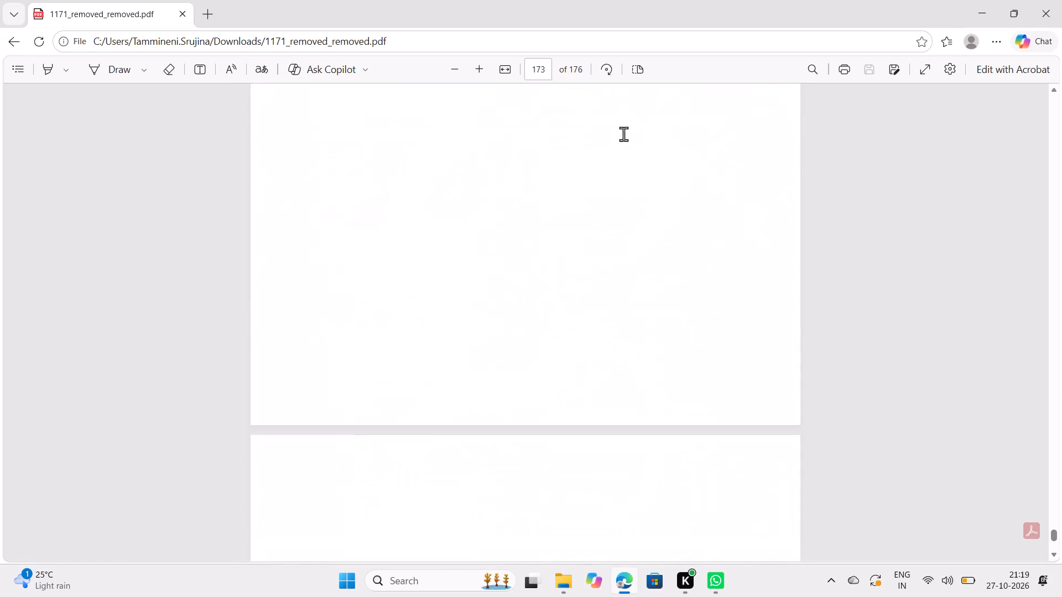
Examine the Race section on the last page, page 176, for leftover solutions.
scroll(623, 134, down, 3)
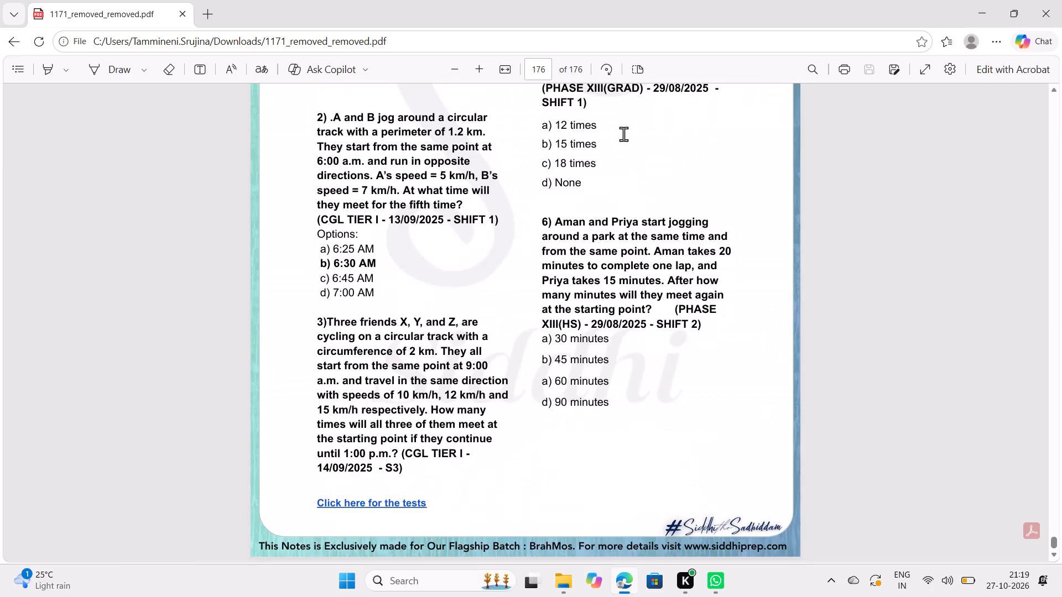
scroll(623, 134, up, 5)
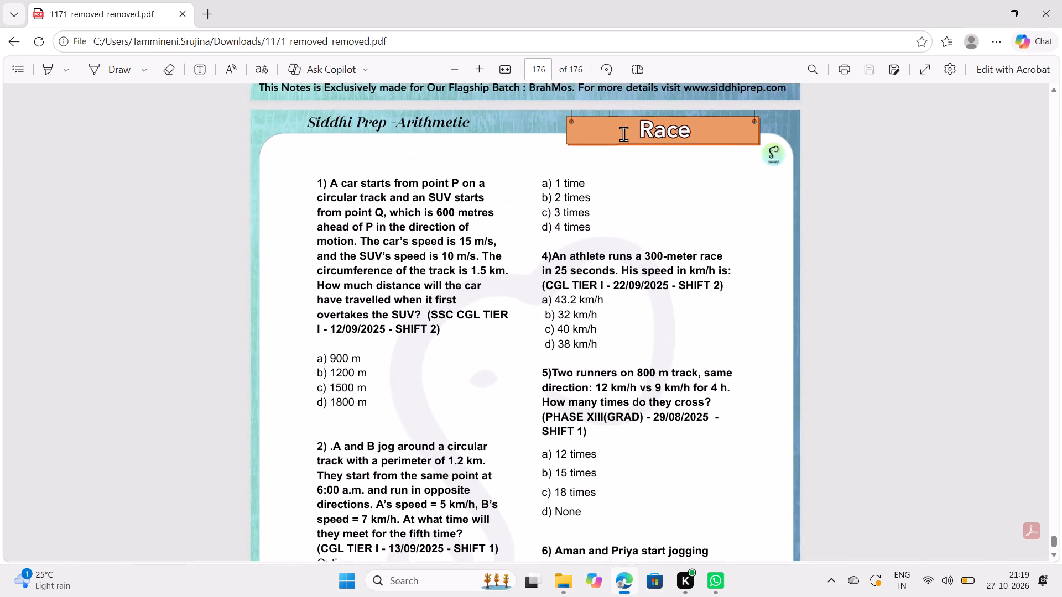
scroll(623, 134, up, 3)
scroll(623, 134, down, 9)
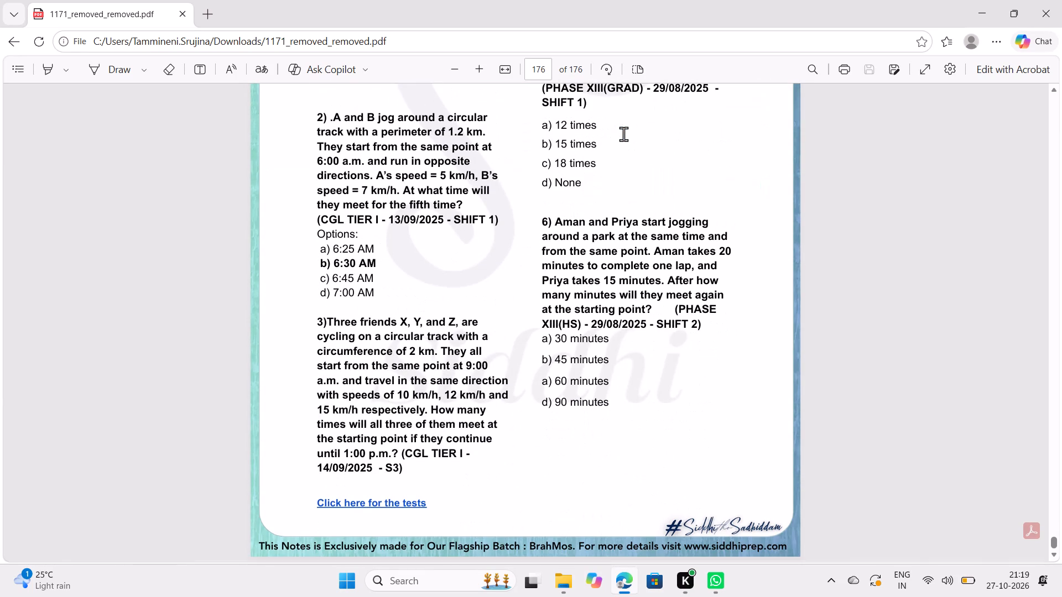
scroll(623, 134, down, 2)
scroll(598, 238, down, 3)
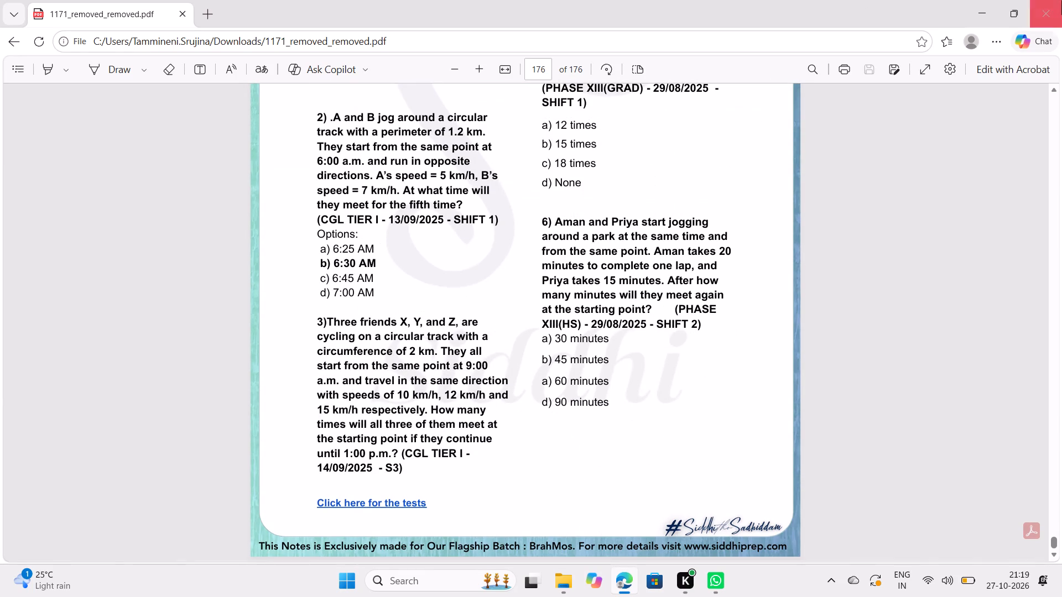
Close 1171_removed_removed.pdf and open 1172_removed_removed.pdf from the Downloads folder.
click(1061, 1)
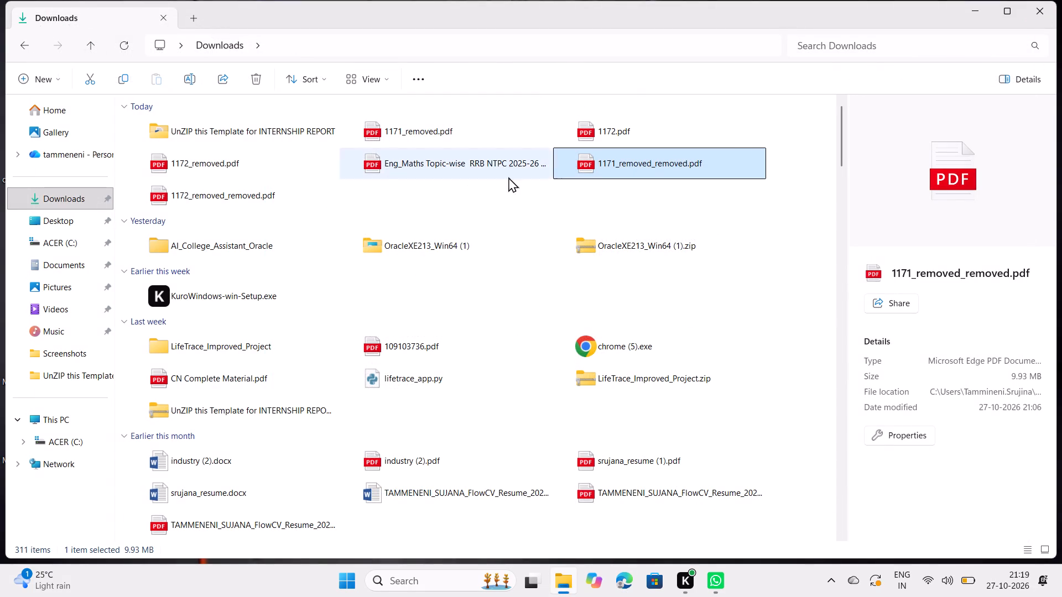
double_click(227, 202)
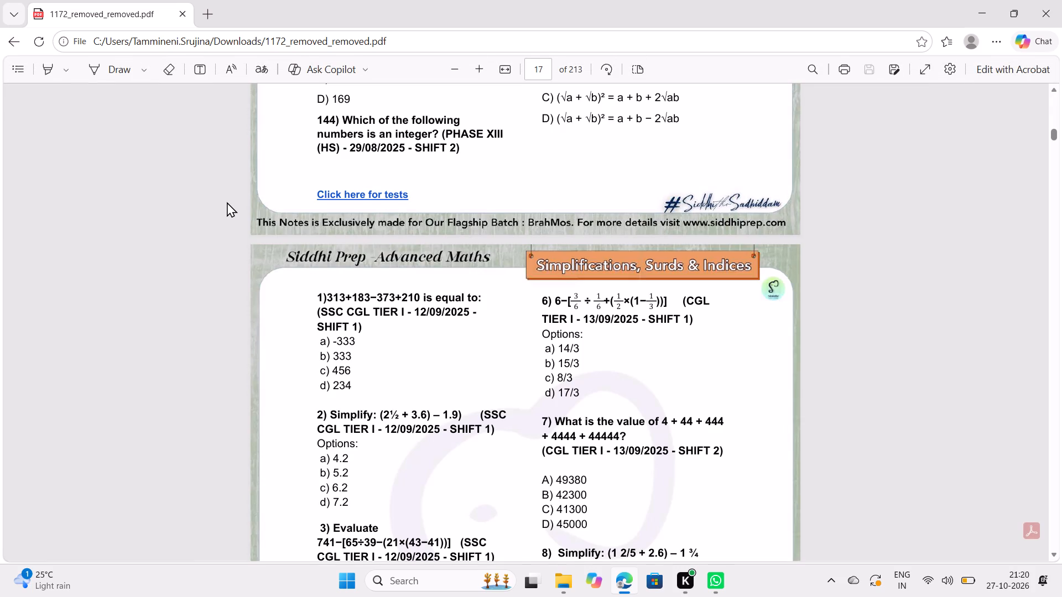
Examine the first part of the Simplifications, Surds & Indices section, from page 17 to page 23, for leftover solution pages.
scroll(425, 276, down, 1)
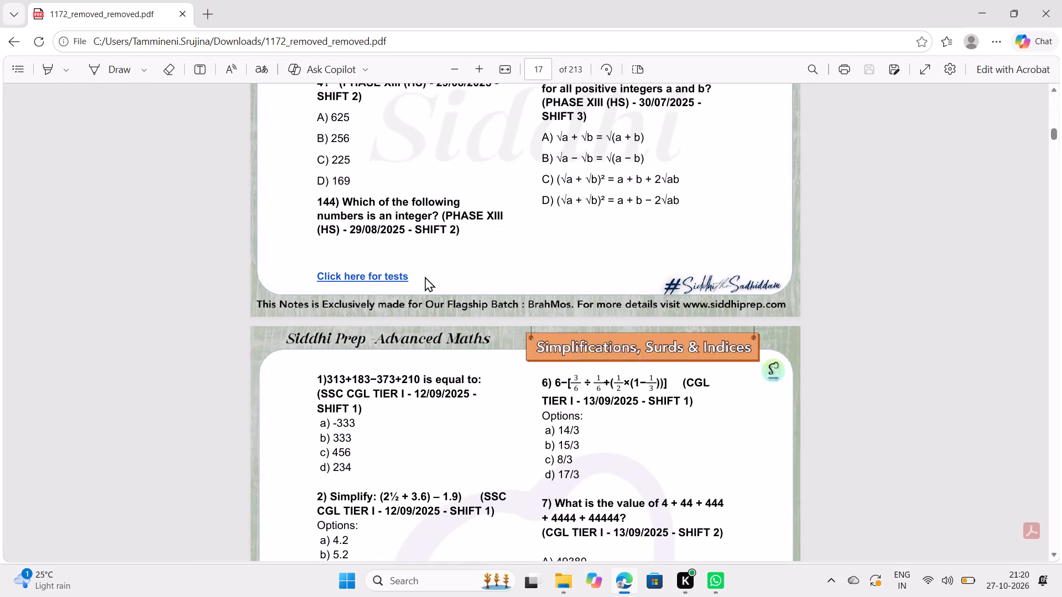
scroll(425, 276, down, 15)
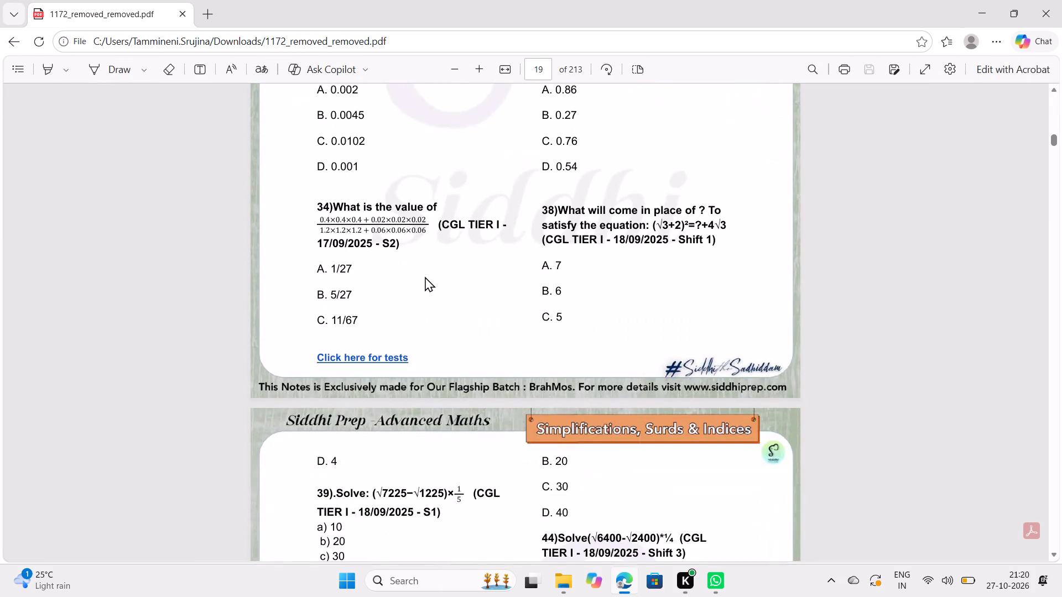
scroll(425, 276, down, 15)
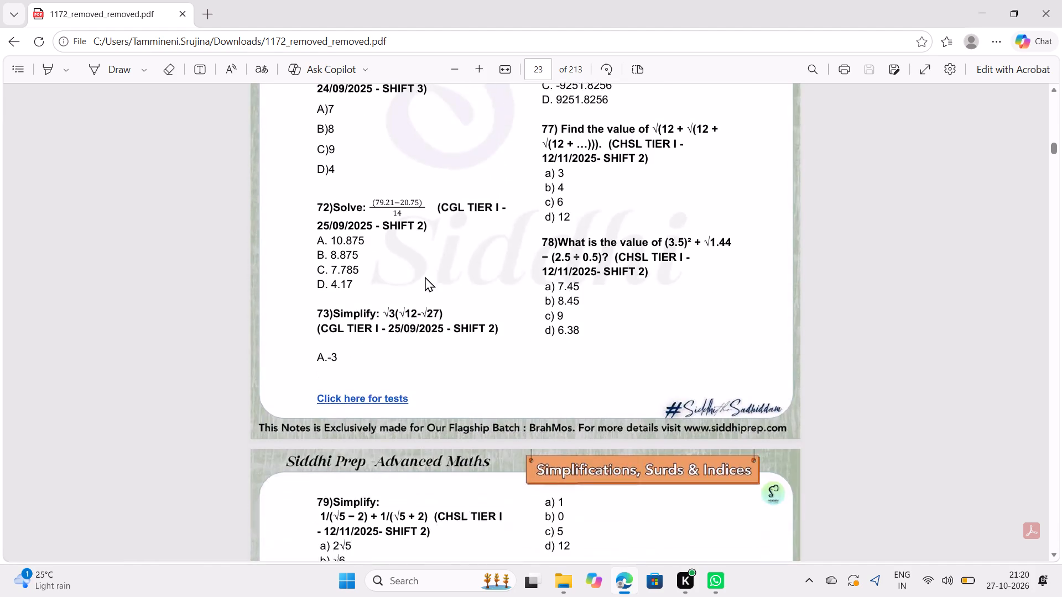
Examine the rest of Simplifications, Surds & Indices, from page 23 up to the start of Algebra, for leftover solution pages.
scroll(425, 276, down, 13)
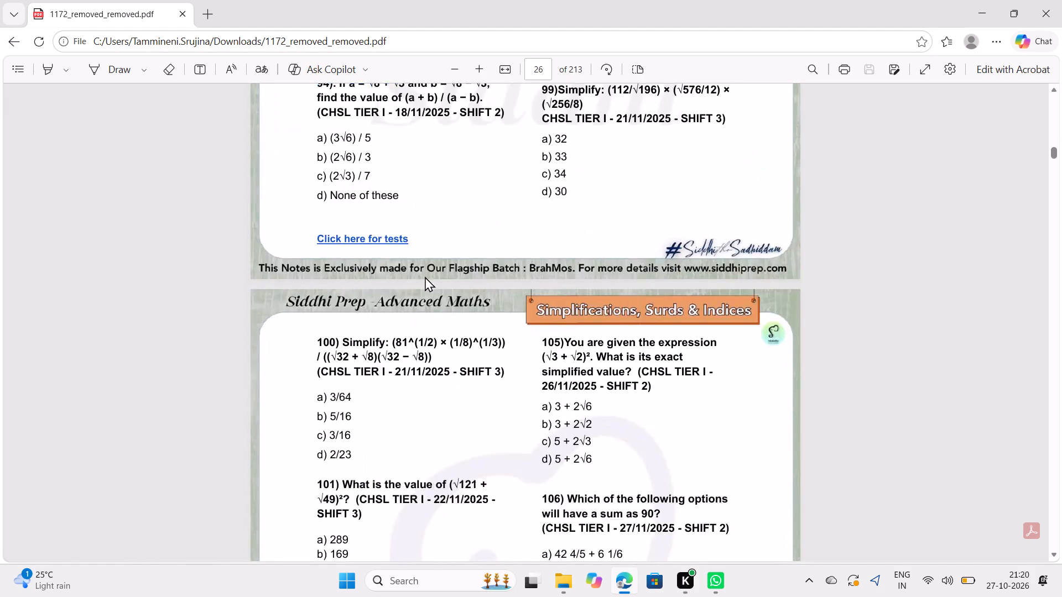
scroll(425, 276, down, 5)
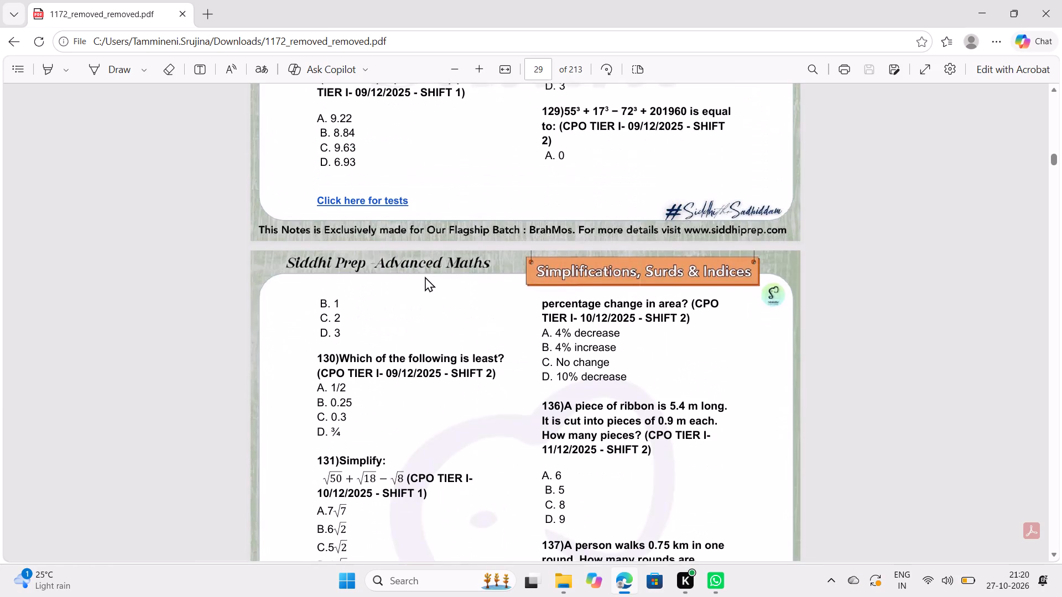
scroll(425, 276, down, 7)
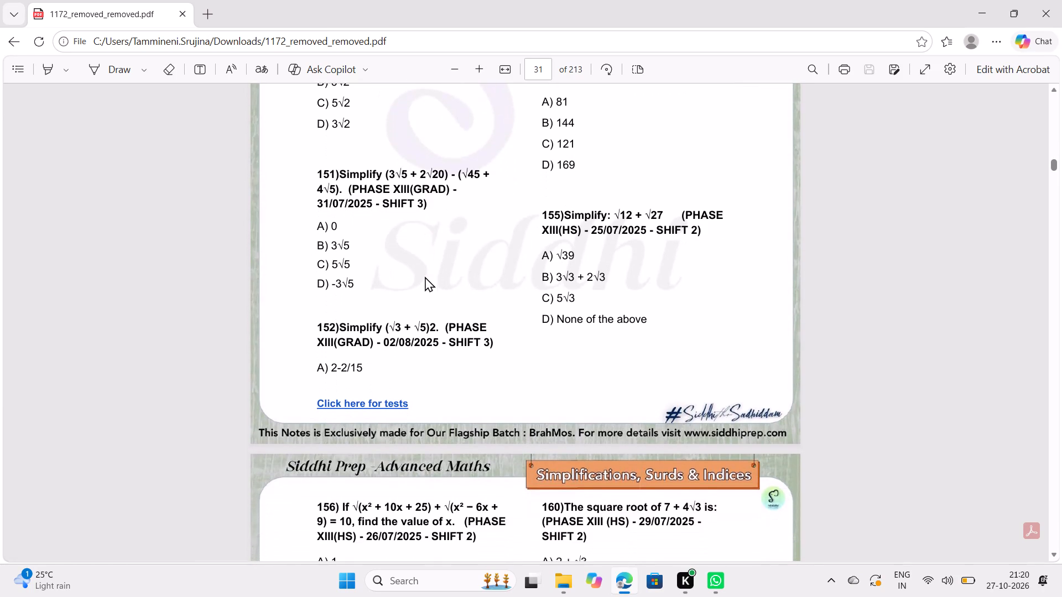
scroll(425, 276, down, 10)
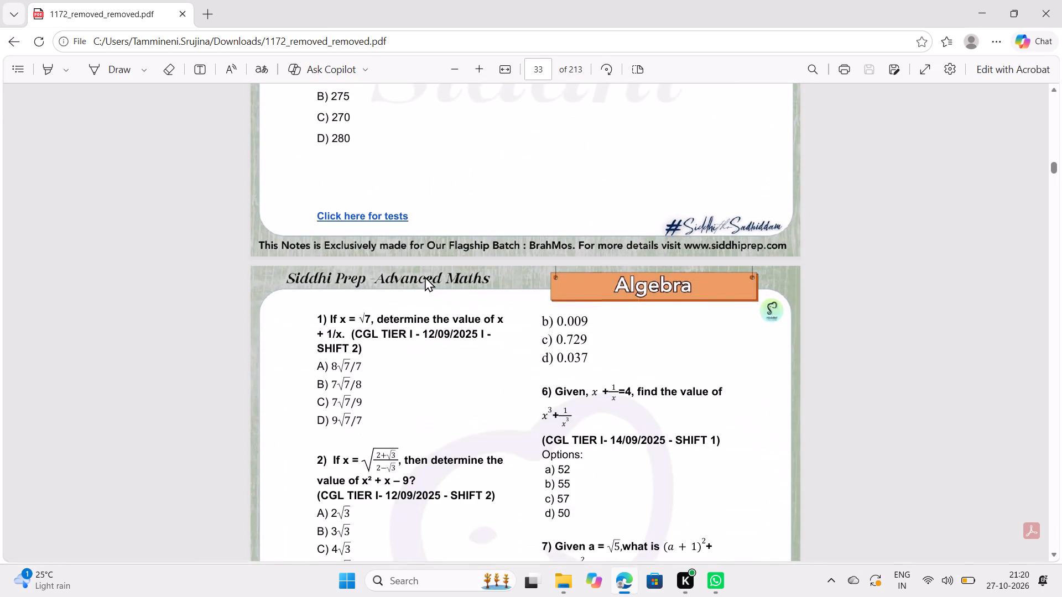
Examine the Algebra section, from page 33 up to the start of Trigonometry on page 43, for leftover solution pages.
scroll(425, 276, down, 11)
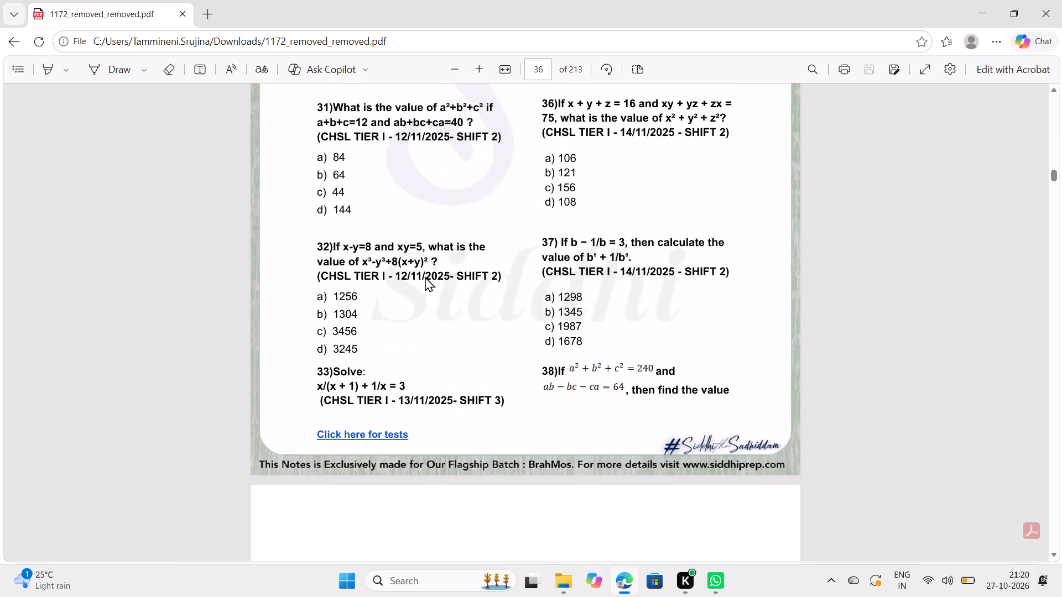
scroll(425, 276, down, 19)
scroll(425, 276, down, 5)
scroll(425, 276, up, 3)
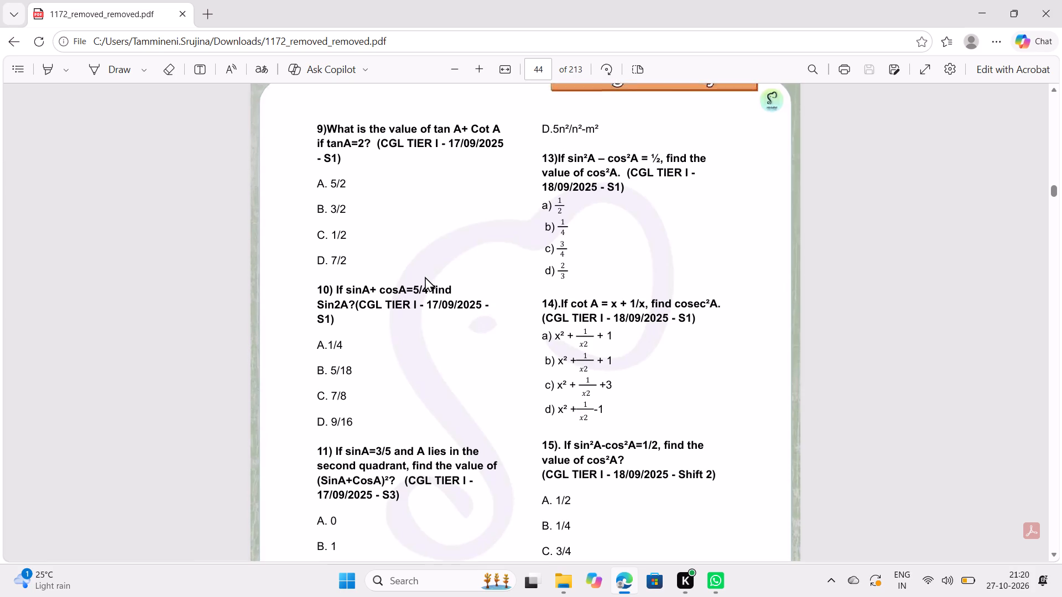
scroll(425, 276, up, 7)
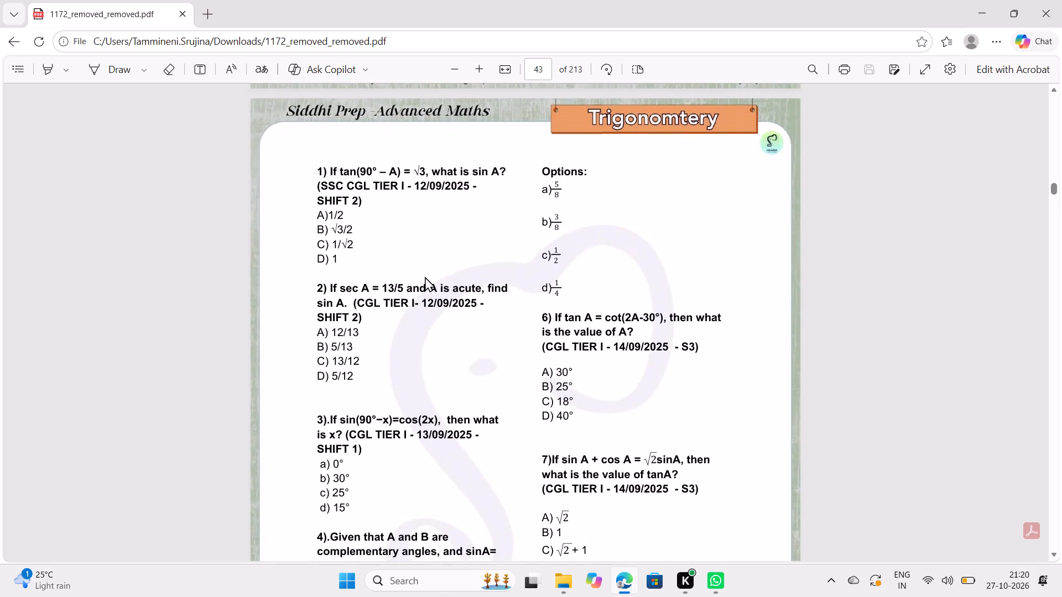
Examine the first part of the Trigonometry section, from page 43 to page 54, for leftover solution pages.
scroll(425, 276, down, 20)
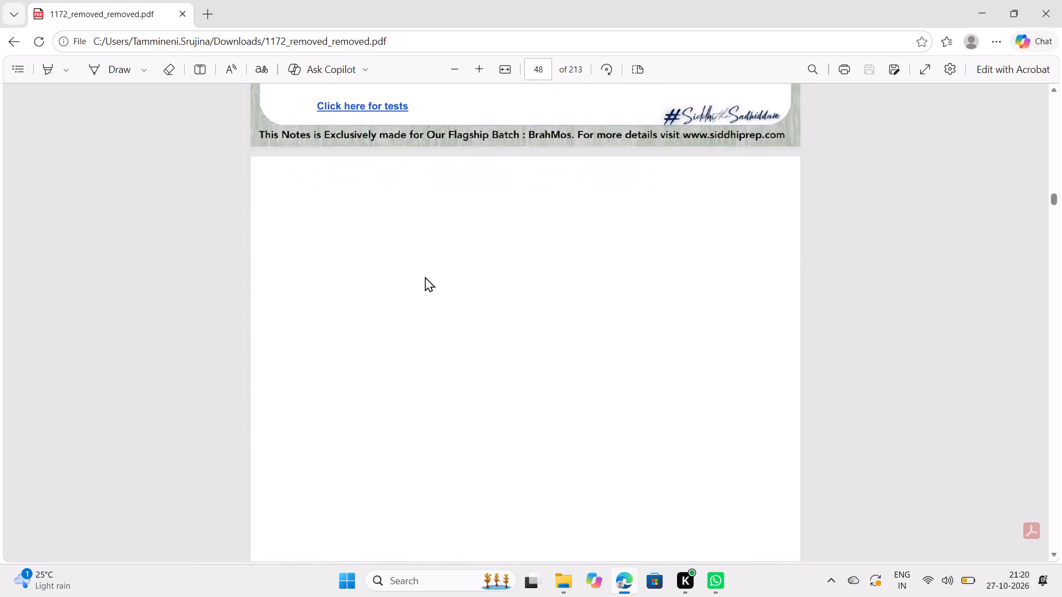
scroll(425, 276, down, 9)
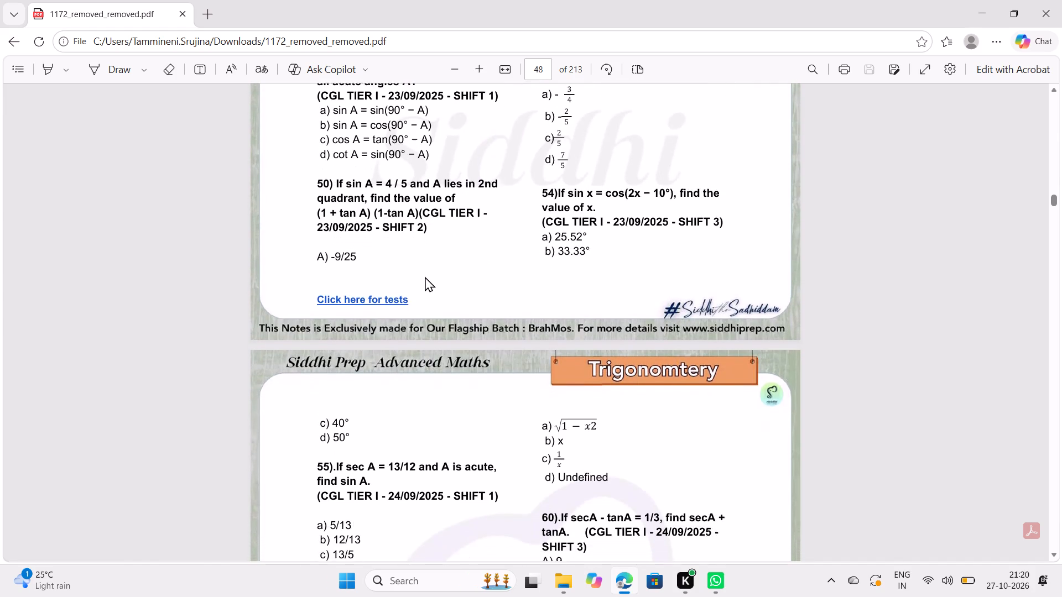
scroll(425, 276, down, 9)
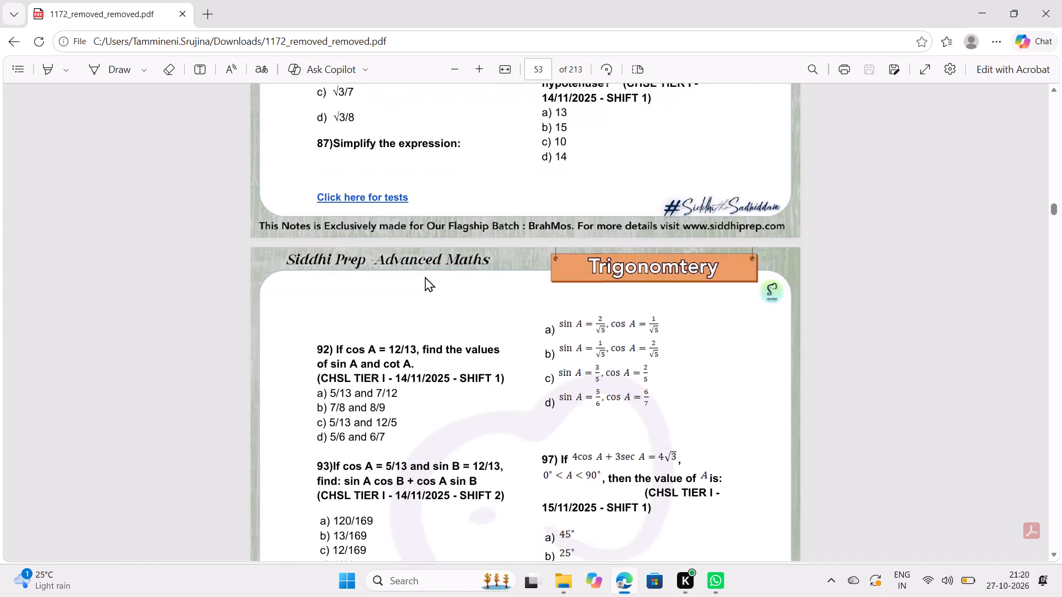
scroll(425, 276, down, 10)
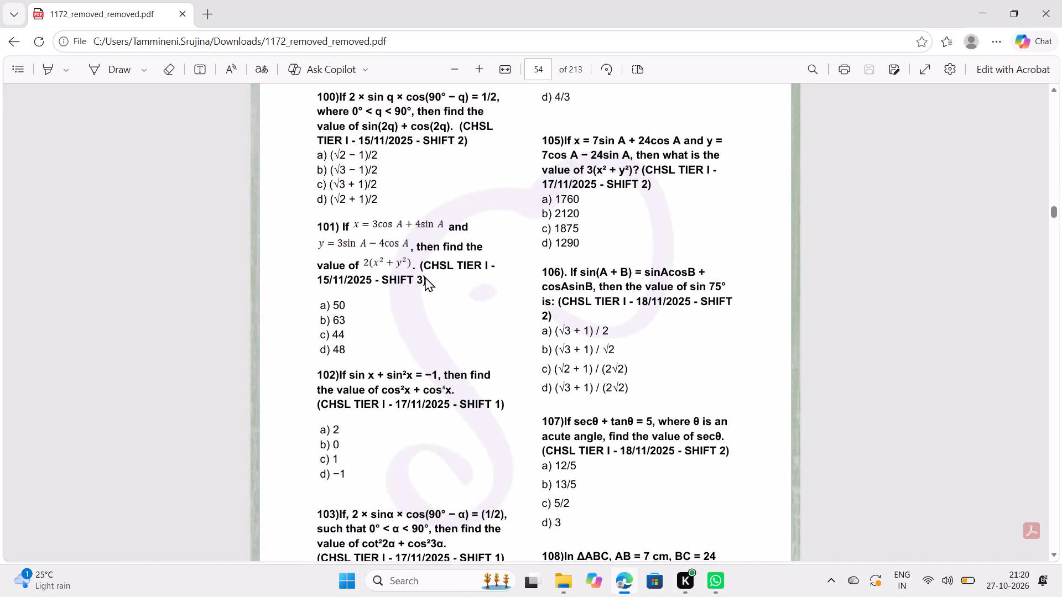
Examine the rest of Trigonometry, from page 54 up to the start of Heights & Distances on page 64, for leftover solution pages.
scroll(425, 276, down, 7)
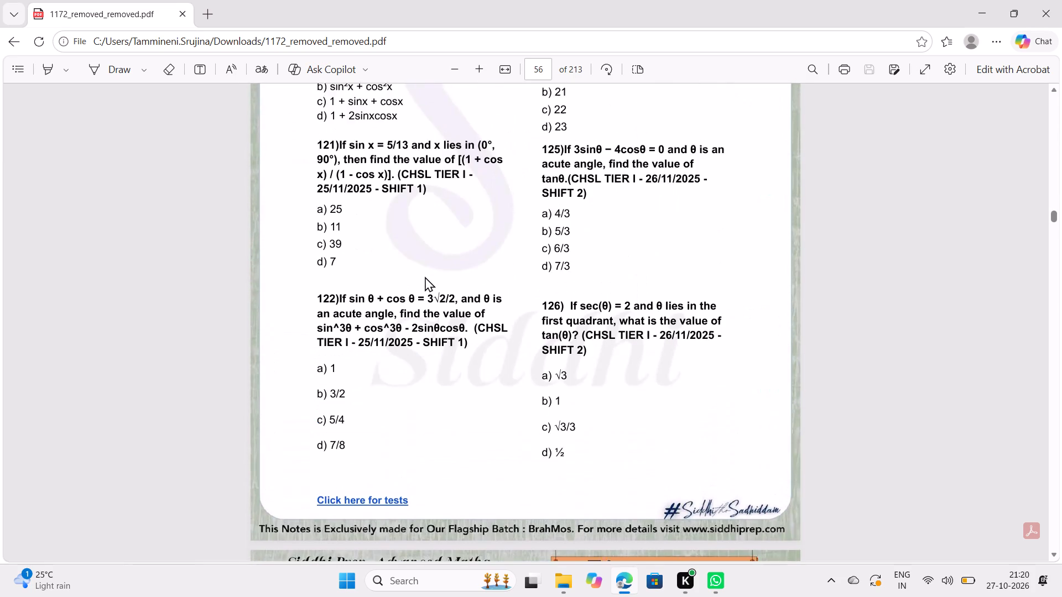
scroll(425, 276, down, 2)
scroll(425, 276, up, 1)
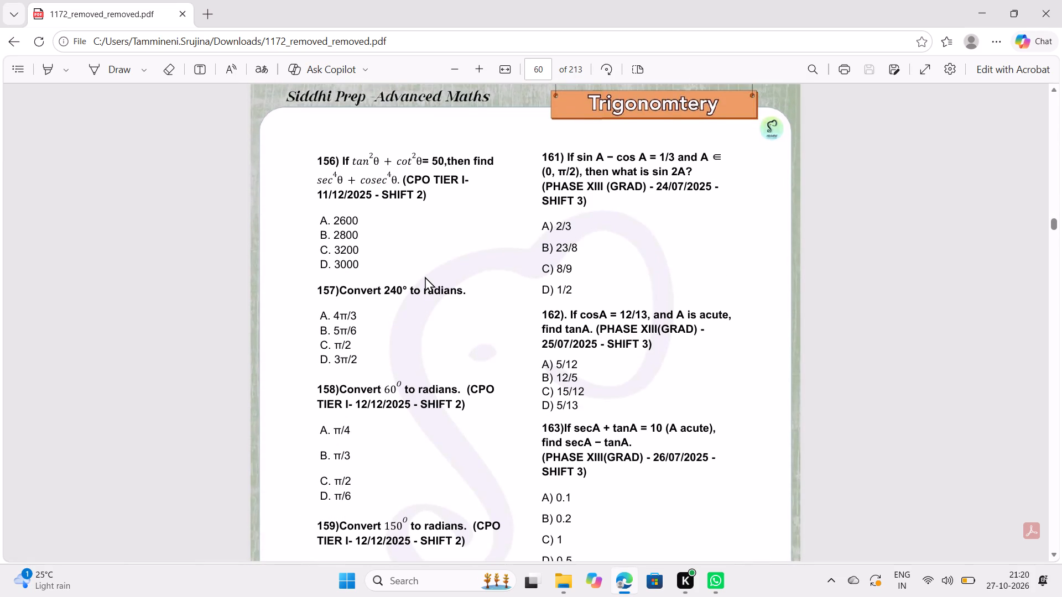
scroll(425, 276, up, 1)
scroll(425, 276, down, 11)
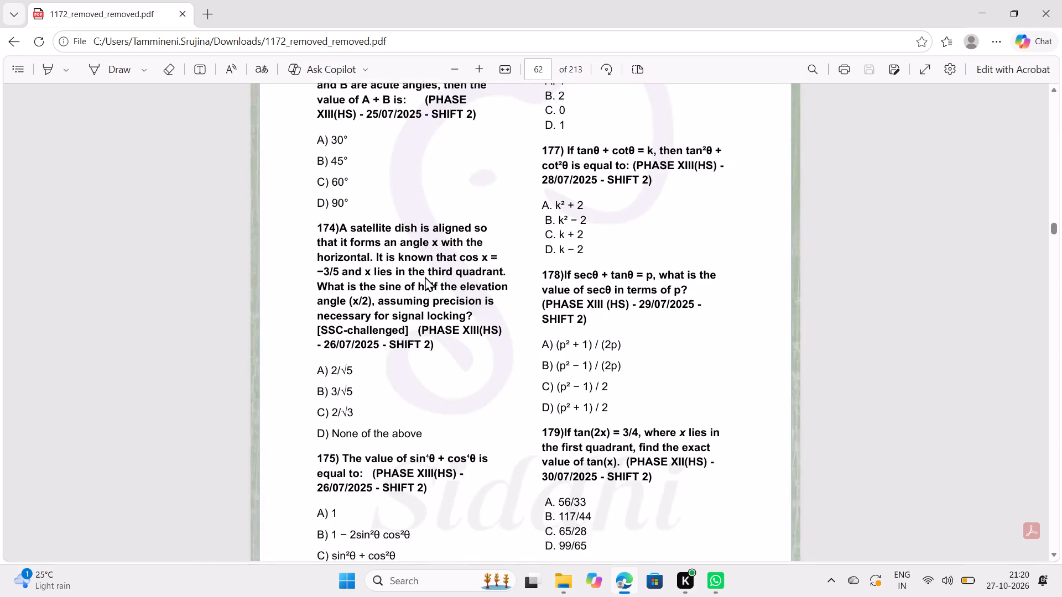
scroll(425, 276, down, 8)
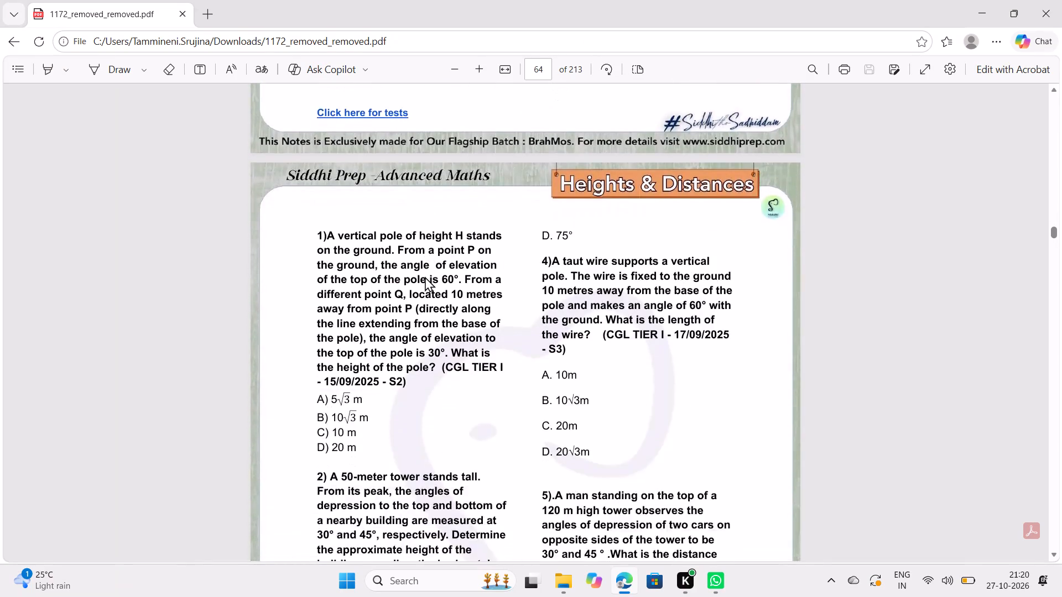
Examine the opening Heights & Distances pages, 64 to 66, rechecking the transition from Trigonometry, for leftover solutions.
scroll(425, 276, down, 7)
scroll(425, 276, up, 2)
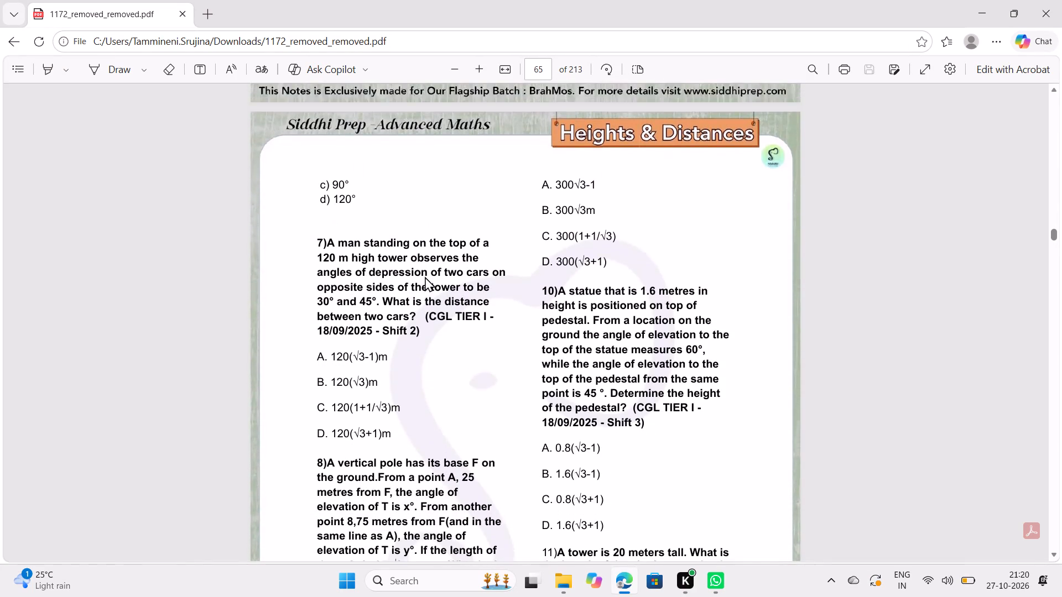
scroll(425, 276, up, 7)
scroll(425, 276, down, 1)
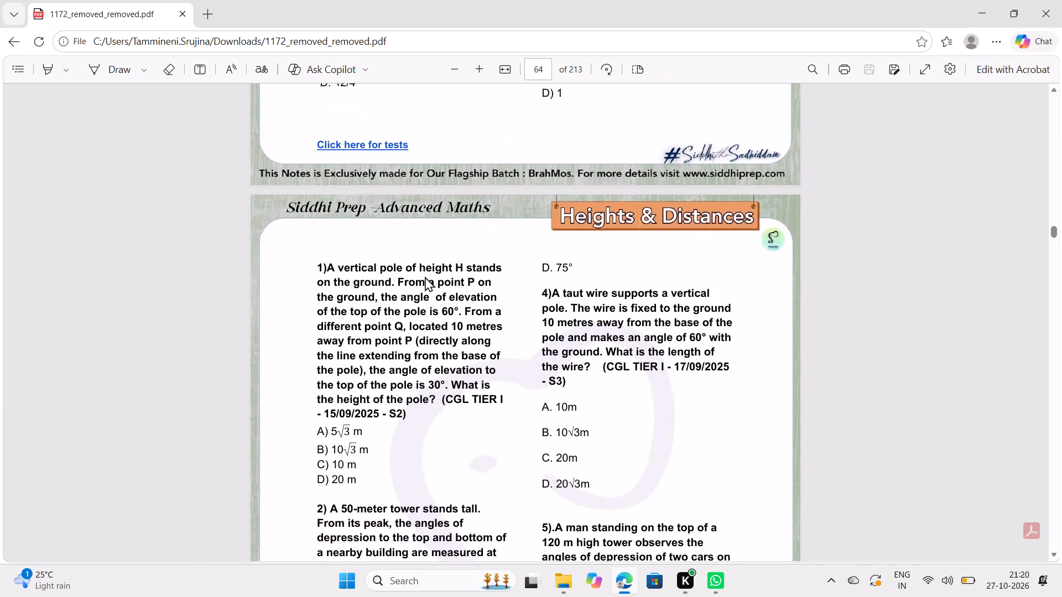
scroll(425, 276, down, 2)
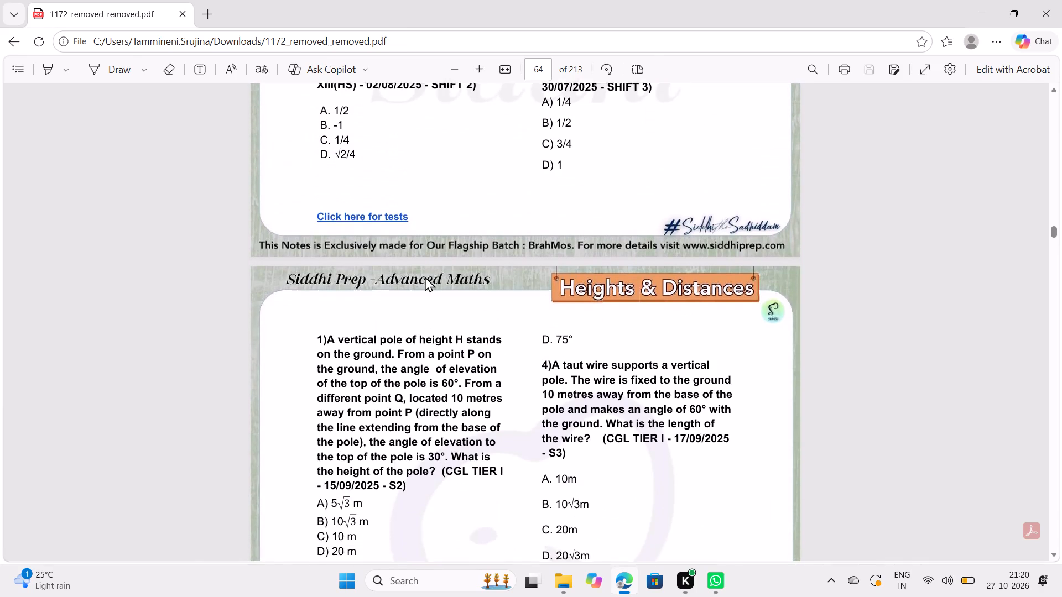
scroll(425, 276, down, 13)
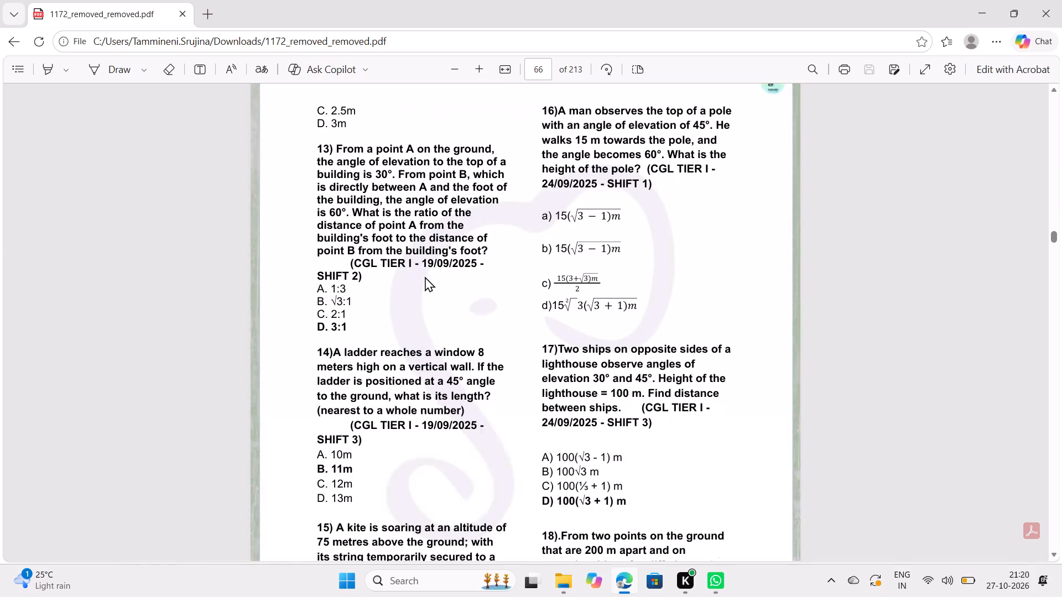
Examine the rest of Heights & Distances, from page 66 up to the start of Geometry on page 74, for leftover solution pages.
scroll(425, 276, down, 11)
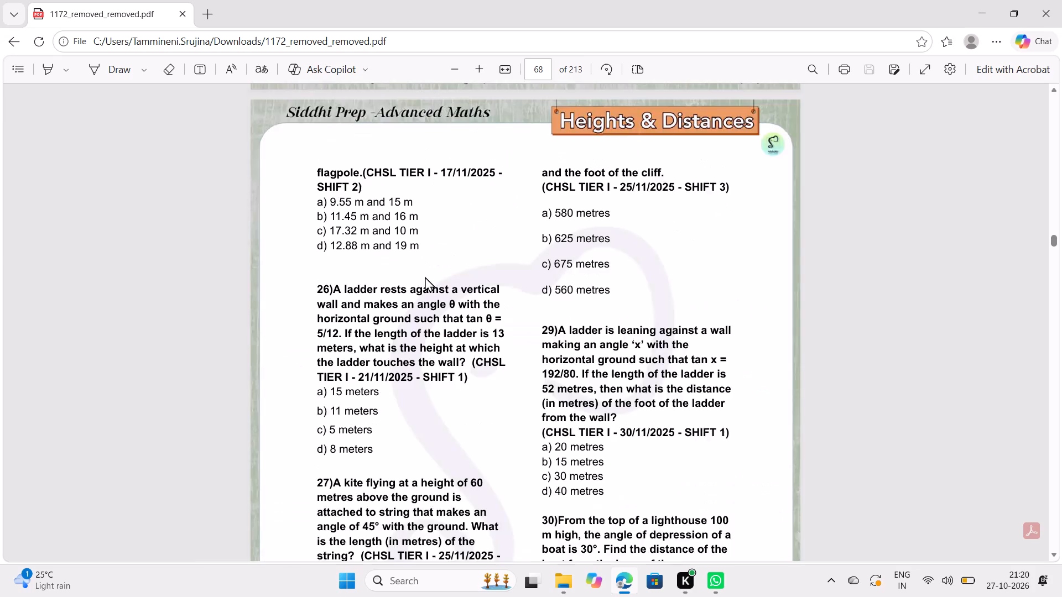
scroll(425, 276, down, 6)
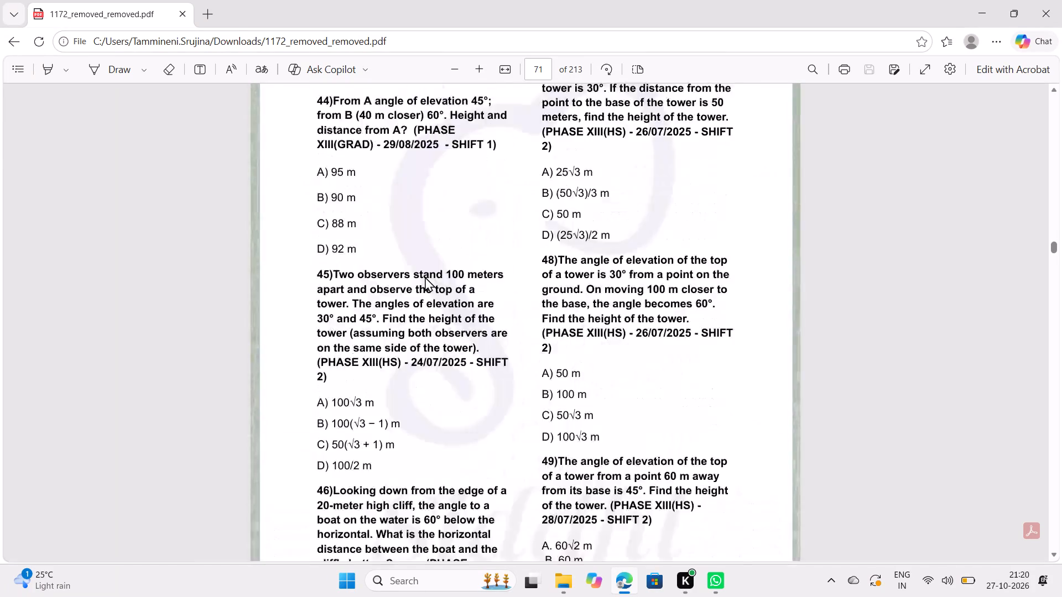
scroll(425, 276, down, 4)
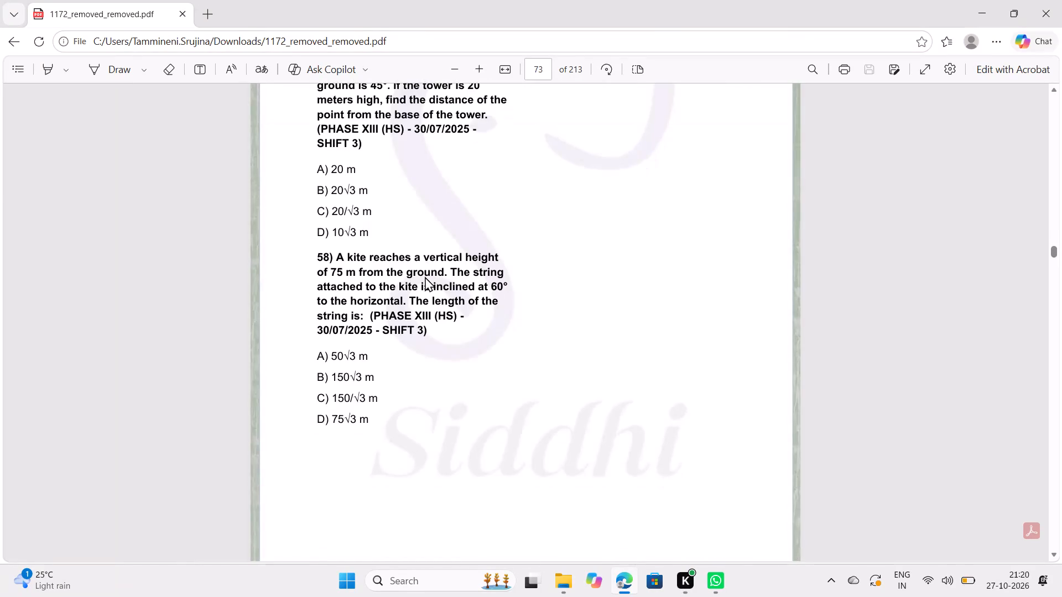
scroll(425, 276, down, 9)
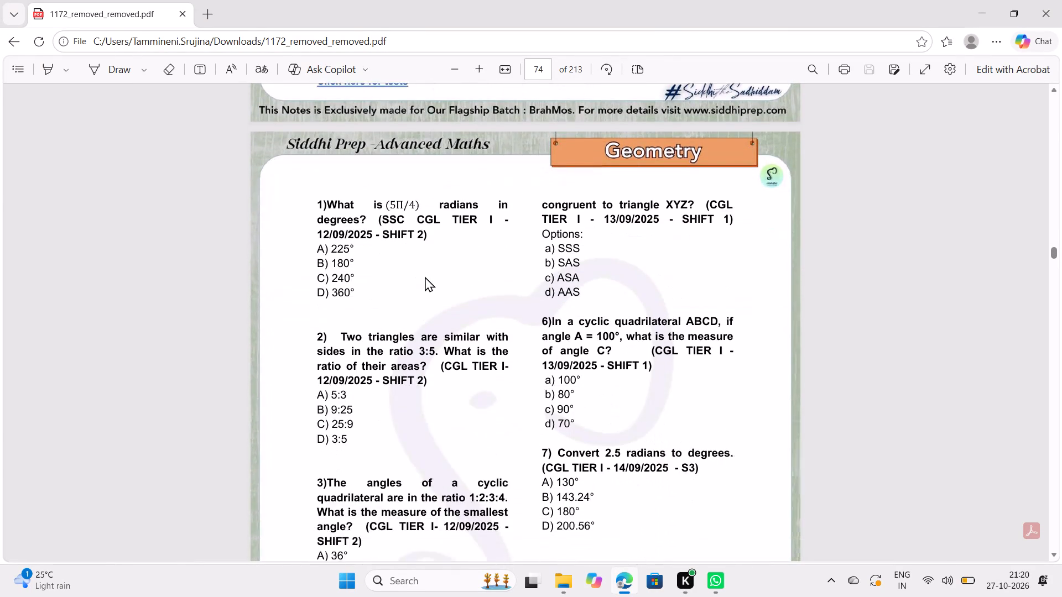
Examine the first part of the Geometry section, from page 74 to page 84, for leftover solution pages.
scroll(425, 276, down, 10)
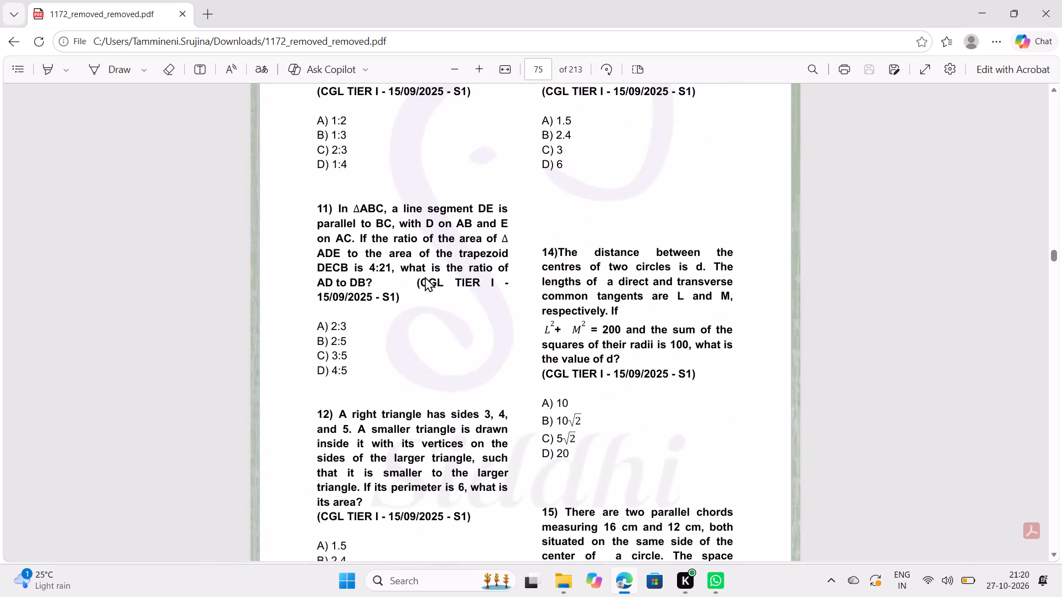
scroll(425, 276, down, 10)
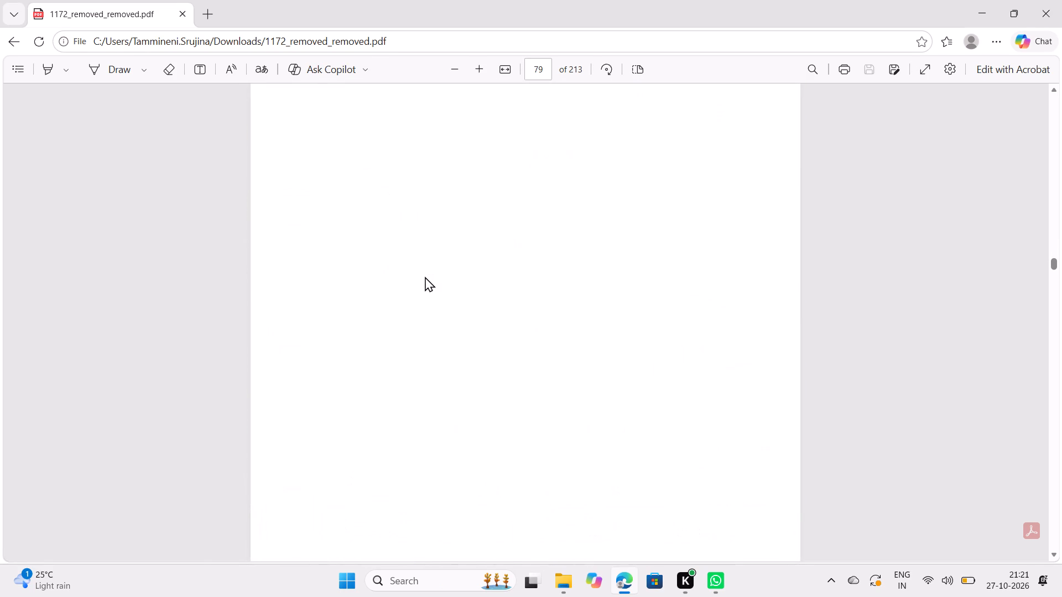
scroll(425, 276, down, 6)
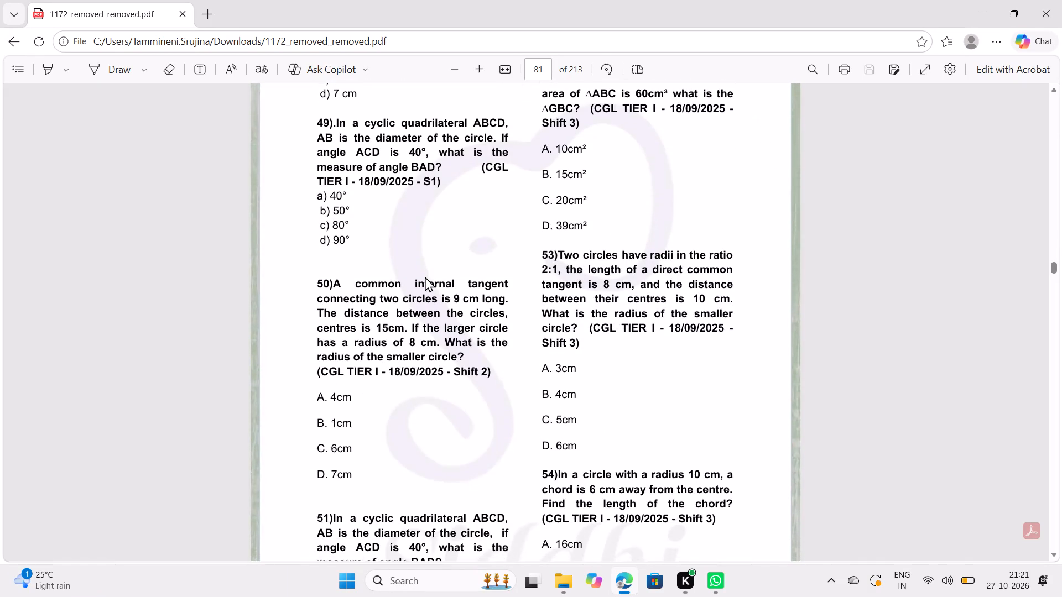
scroll(425, 276, down, 7)
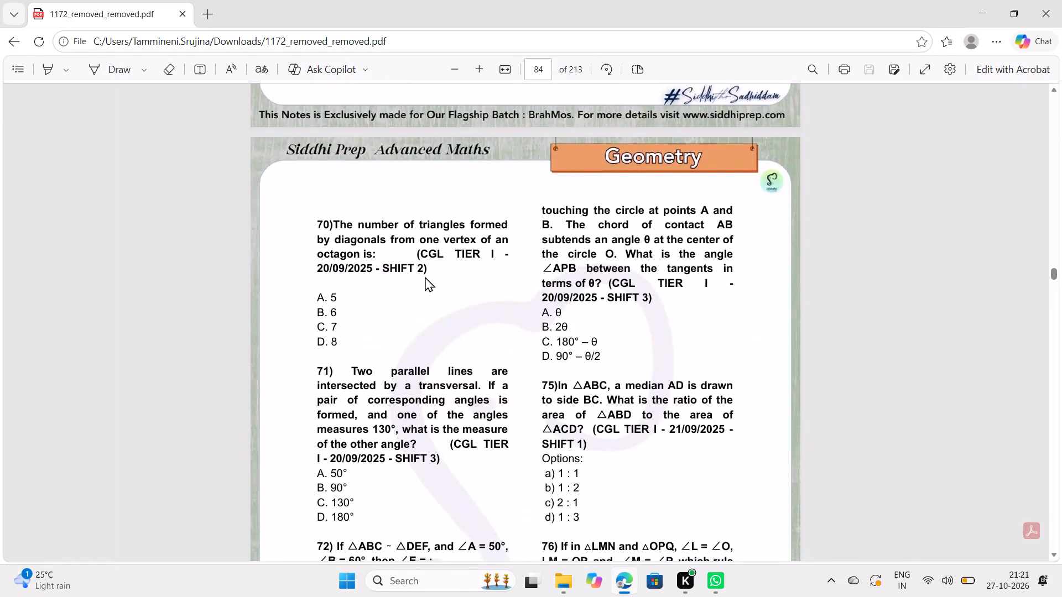
Examine the Geometry questions from page 84 to page 90 for leftover solution pages.
scroll(425, 276, down, 7)
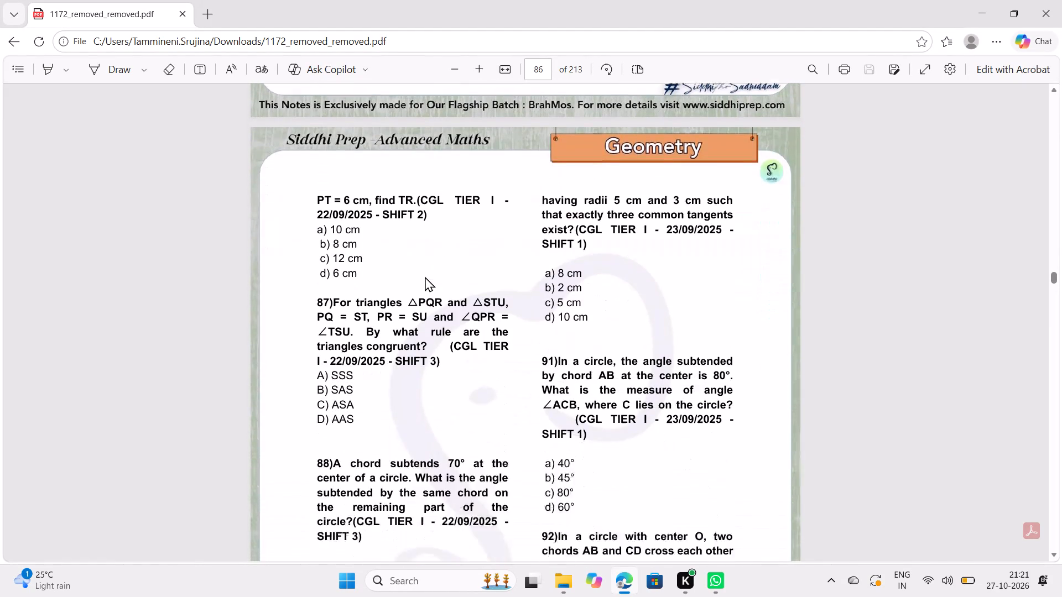
scroll(425, 276, down, 9)
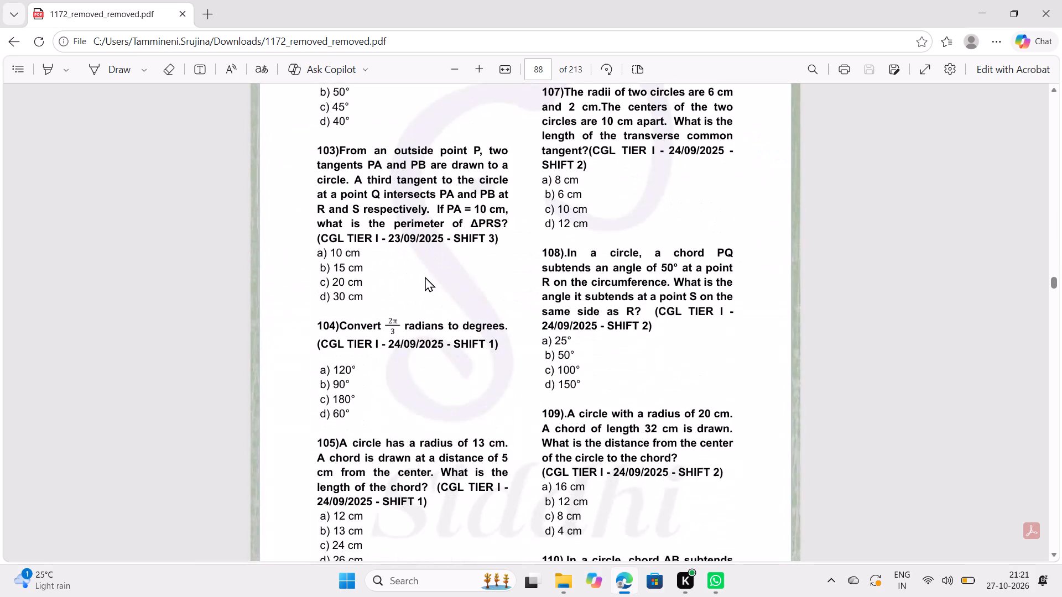
scroll(425, 276, down, 6)
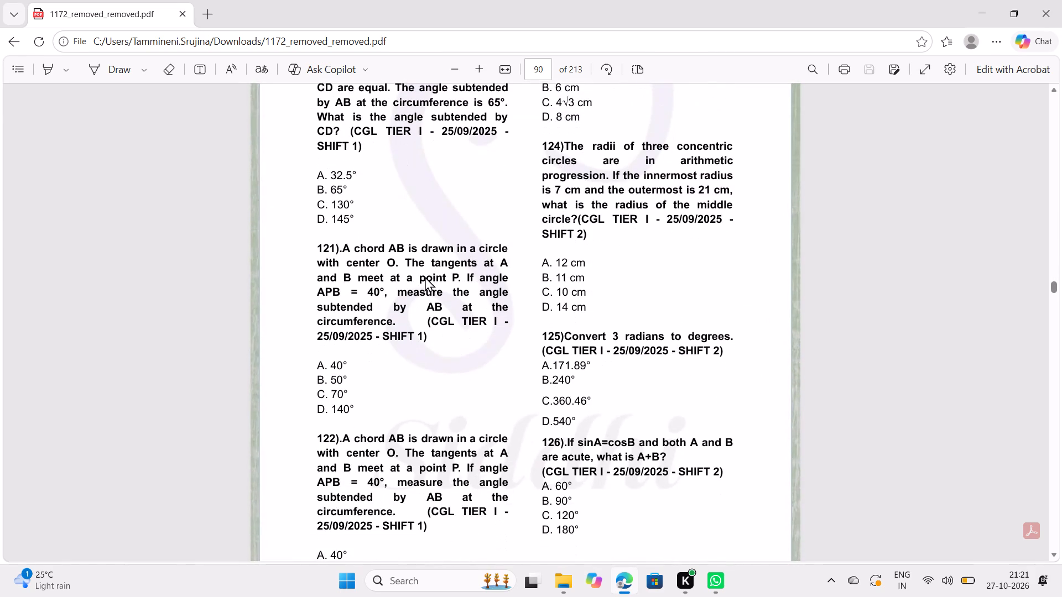
Examine the Geometry questions from page 90 to page 101 for leftover solution pages.
scroll(425, 276, down, 15)
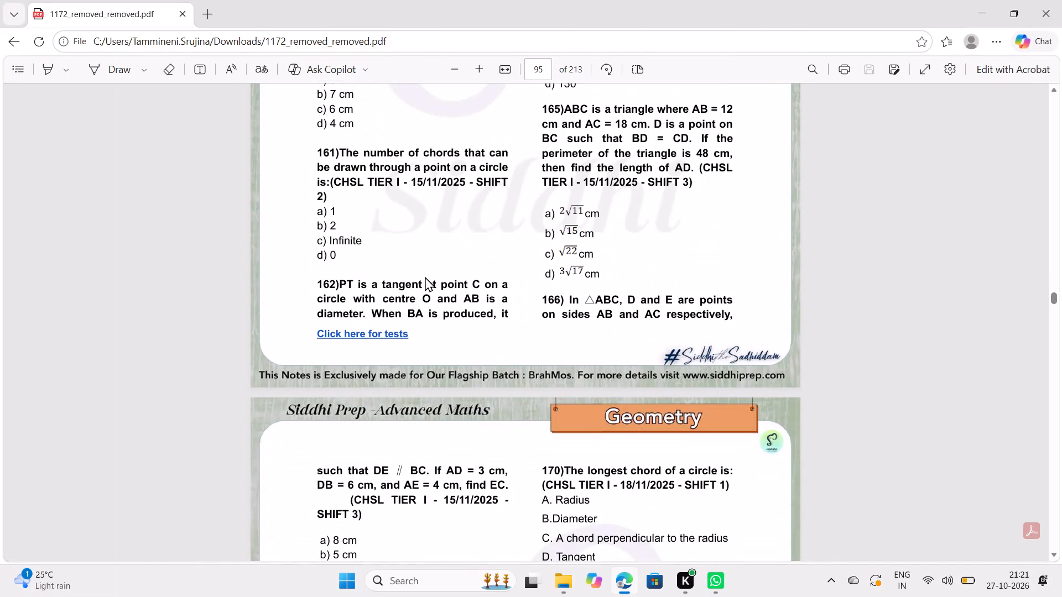
scroll(425, 276, down, 5)
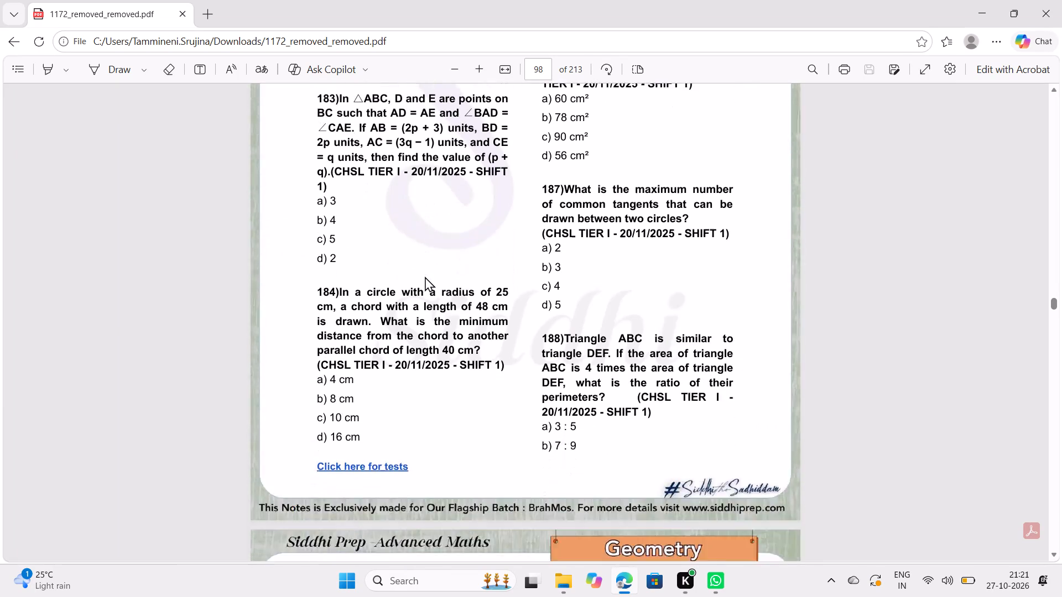
scroll(425, 276, down, 3)
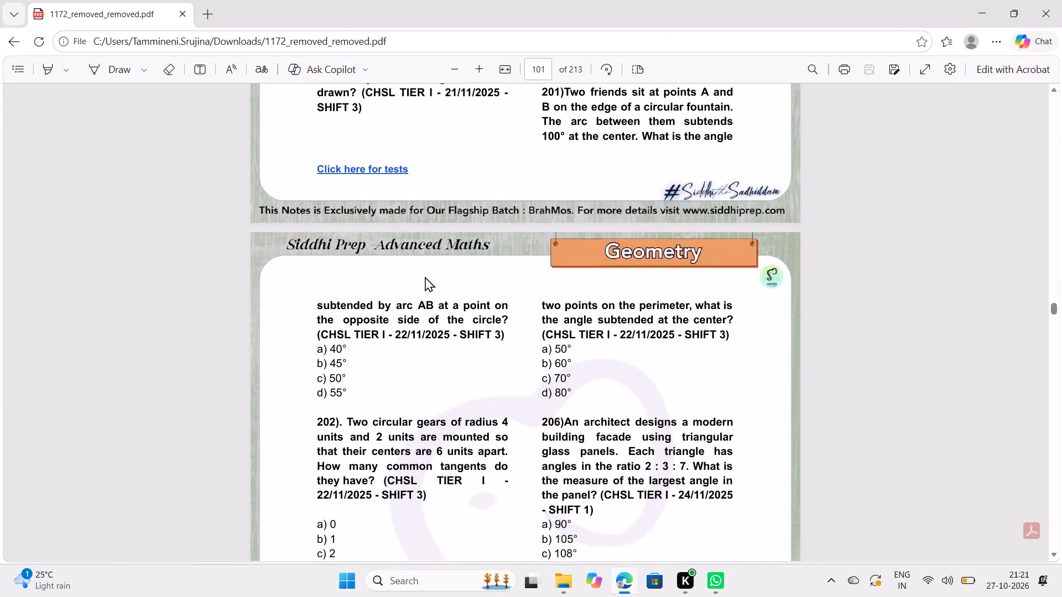
Examine the Geometry questions from page 101 to page 112 for leftover solution pages.
scroll(425, 276, down, 11)
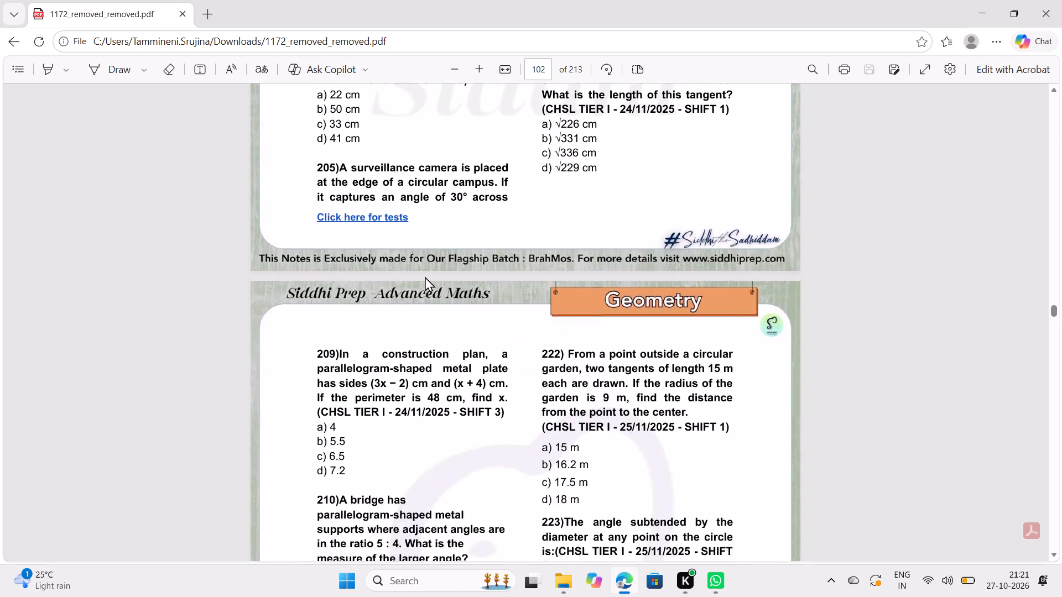
scroll(425, 276, down, 8)
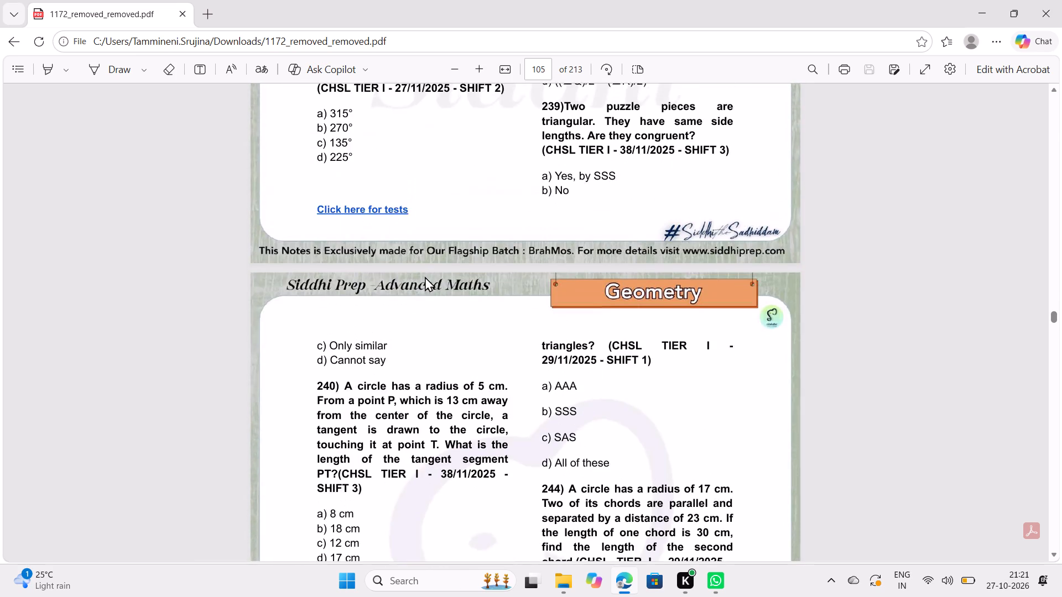
scroll(425, 276, down, 4)
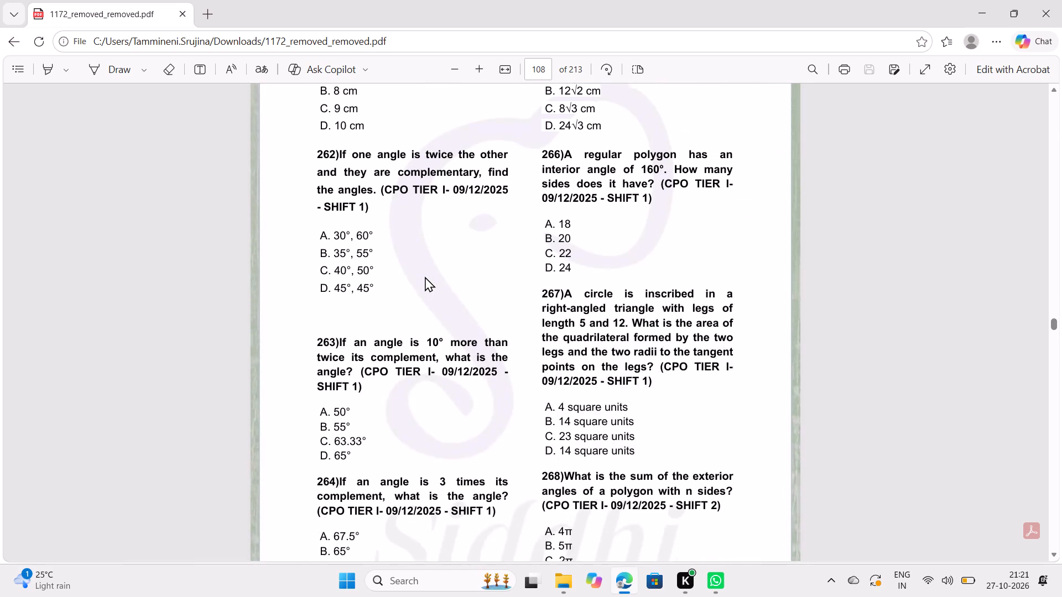
scroll(425, 276, down, 15)
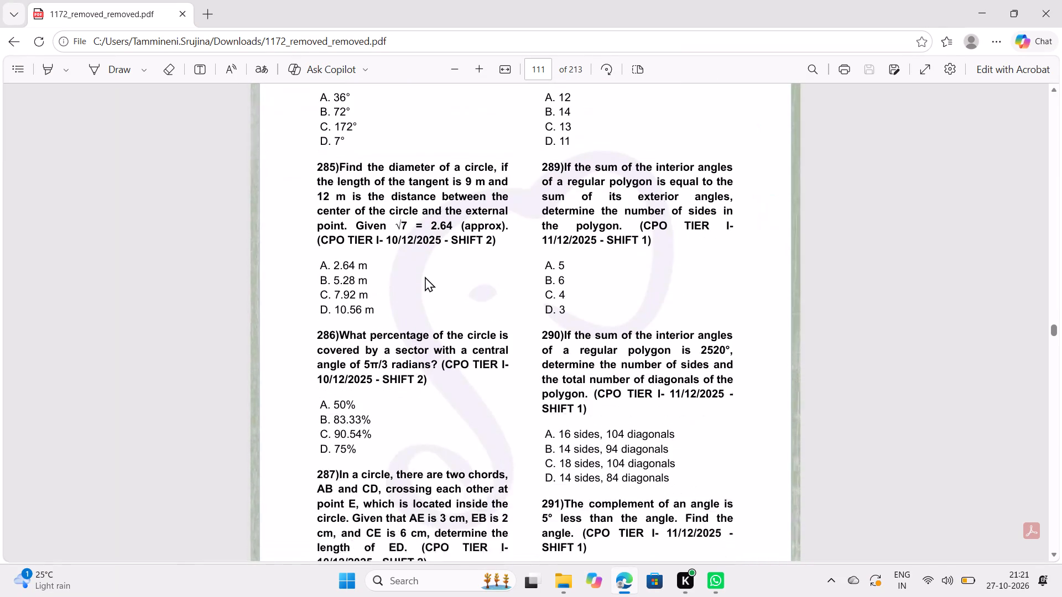
scroll(425, 276, down, 8)
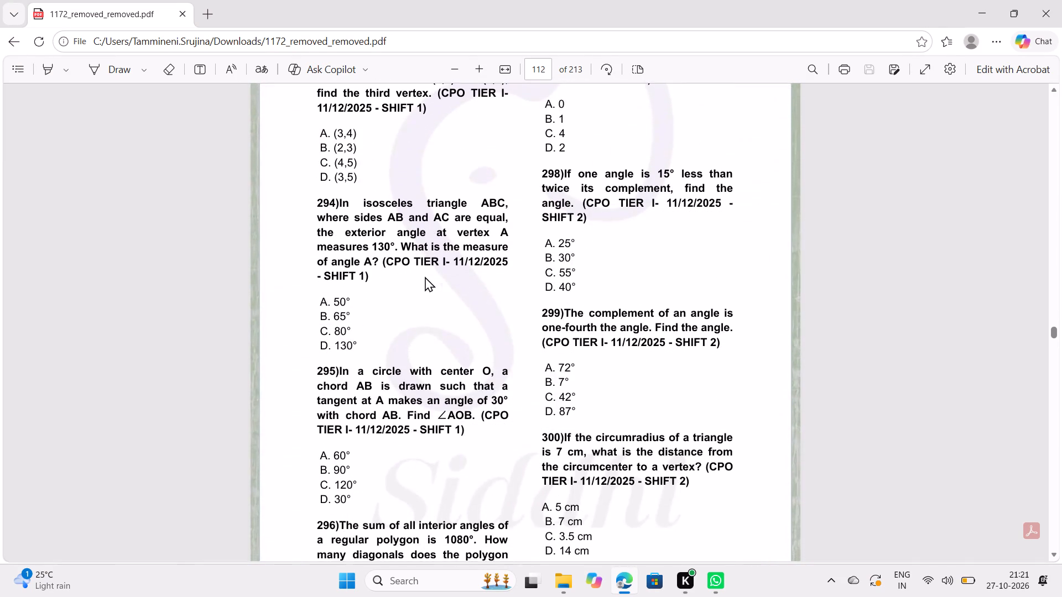
Examine the Geometry questions from page 112 to page 119 for leftover solution pages.
scroll(425, 276, down, 18)
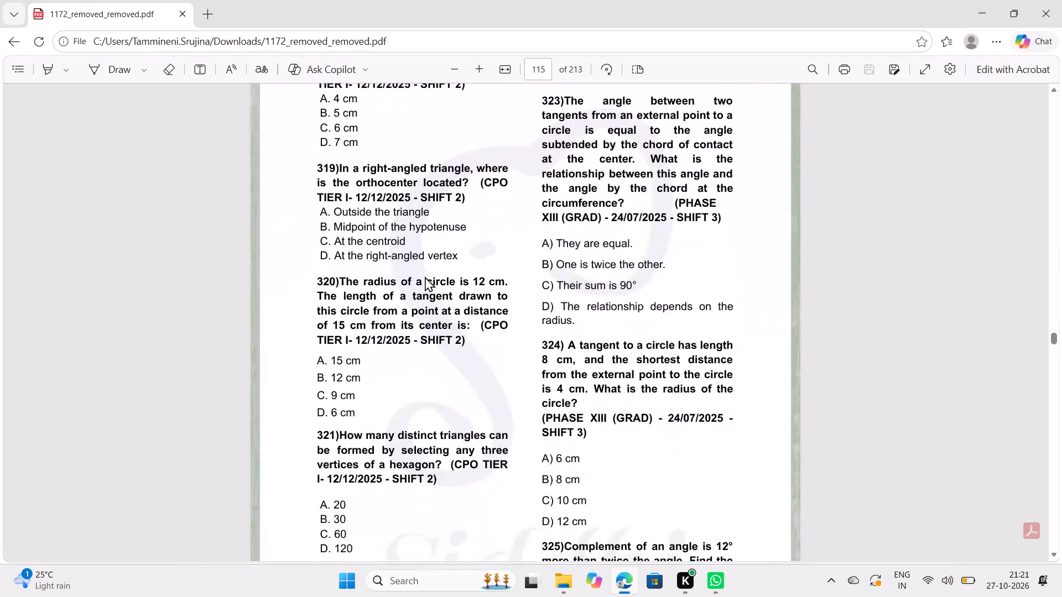
scroll(425, 276, down, 2)
scroll(425, 276, up, 4)
scroll(425, 276, down, 4)
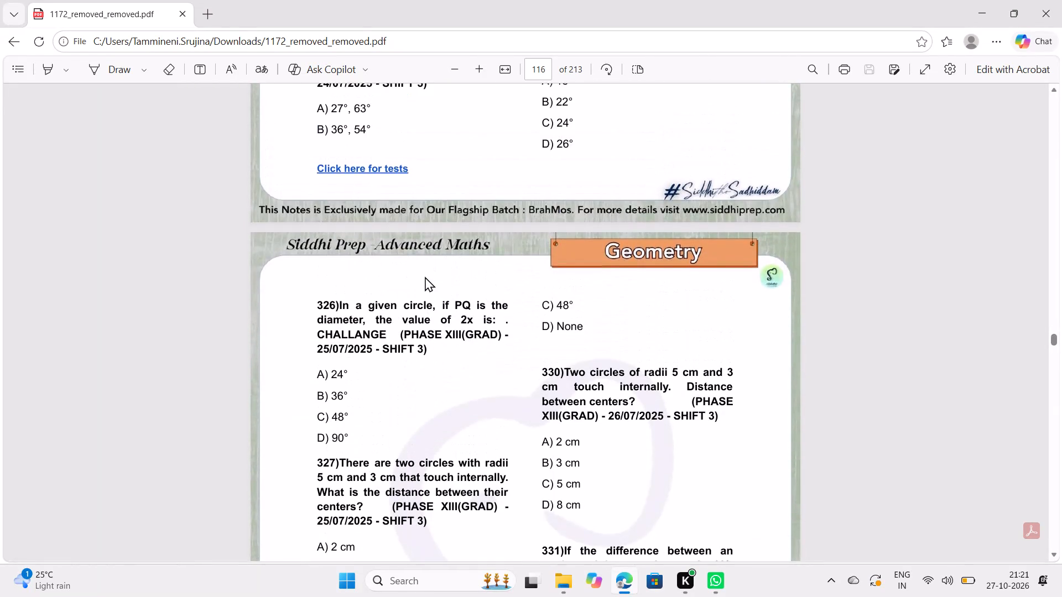
scroll(425, 276, down, 8)
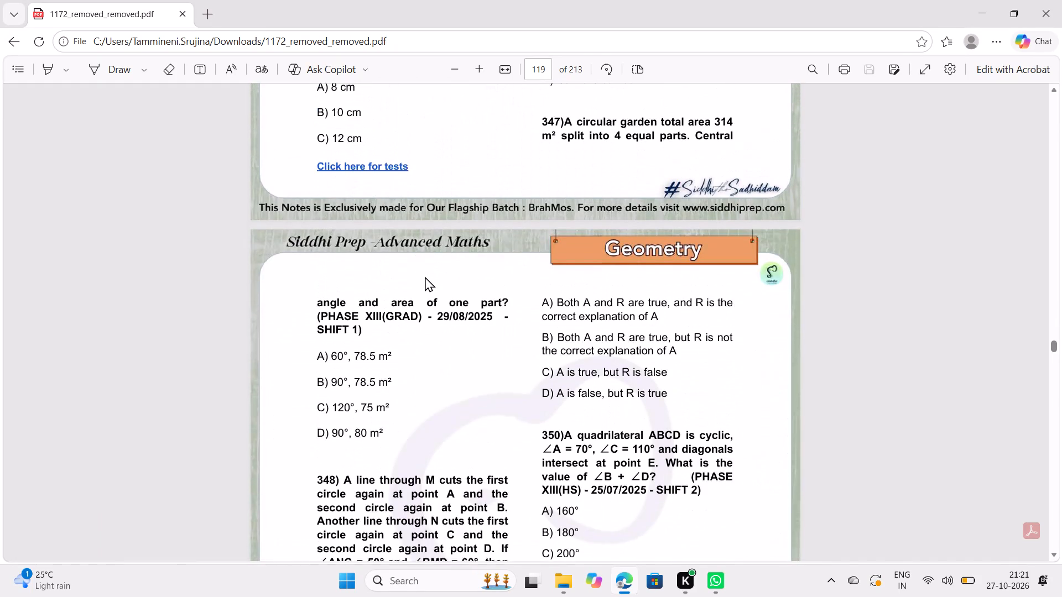
Examine the remaining Geometry questions from page 119 and the changeover to Coordinate Geometry at page 123 for leftover solution pages.
scroll(425, 276, down, 7)
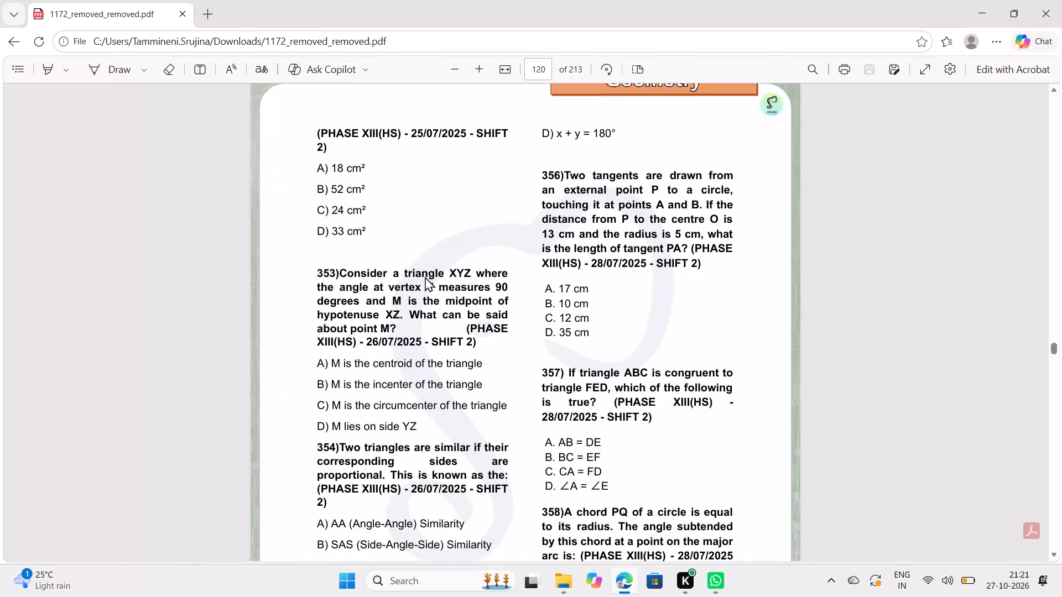
scroll(425, 276, down, 5)
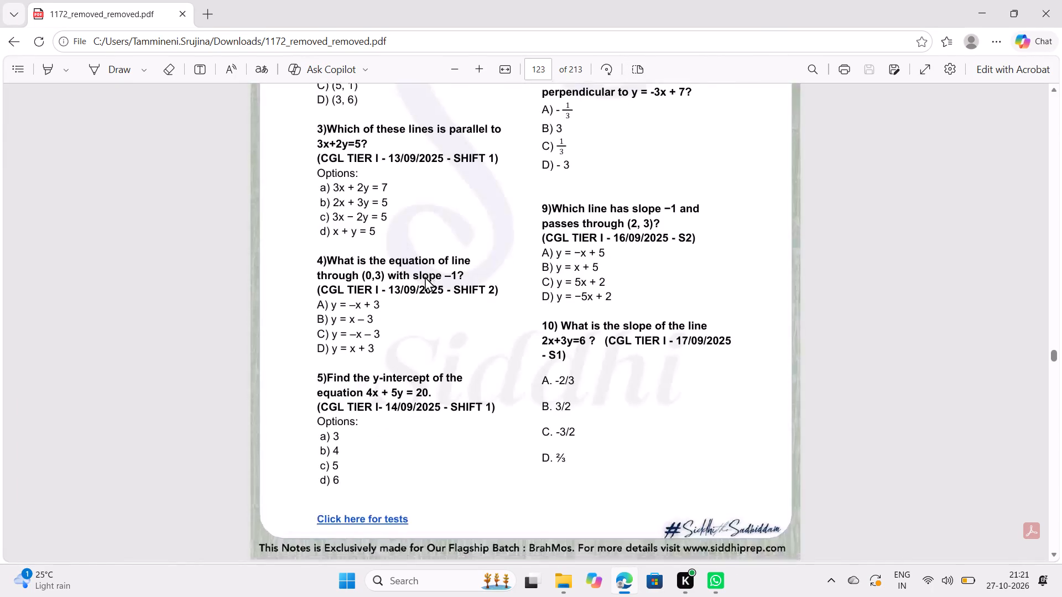
scroll(425, 276, down, 4)
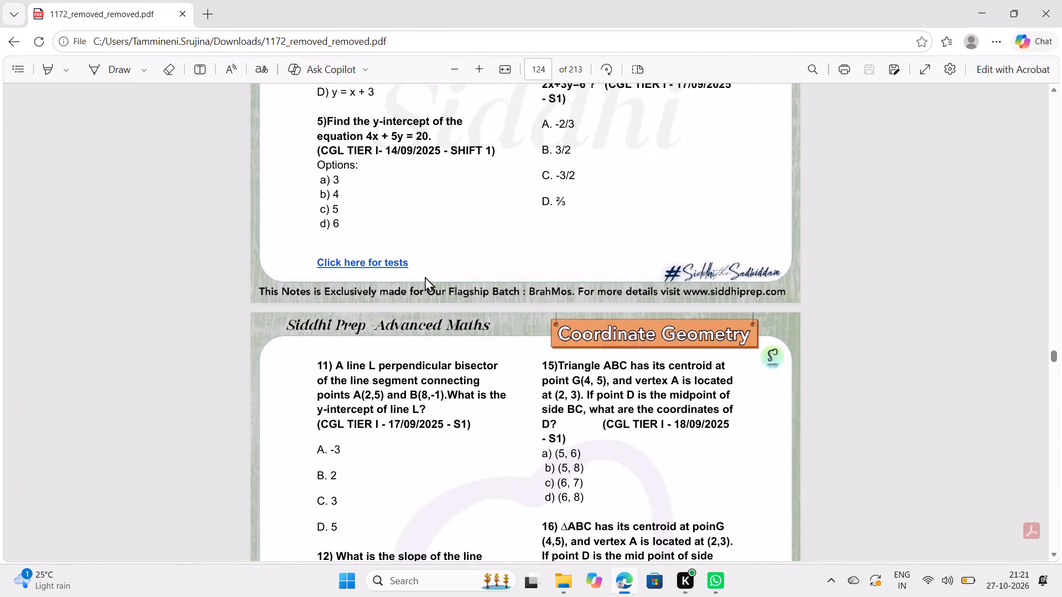
scroll(425, 276, up, 11)
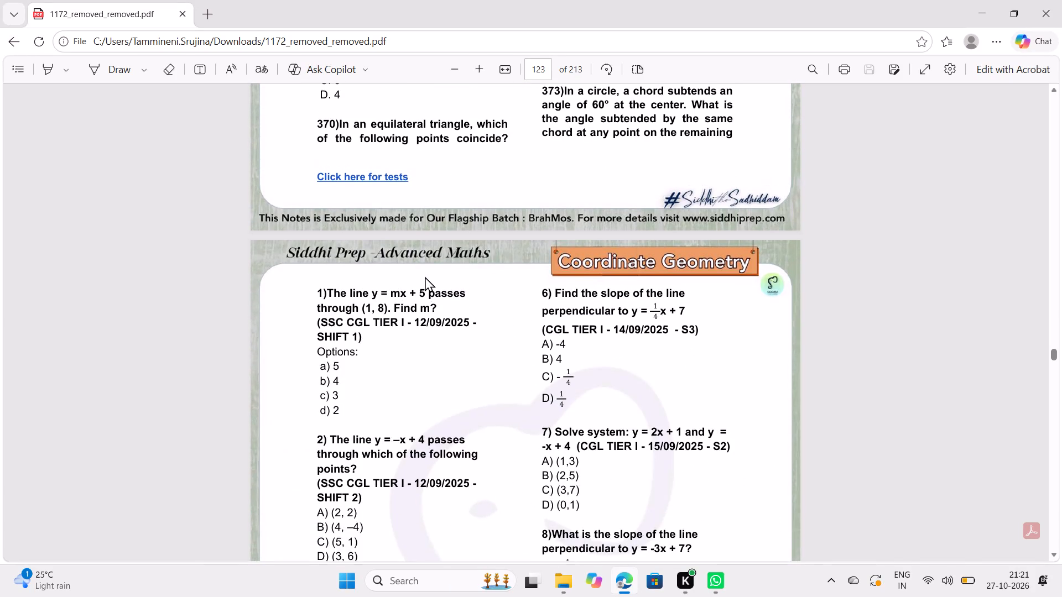
scroll(425, 276, up, 1)
scroll(425, 276, down, 2)
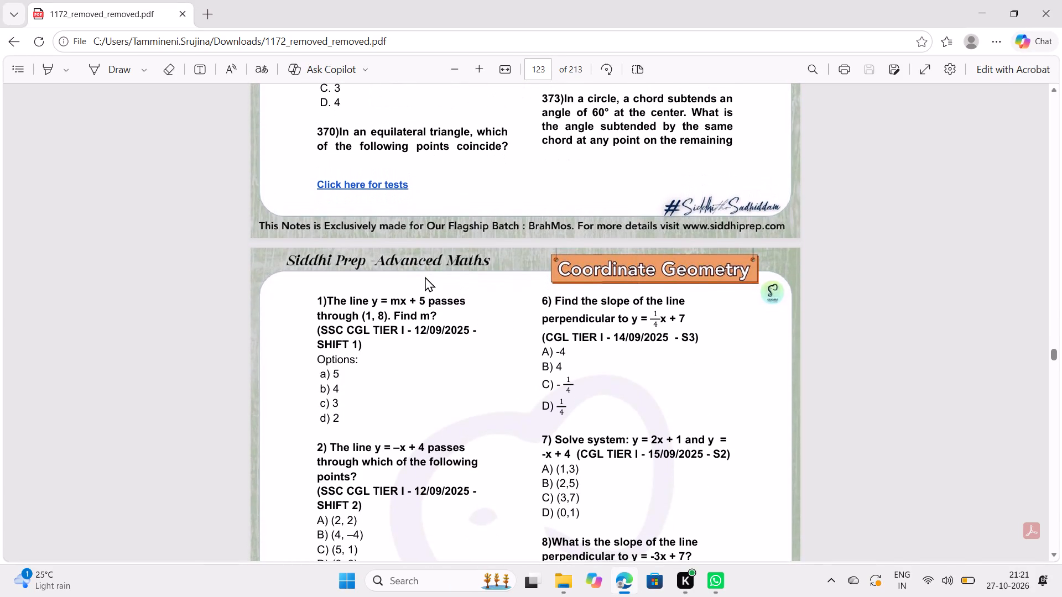
Examine the Coordinate Geometry section from page 123 up to the start of Polygons at page 134 for leftover solution pages.
scroll(425, 276, down, 18)
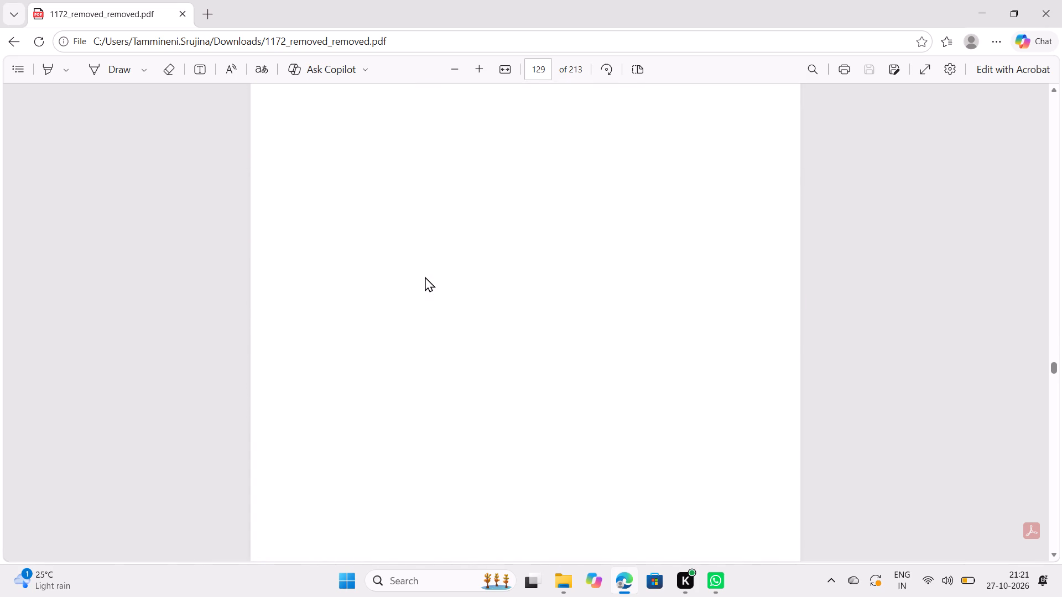
scroll(425, 276, down, 8)
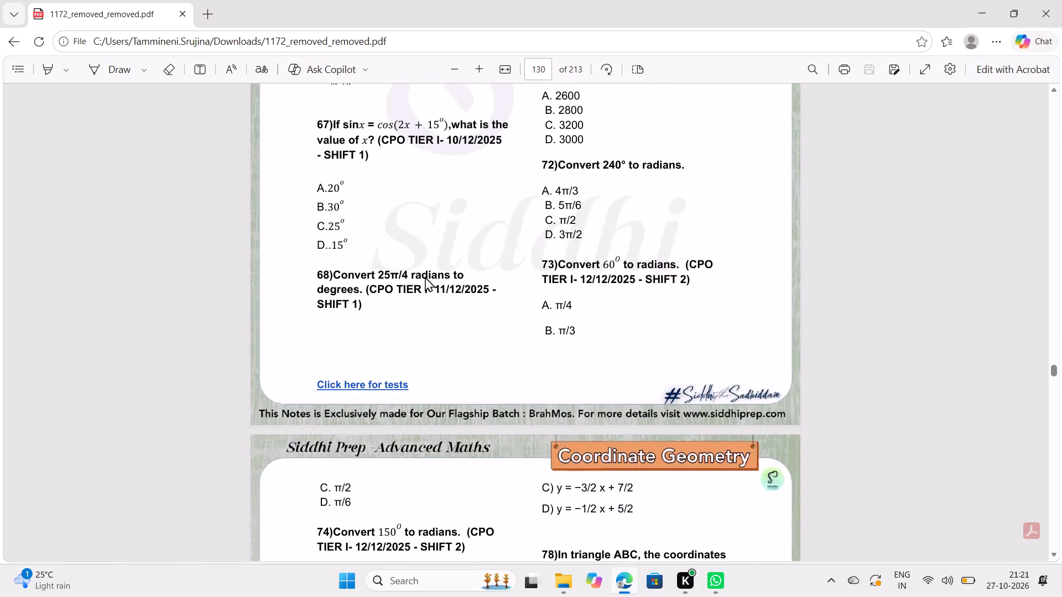
scroll(425, 276, down, 12)
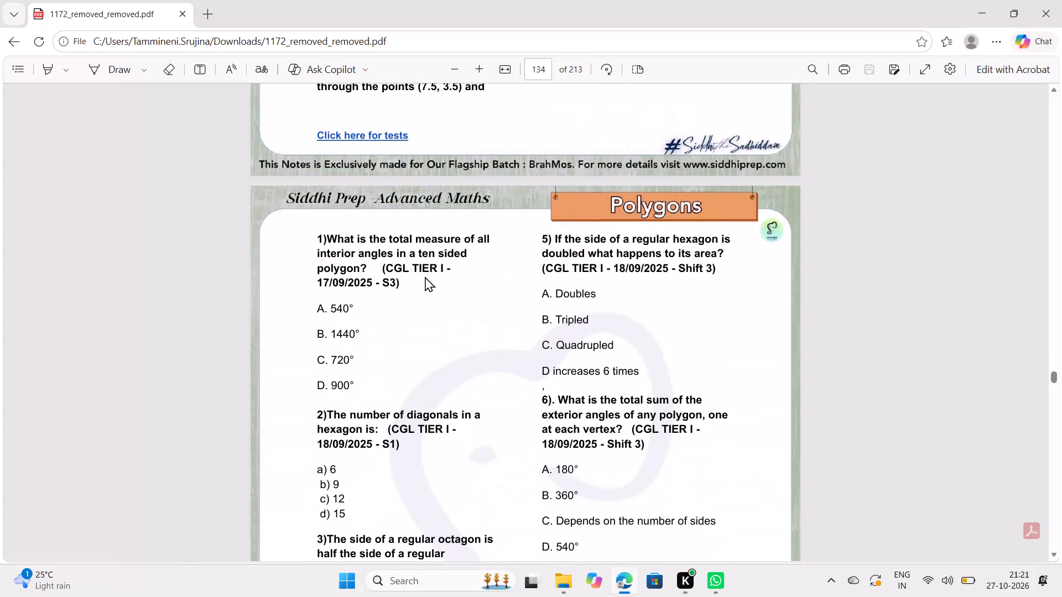
scroll(425, 276, up, 7)
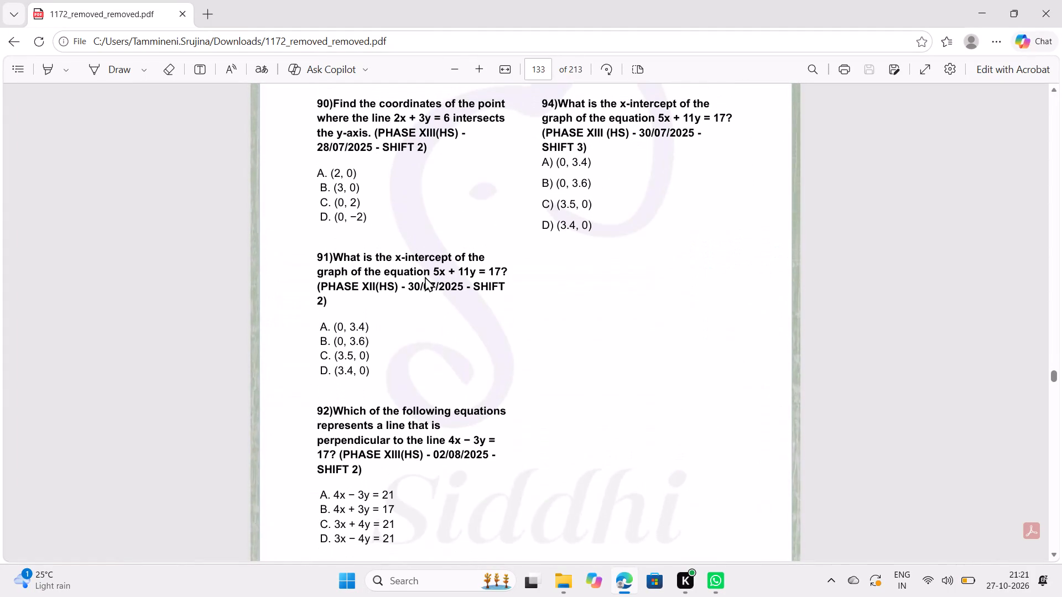
scroll(425, 276, down, 4)
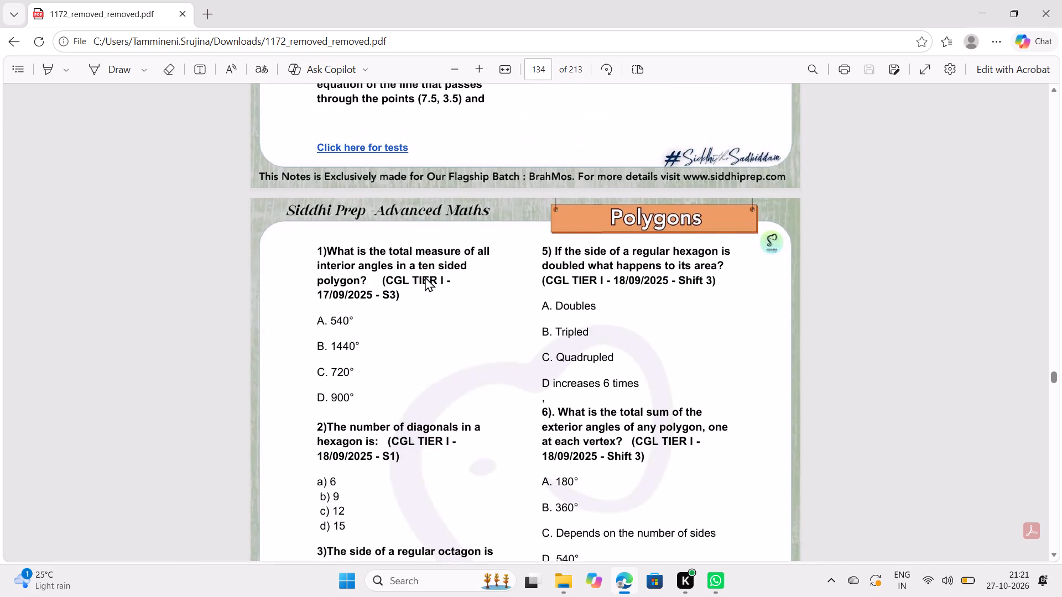
Examine the Polygons section from page 134 up to the start of Mensuration-2D at page 139 for leftover solution pages.
scroll(425, 276, down, 4)
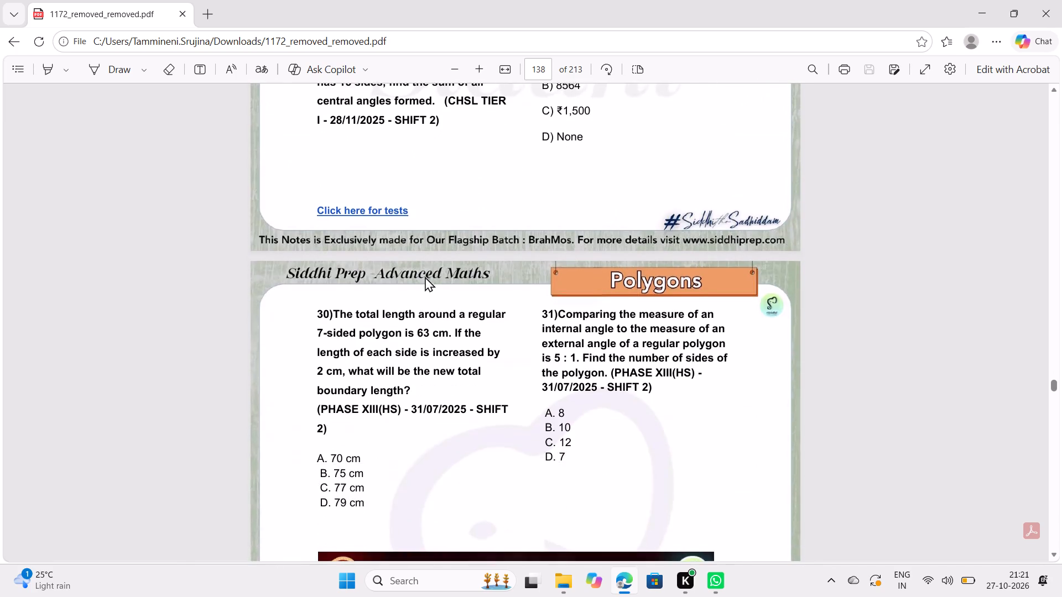
scroll(425, 276, down, 2)
scroll(425, 276, up, 3)
scroll(425, 276, down, 4)
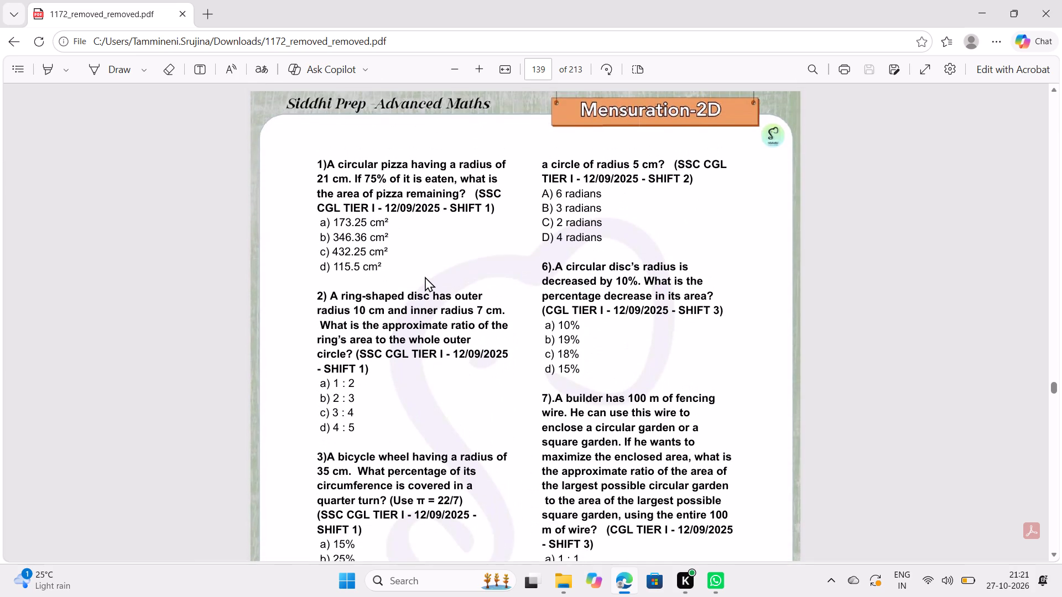
Examine the Mensuration-2D questions from page 139 to page 152 for leftover solution pages.
scroll(425, 276, down, 18)
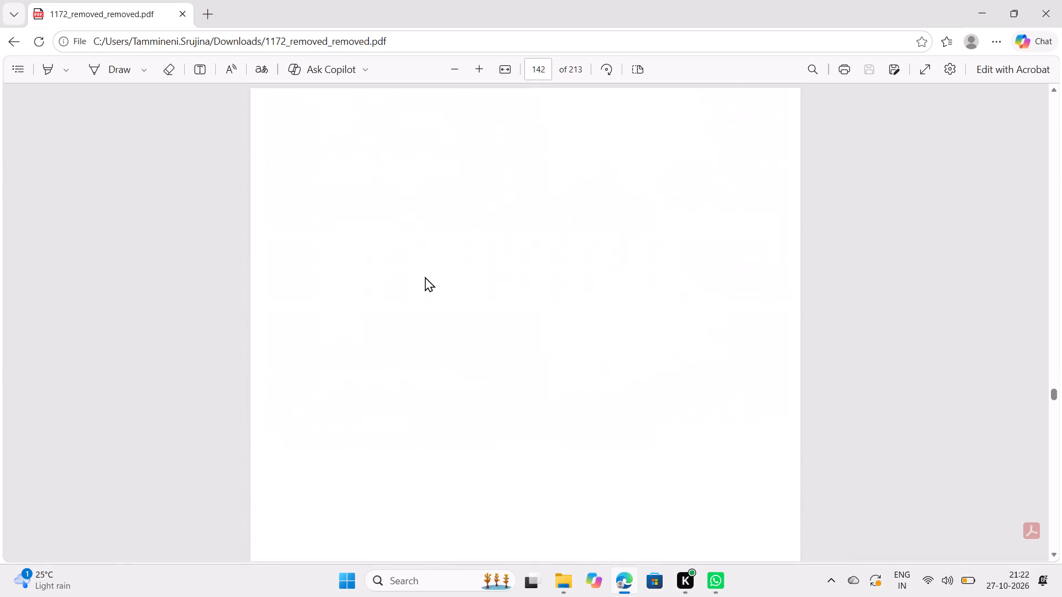
scroll(425, 276, down, 11)
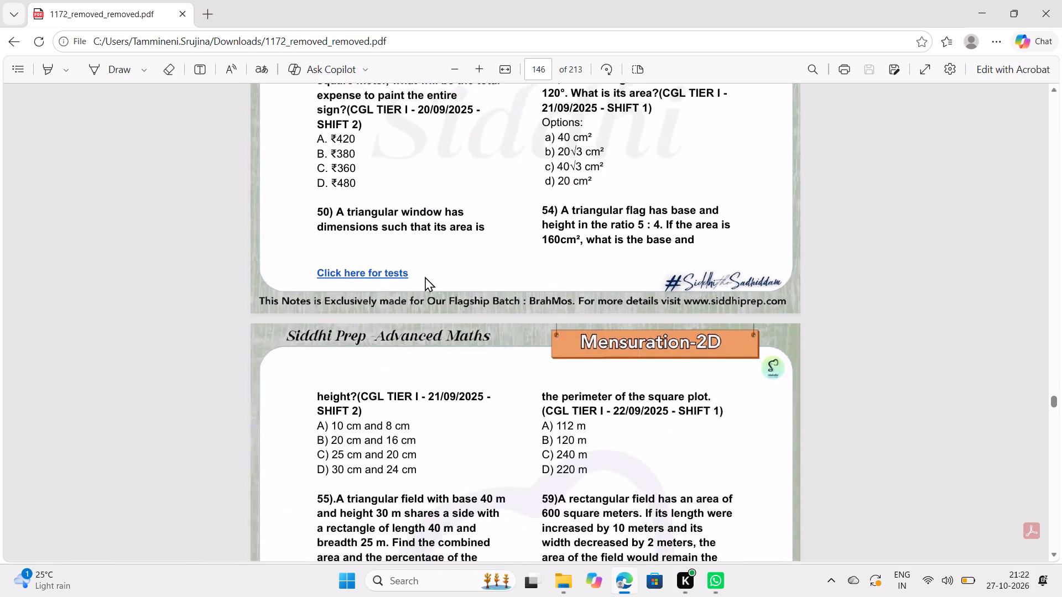
scroll(425, 276, down, 18)
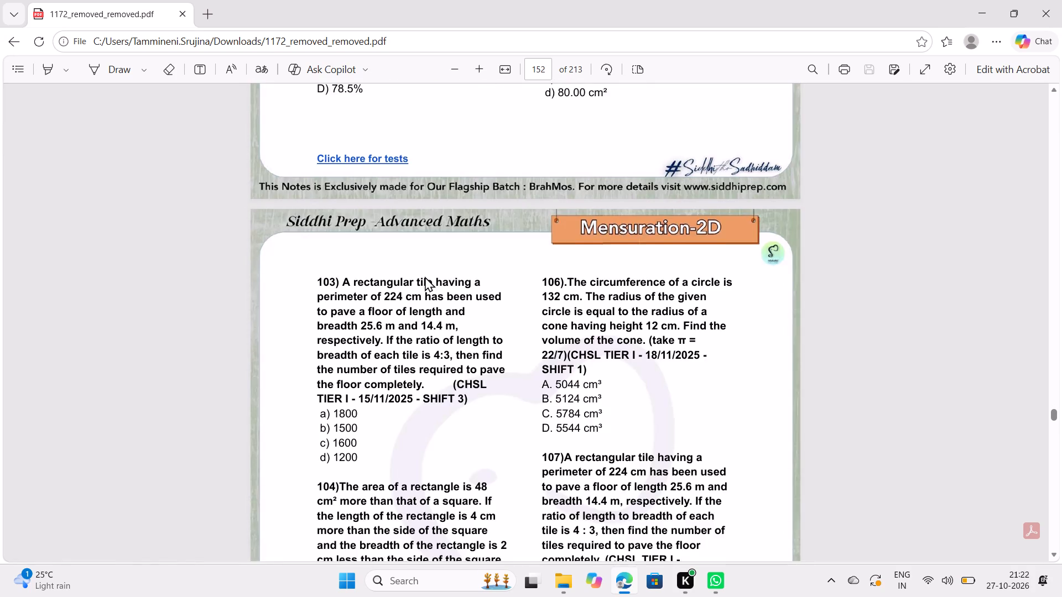
Examine the remaining Mensuration-2D questions from page 152 to the section's end at page 164 for leftover solution pages.
scroll(425, 276, down, 17)
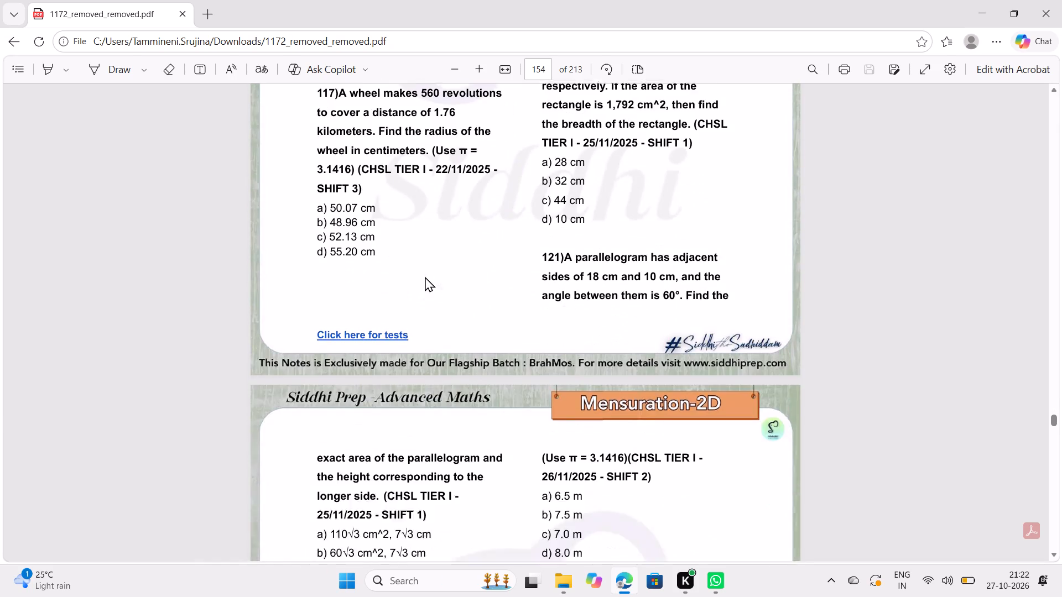
scroll(425, 276, down, 11)
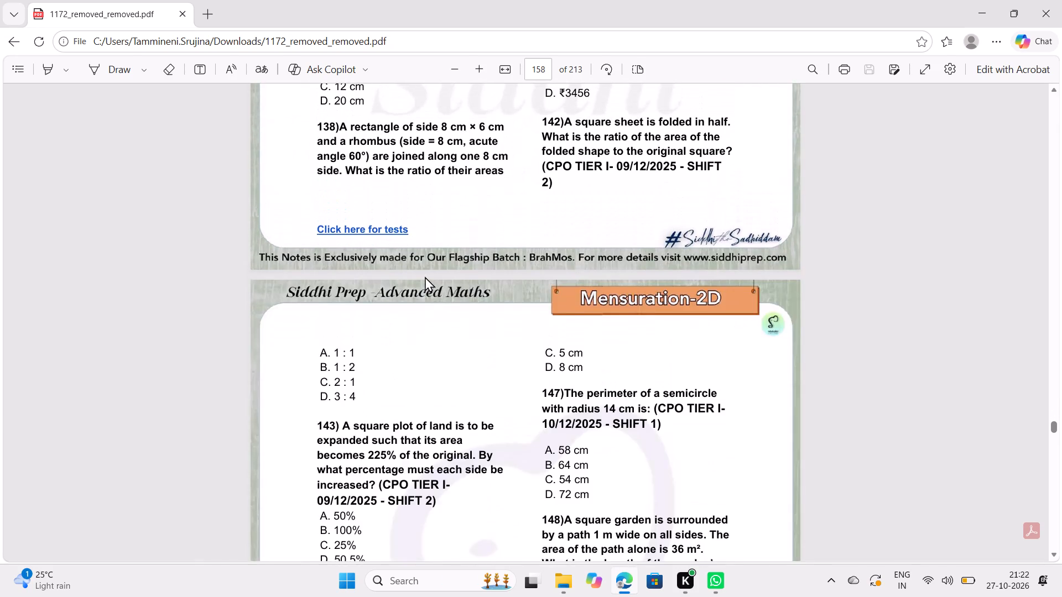
scroll(425, 276, down, 8)
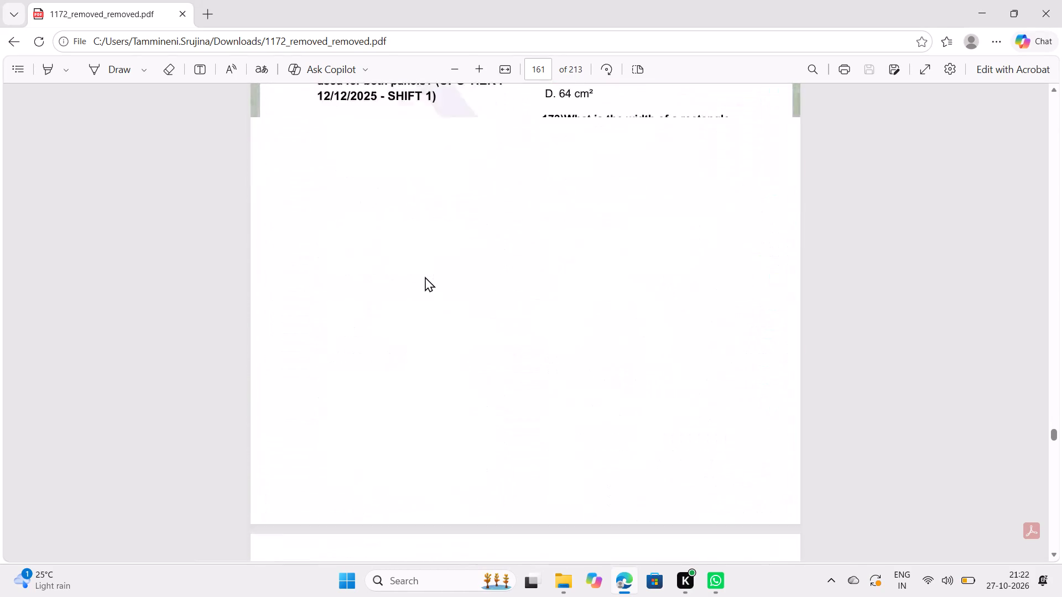
scroll(425, 276, down, 13)
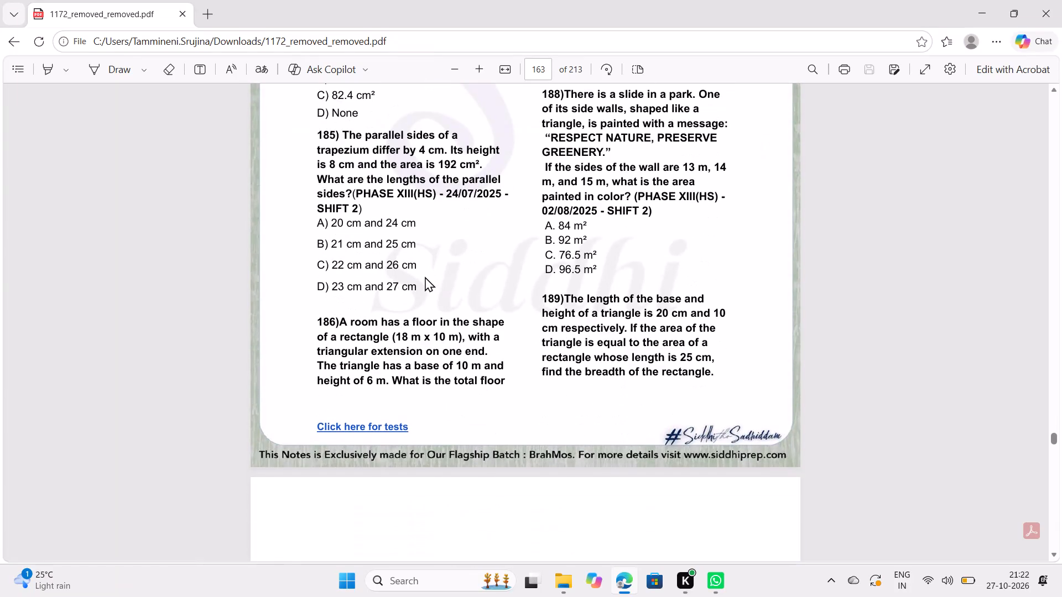
scroll(425, 276, down, 10)
scroll(425, 276, up, 13)
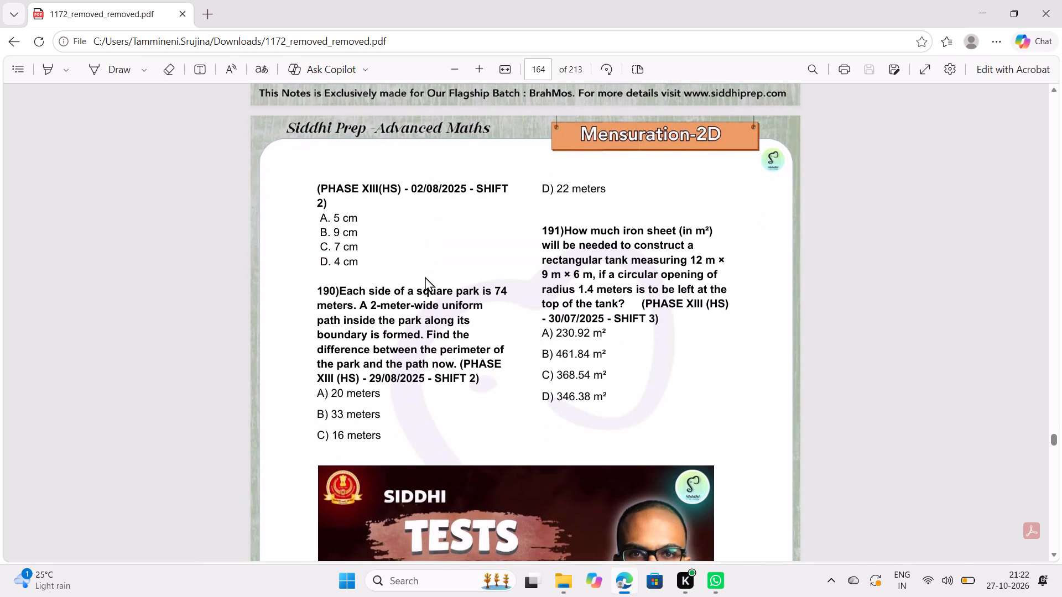
scroll(425, 276, down, 8)
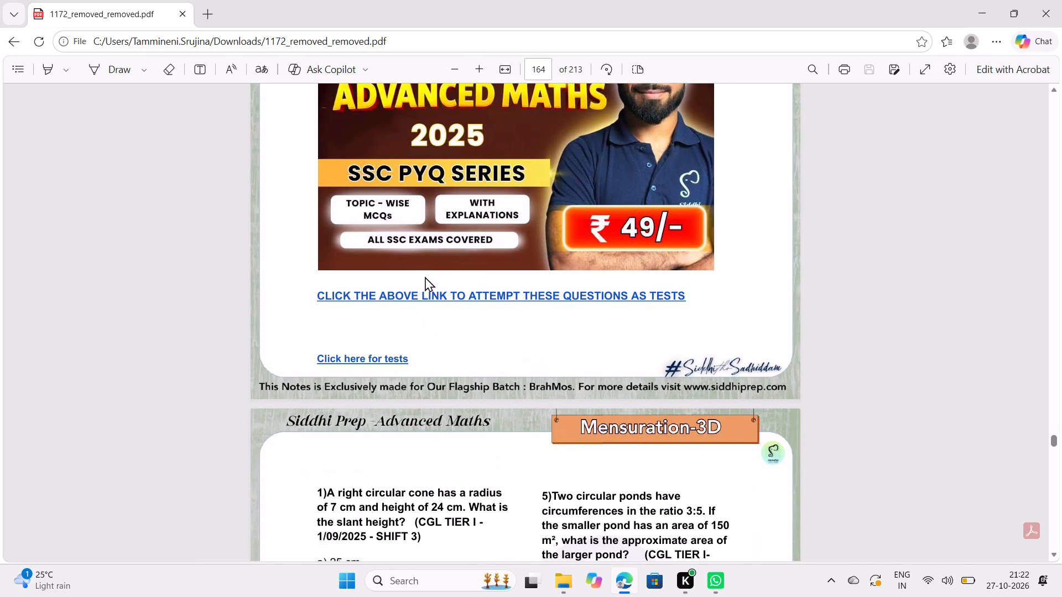
scroll(425, 276, down, 6)
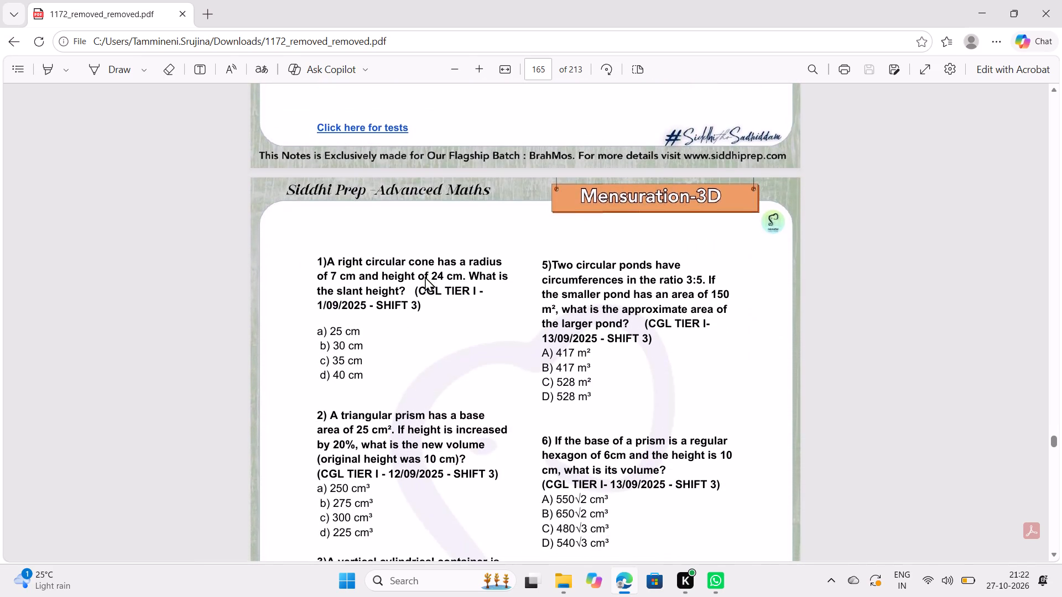
scroll(425, 276, down, 6)
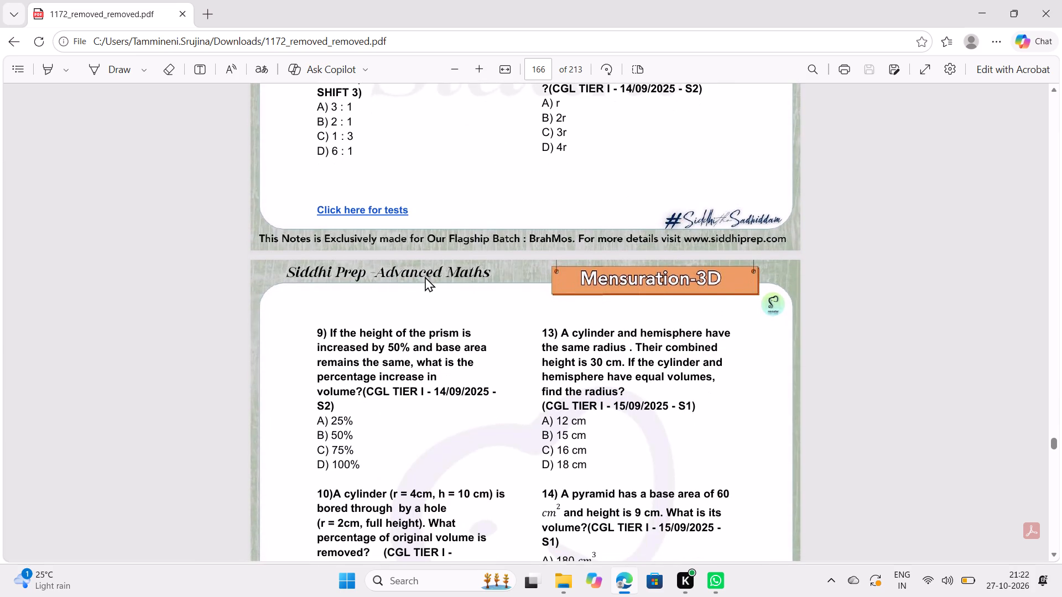